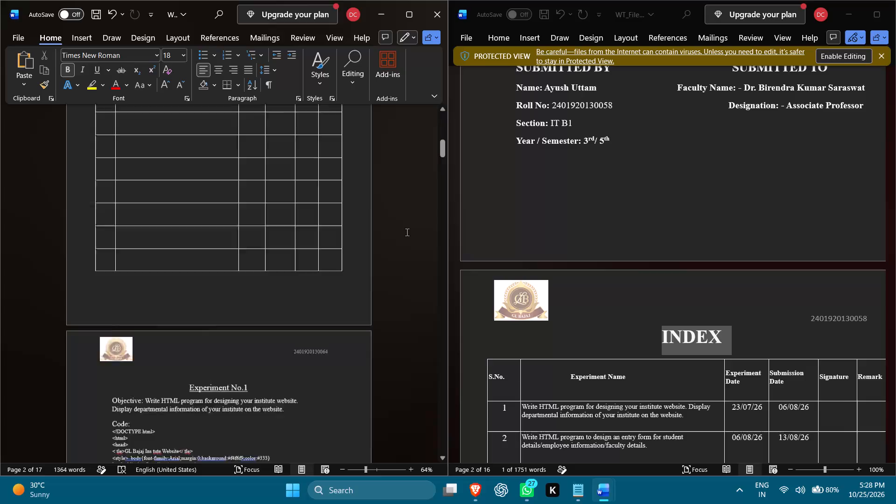
Enlarge the WEB TECHNOLOGY FILE document to full screen and apply the Heading 1 style to the paragraph at the cursor.
scroll(407, 232, down, 8)
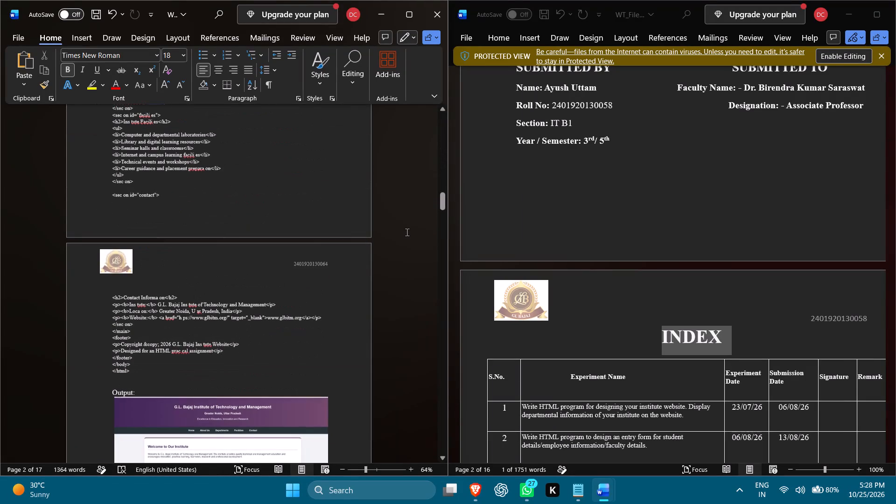
click(411, 10)
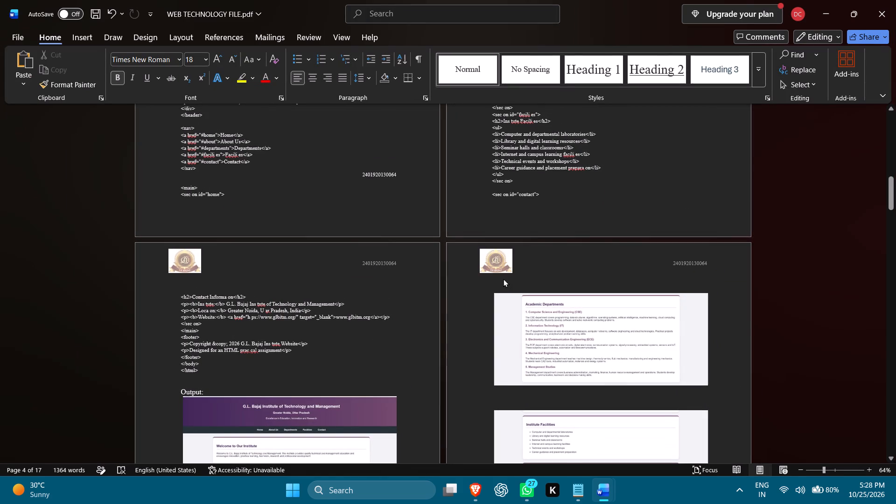
scroll(504, 278, up, 4)
scroll(504, 278, down, 2)
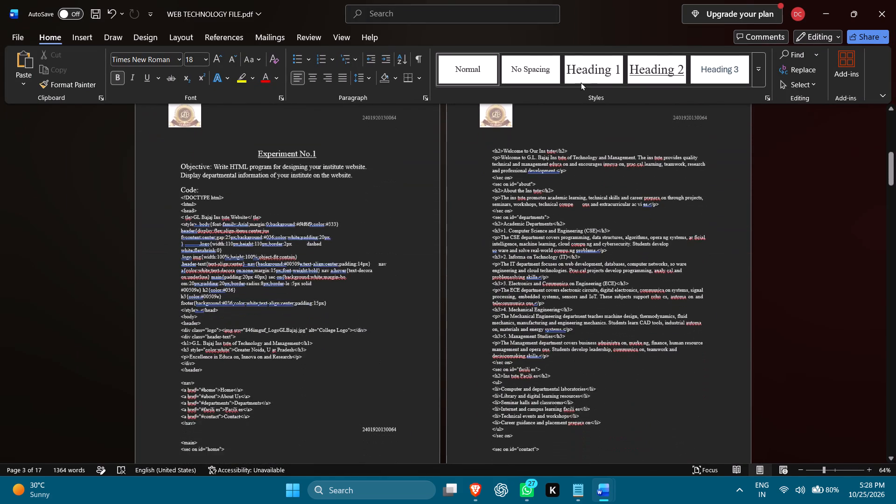
click(583, 68)
Examine Experiment No.1's closing code and output screenshots at a larger zoom, including the pages after them.
scroll(411, 237, down, 3)
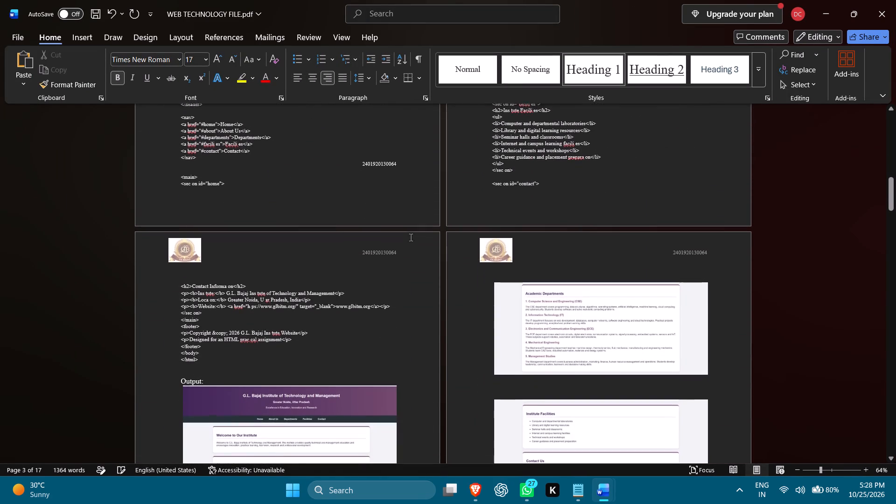
scroll(411, 237, down, 2)
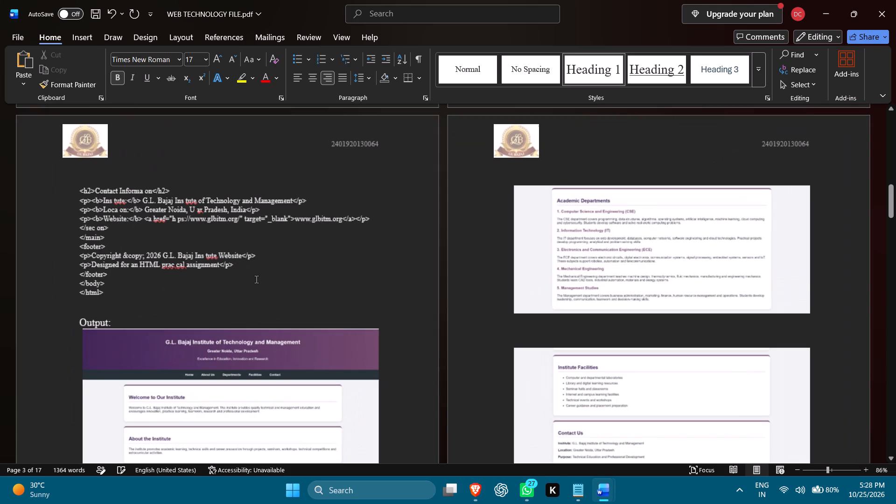
scroll(256, 279, up, 2)
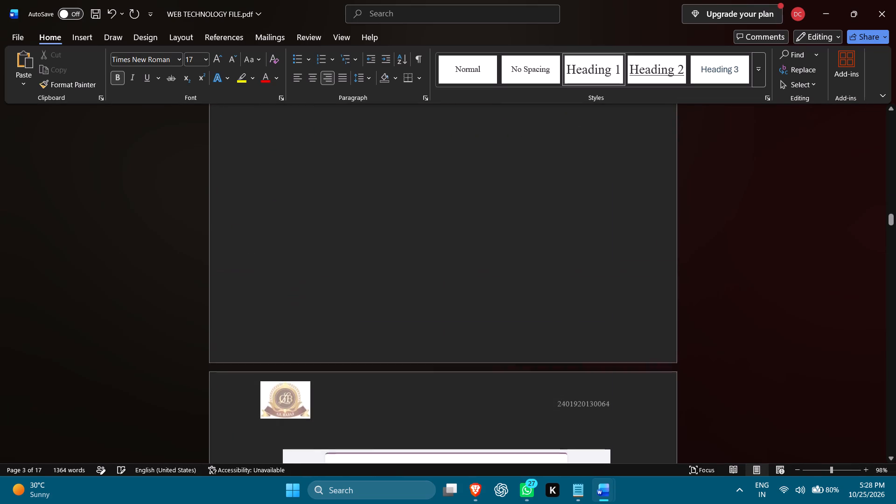
scroll(256, 279, up, 4)
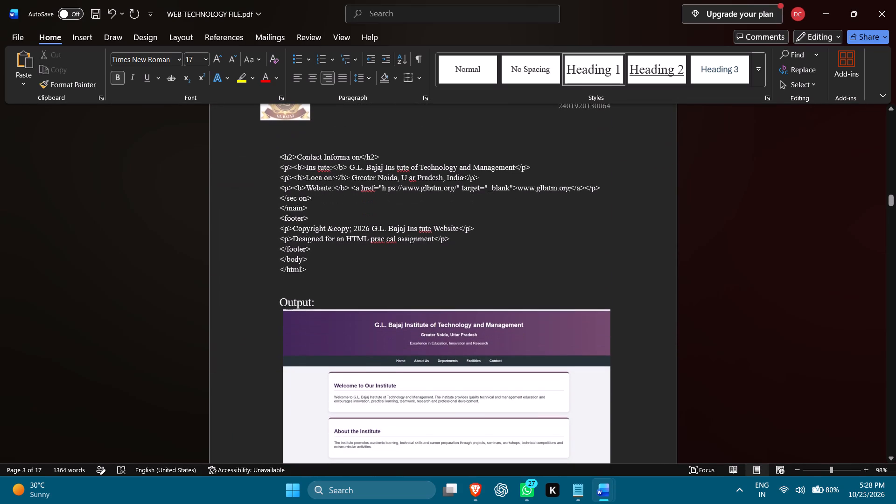
click(469, 314)
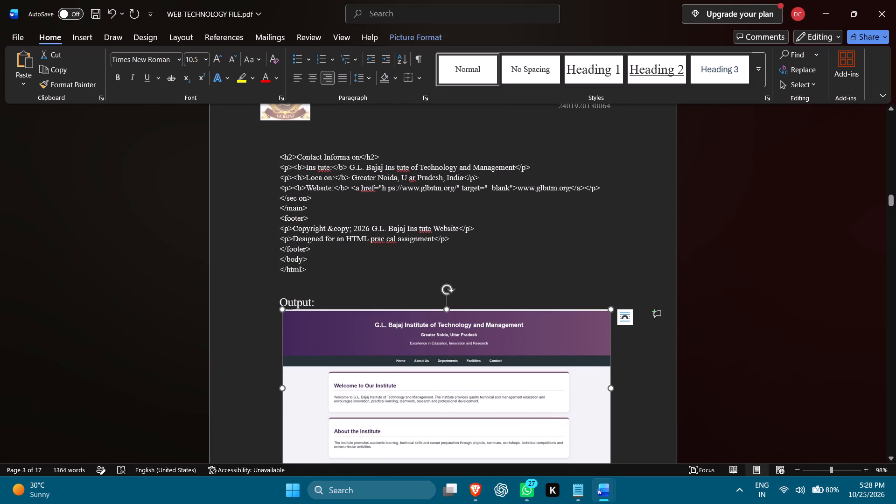
click(723, 327)
scroll(474, 353, down, 7)
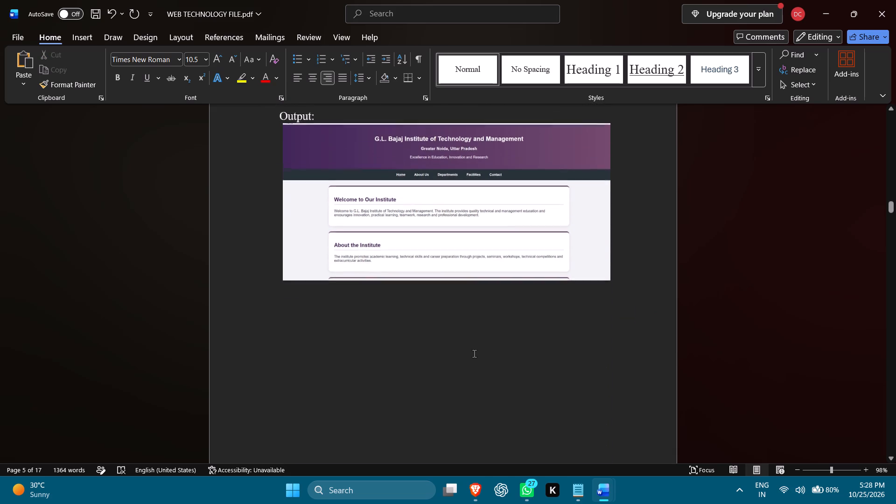
scroll(474, 353, down, 20)
scroll(474, 354, down, 13)
scroll(461, 367, up, 7)
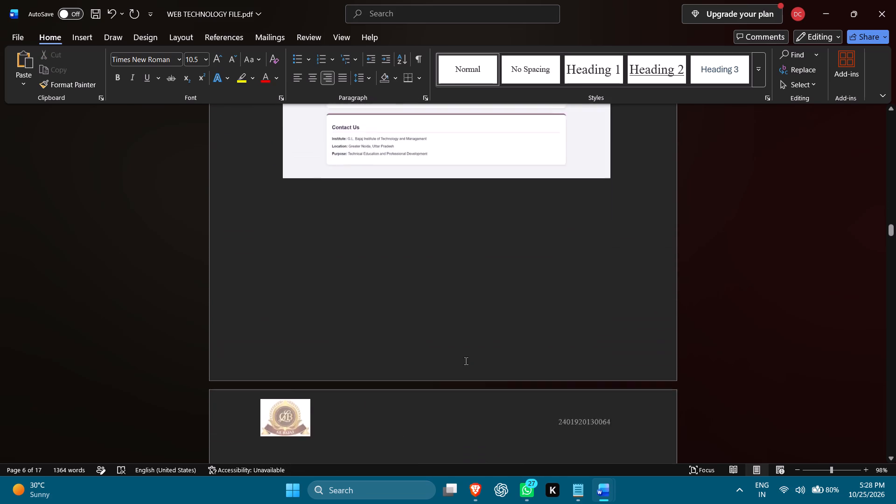
Cut the institute website home-page screenshot directly below Experiment No.1's Output label.
scroll(466, 361, up, 20)
scroll(466, 361, up, 8)
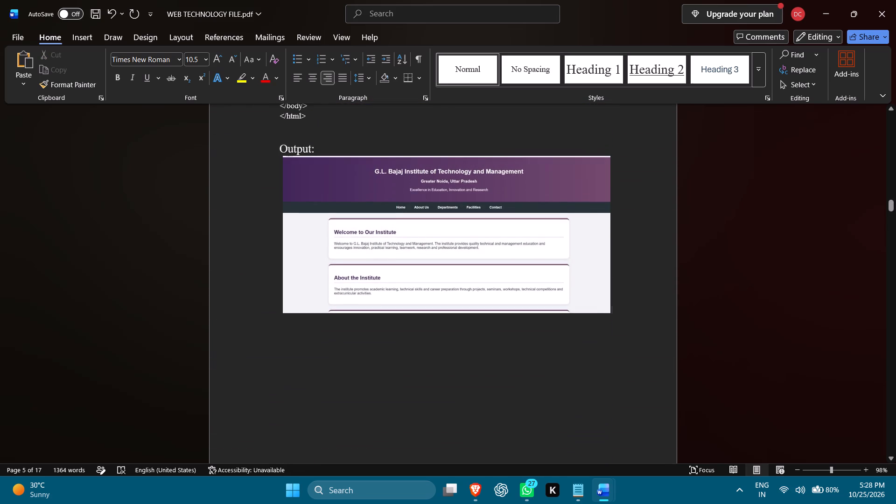
scroll(440, 258, up, 3)
right_click(440, 290)
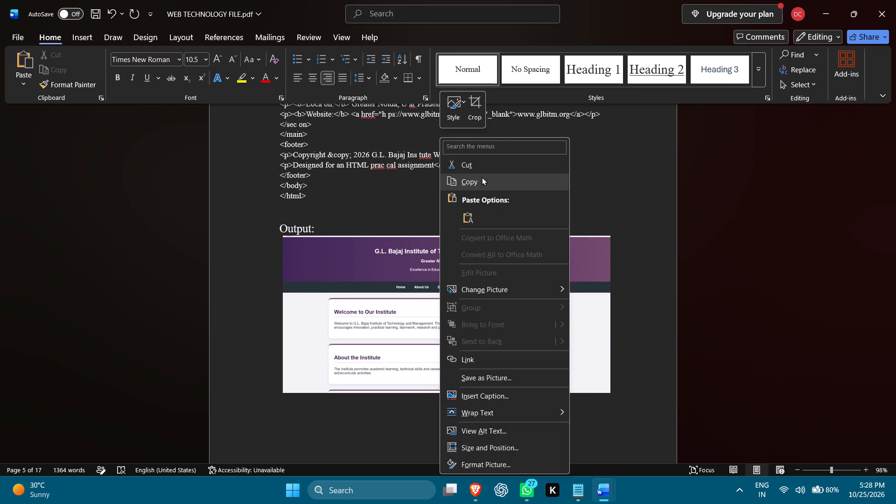
click(481, 168)
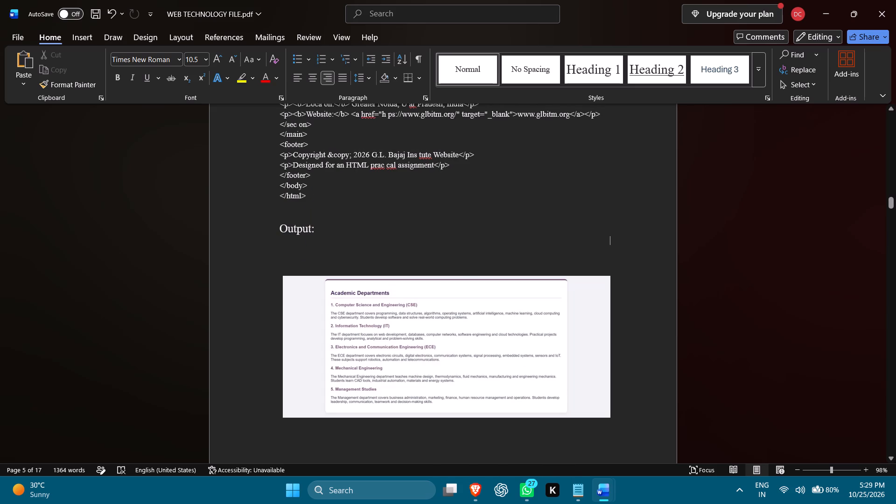
Cut the remaining two Experiment No.1 output screenshots, Academic Departments and Institute Facilities with Contact Us.
scroll(411, 341, down, 13)
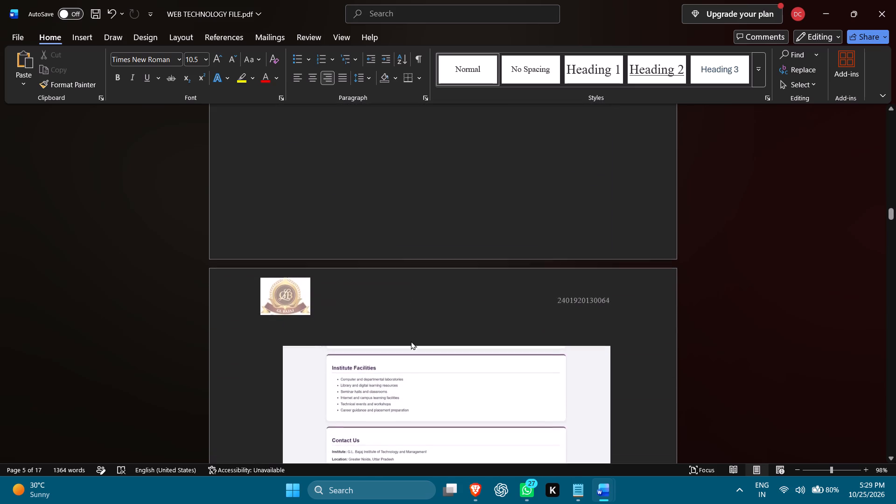
scroll(411, 342, down, 11)
scroll(424, 322, up, 7)
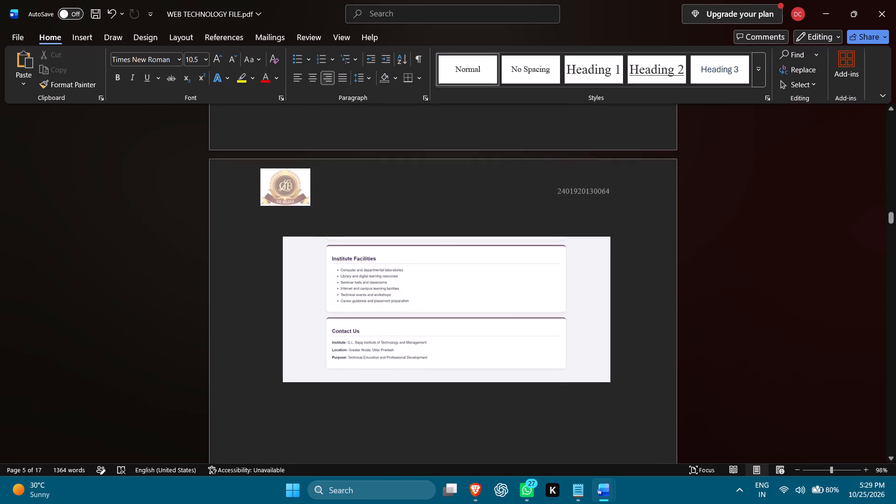
scroll(424, 322, up, 11)
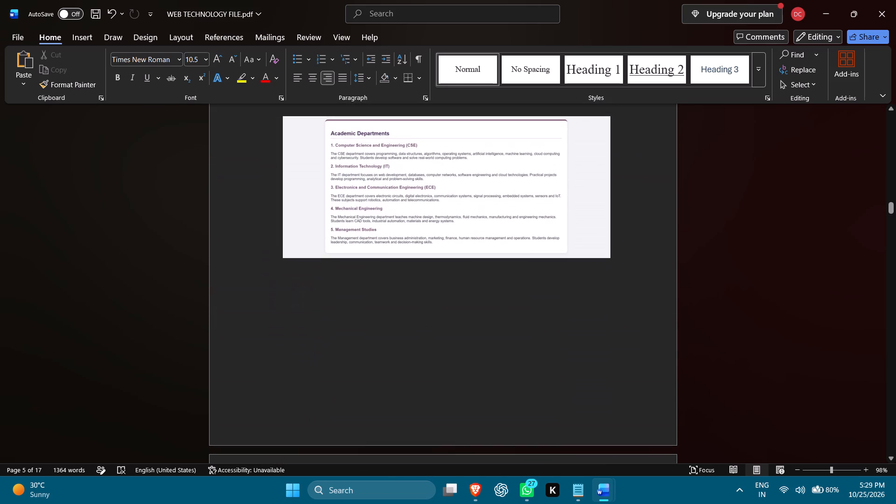
right_click(449, 242)
click(504, 162)
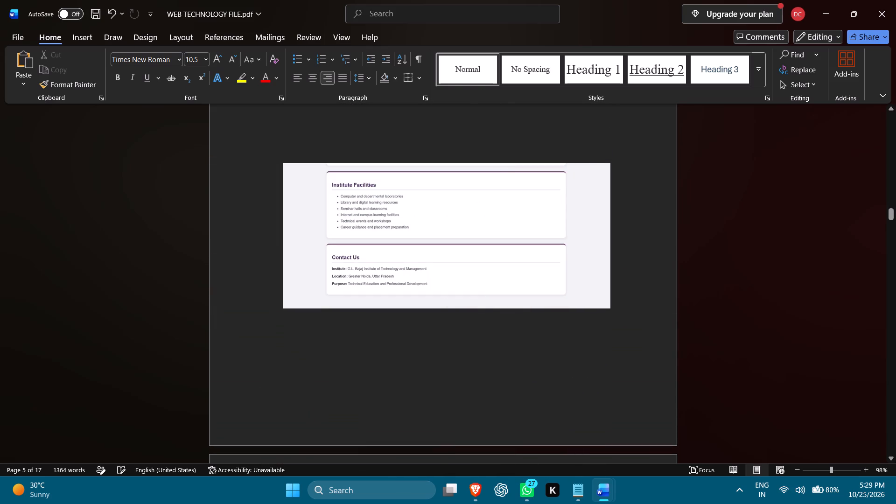
right_click(461, 271)
click(483, 170)
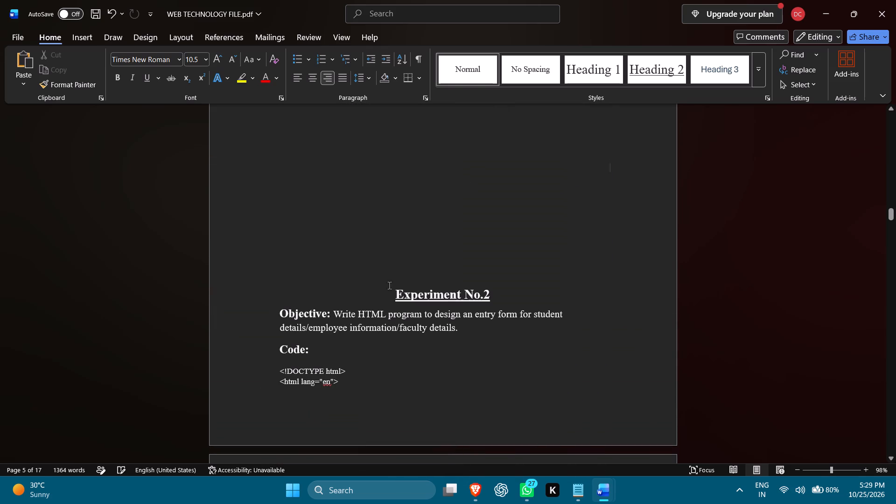
Insert three blank lines before the Experiment No.2 heading to push it onto the next page, keeping its section expanded.
click(389, 293)
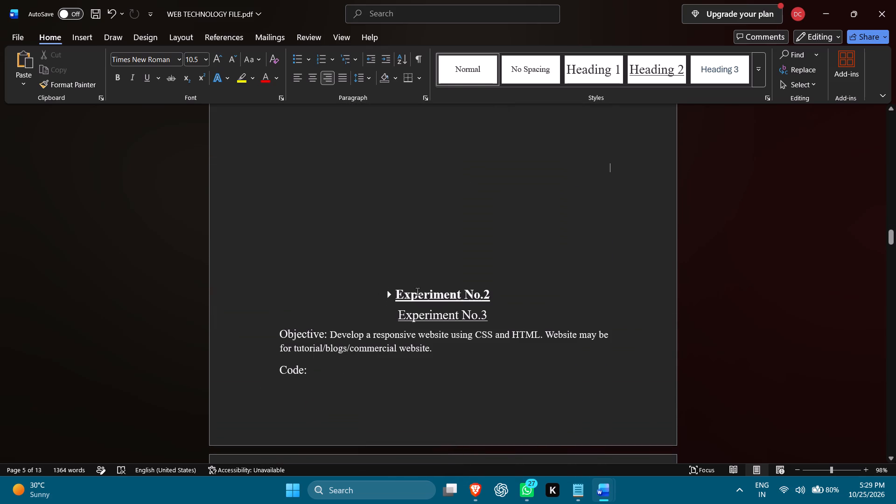
key(ctrl+z)
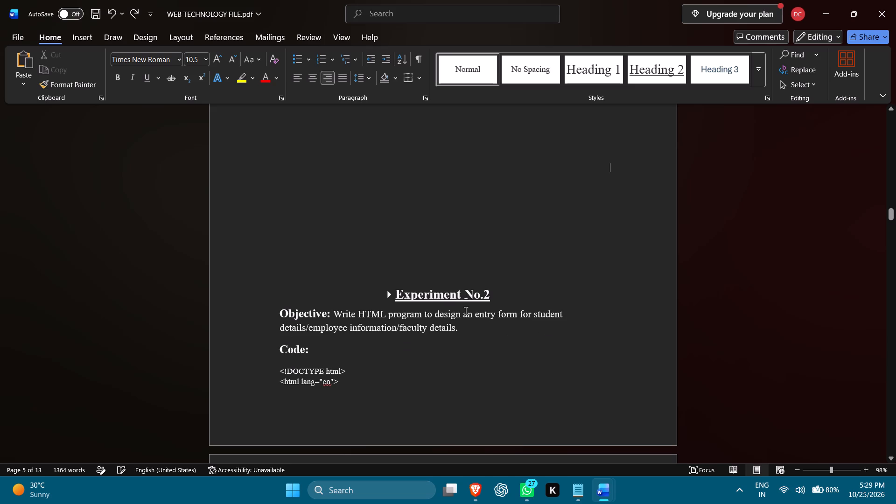
click(396, 295)
key(Return)
key(Return)
key(Return)
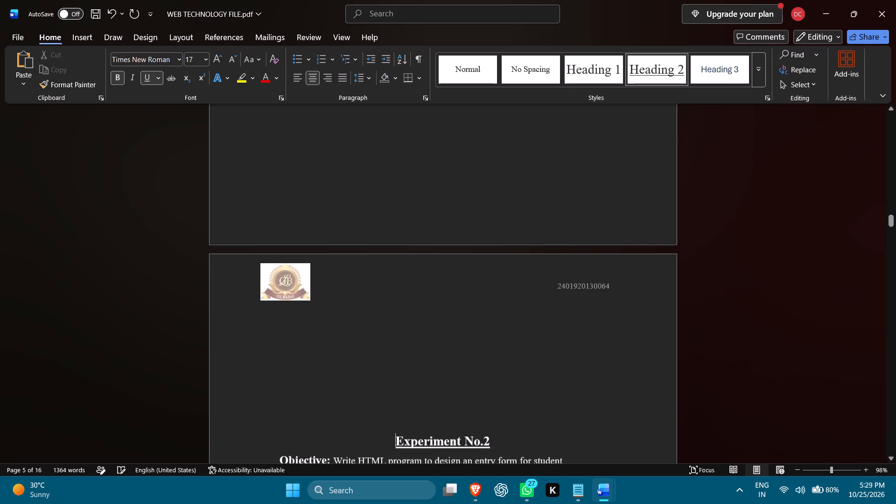
scroll(396, 295, down, 2)
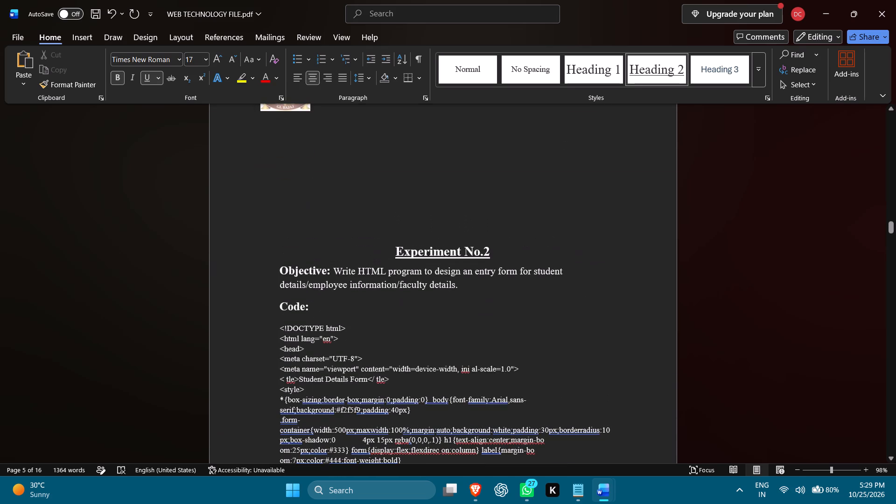
Review Experiment No.1's code from its Output label back up to the objective.
scroll(396, 295, up, 5)
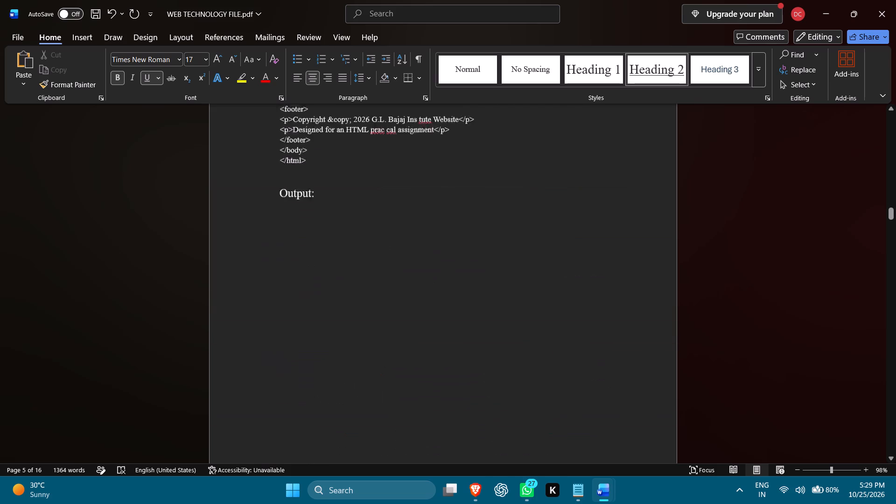
scroll(396, 295, up, 3)
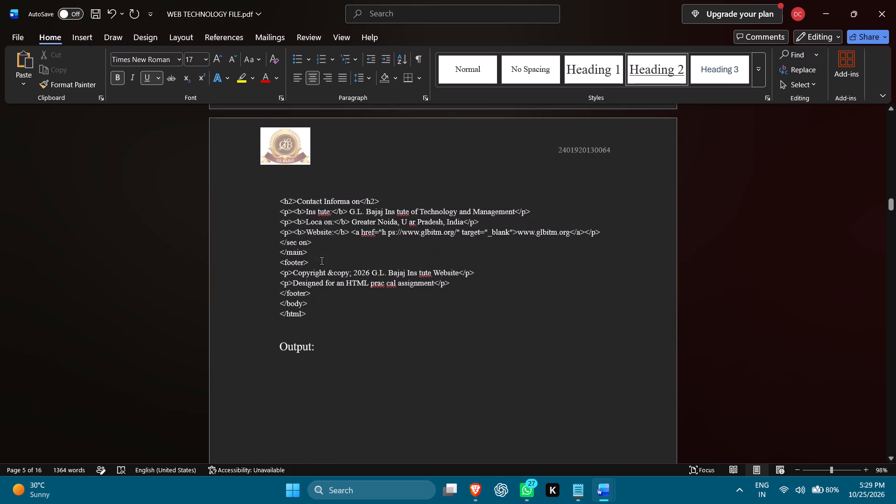
scroll(322, 260, up, 9)
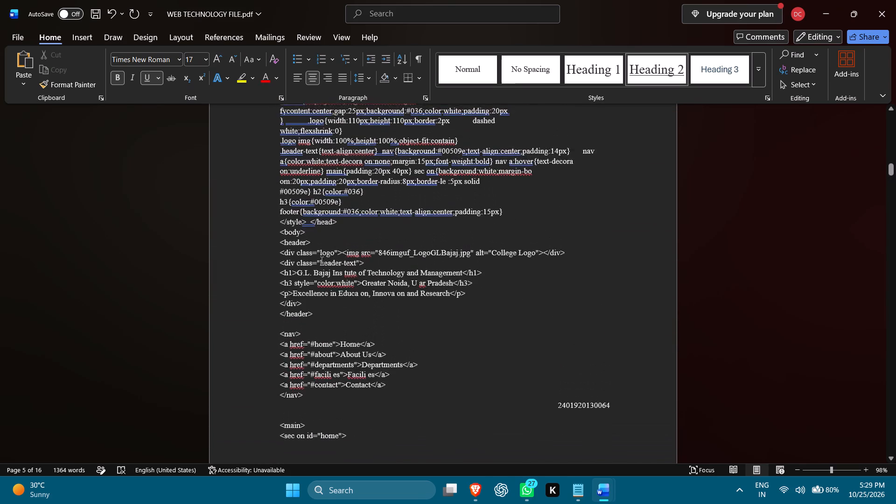
scroll(322, 260, up, 4)
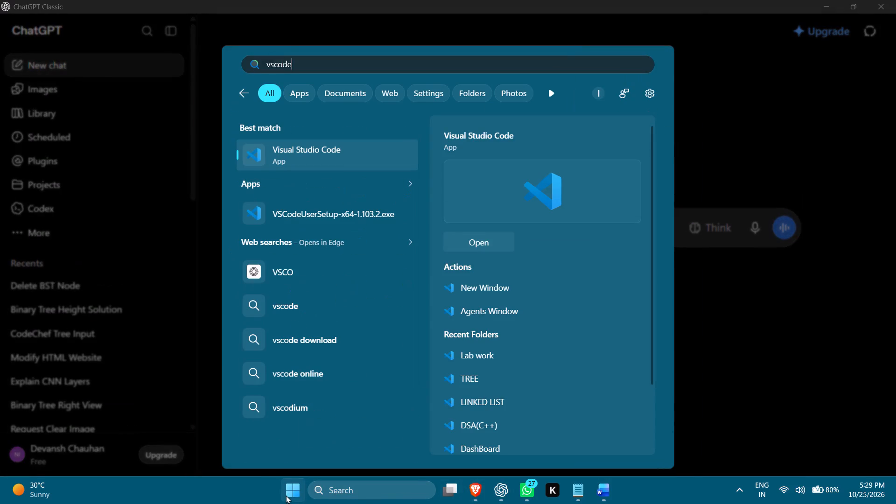
key(Return)
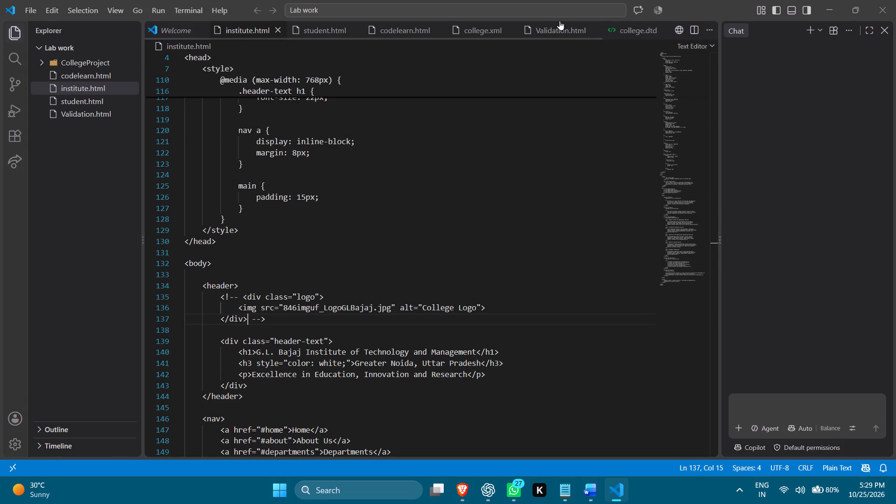
click(378, 188)
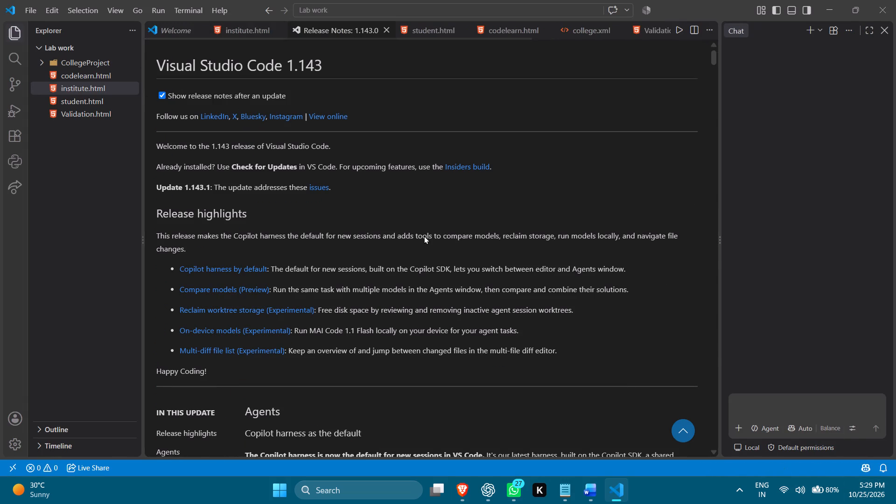
click(83, 88)
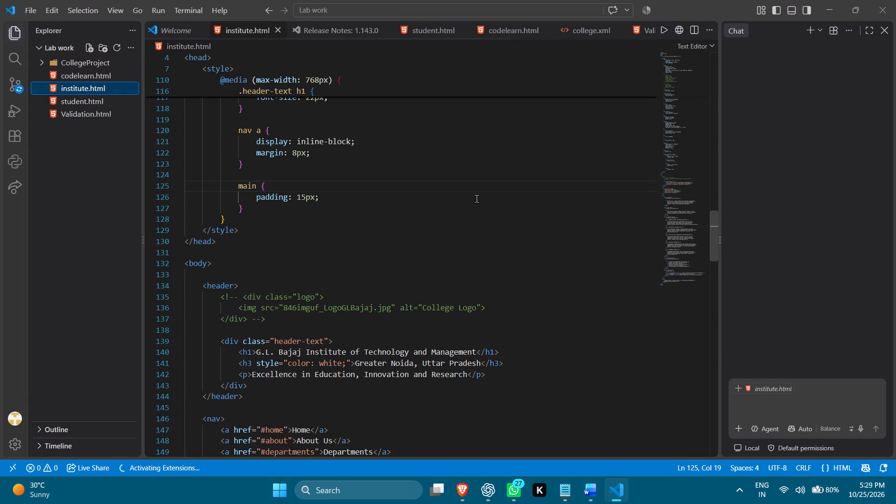
Examine the style code of institute.html back to the first line, dismissing the vscode-icons notification.
click(476, 198)
scroll(392, 139, up, 13)
scroll(392, 140, down, 1)
scroll(392, 140, up, 7)
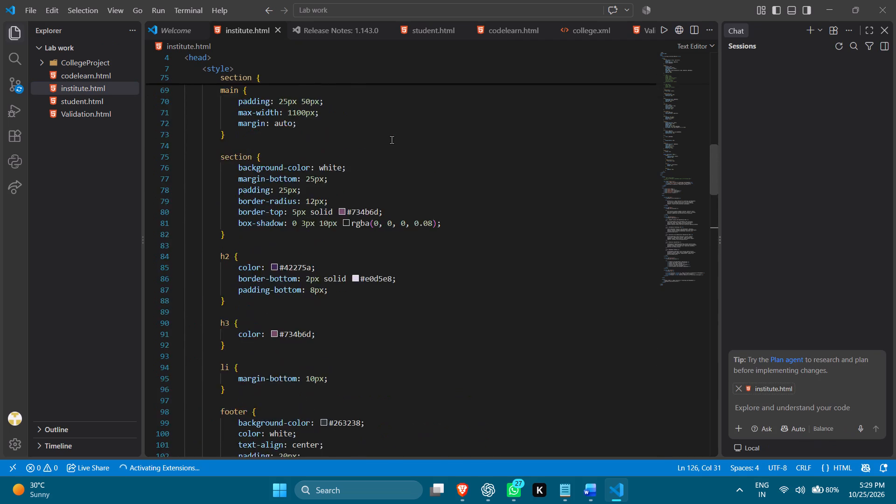
scroll(392, 140, up, 20)
scroll(392, 140, up, 1)
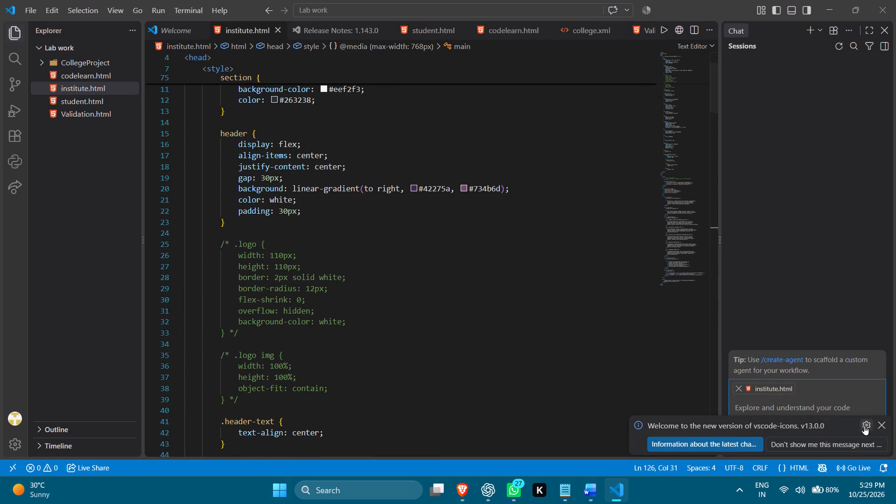
click(876, 422)
scroll(605, 373, up, 7)
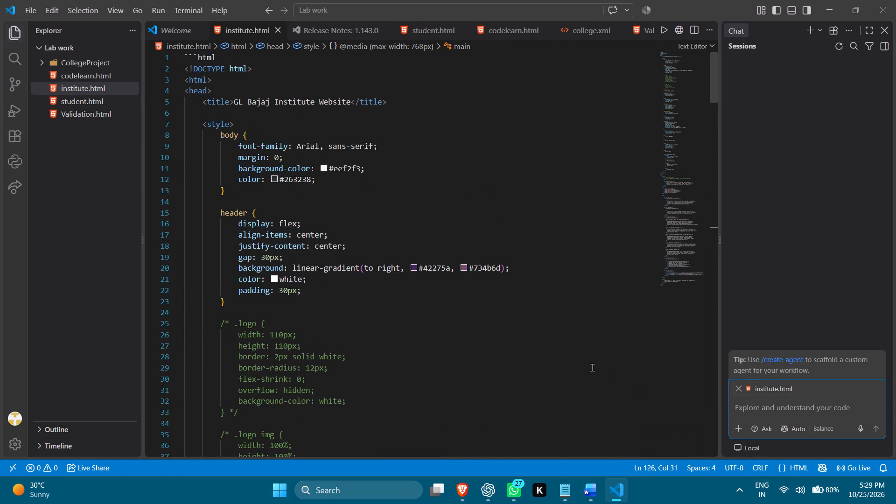
Start the live server for institute.html to open the page in the browser.
click(849, 469)
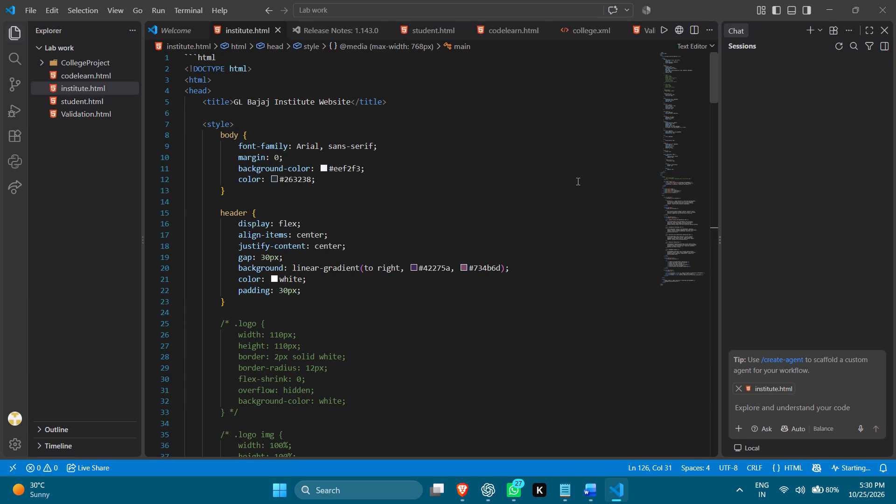
scroll(577, 198, down, 8)
scroll(584, 343, down, 16)
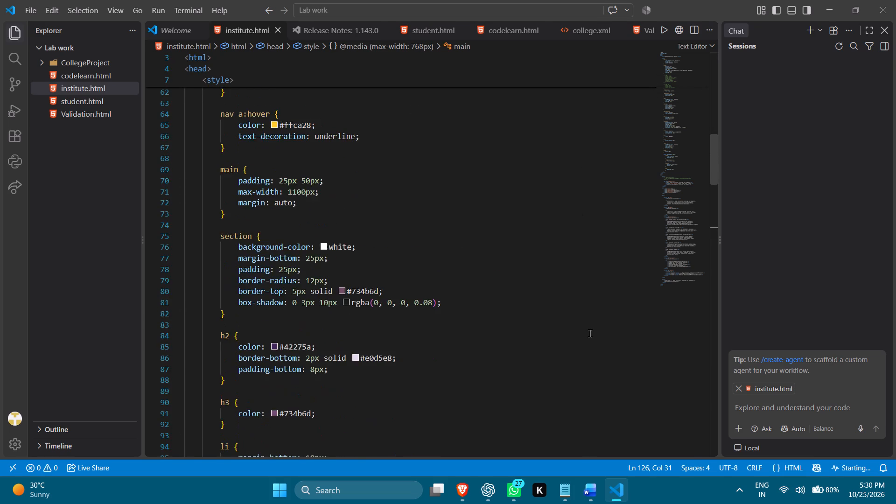
scroll(589, 333, down, 20)
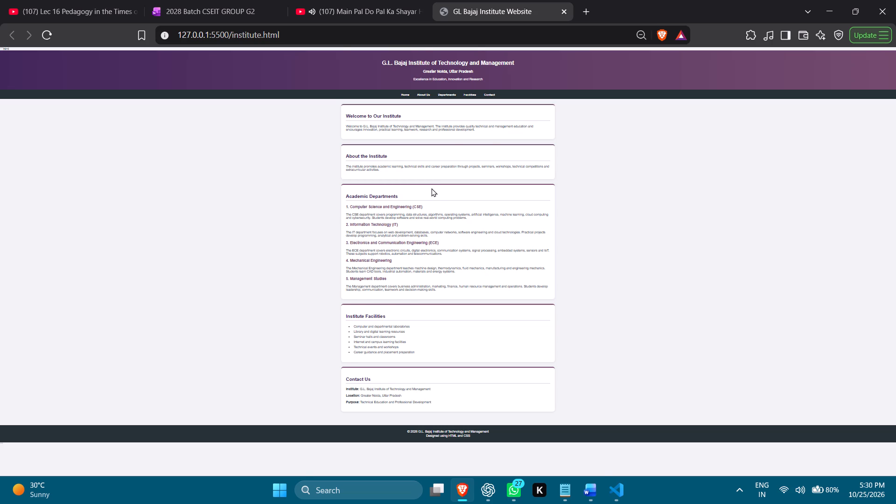
Examine the institute page's sections at 67% zoom, returning to its header and setting the zoom to 50%.
key(ctrl+equal)
key(ctrl+equal)
scroll(431, 188, down, 1)
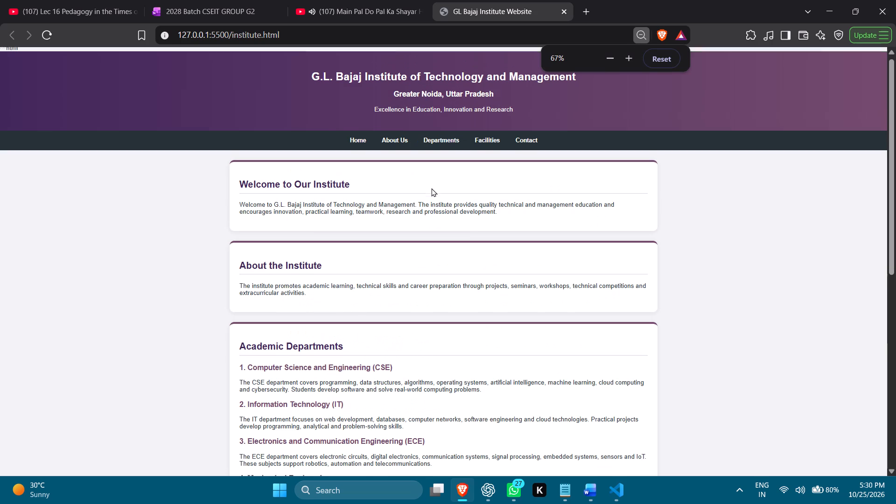
scroll(431, 188, down, 4)
scroll(431, 188, up, 1)
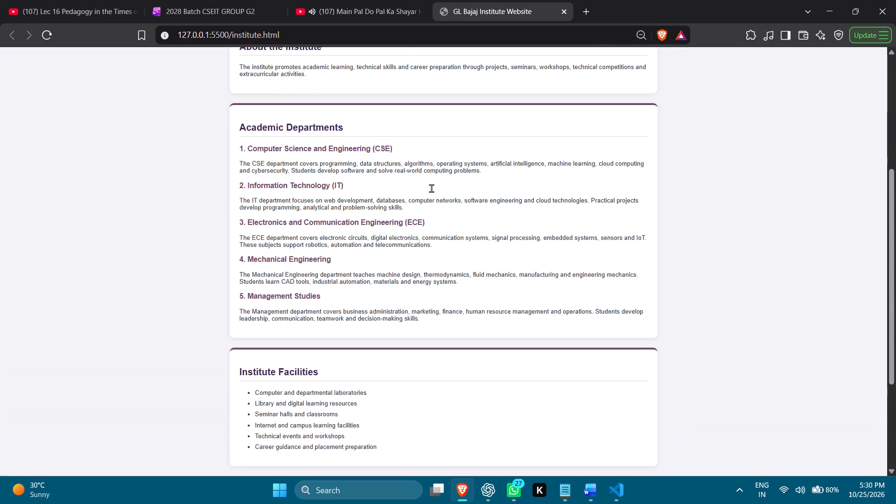
scroll(431, 188, up, 2)
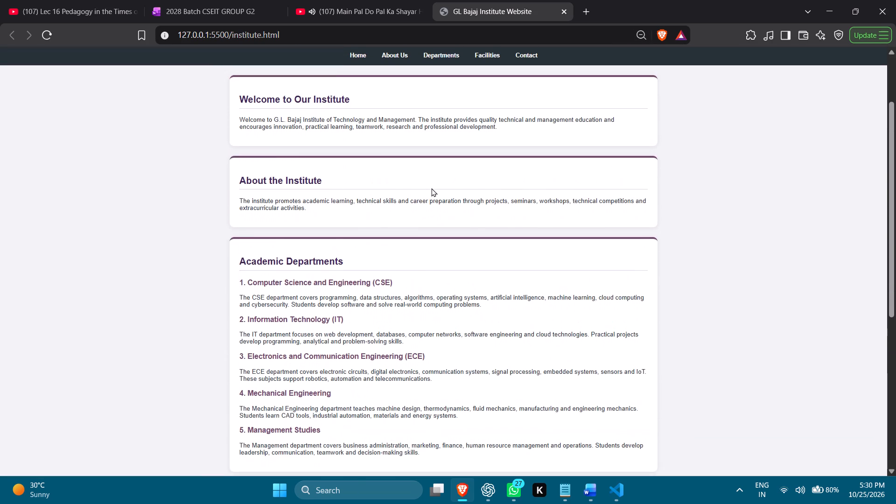
scroll(431, 188, up, 1)
key(ctrl+minus)
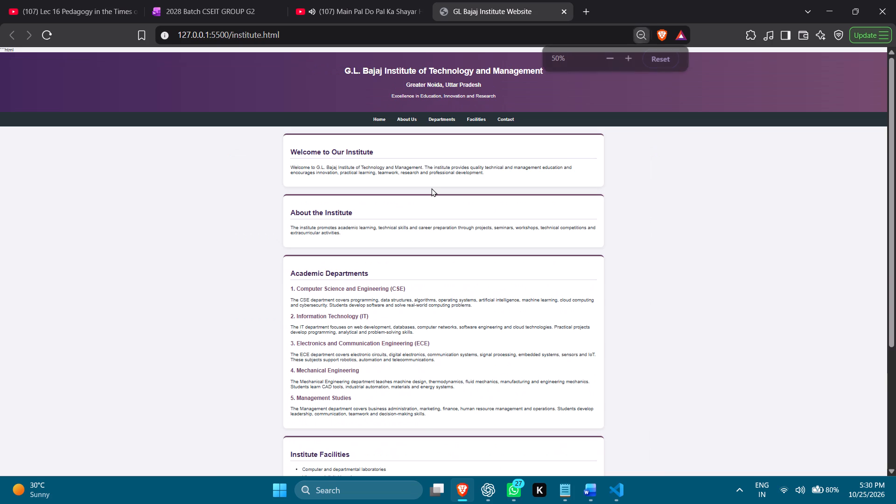
click(737, 293)
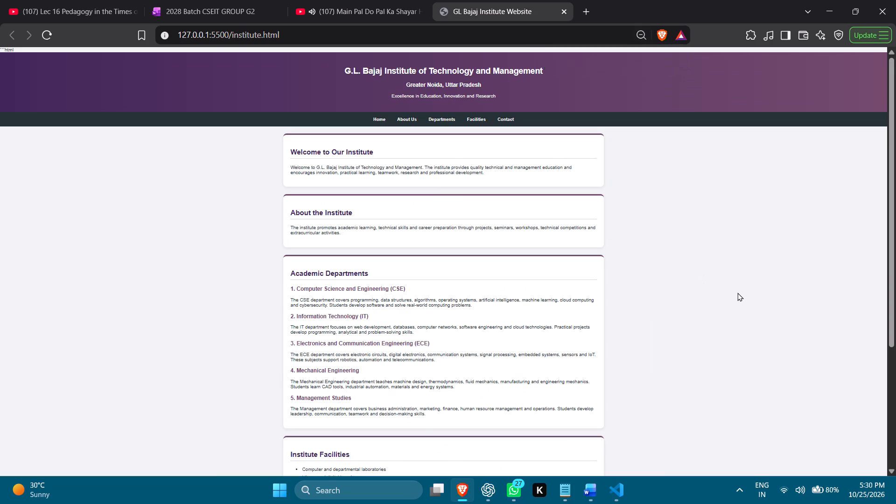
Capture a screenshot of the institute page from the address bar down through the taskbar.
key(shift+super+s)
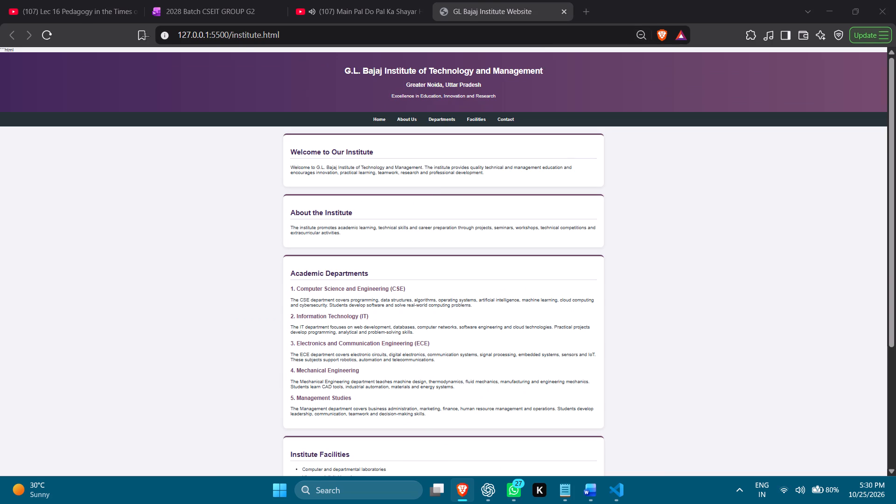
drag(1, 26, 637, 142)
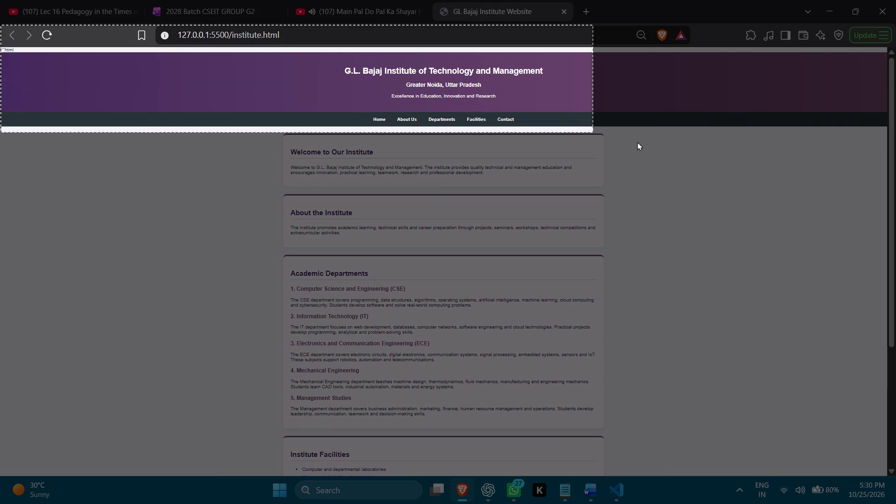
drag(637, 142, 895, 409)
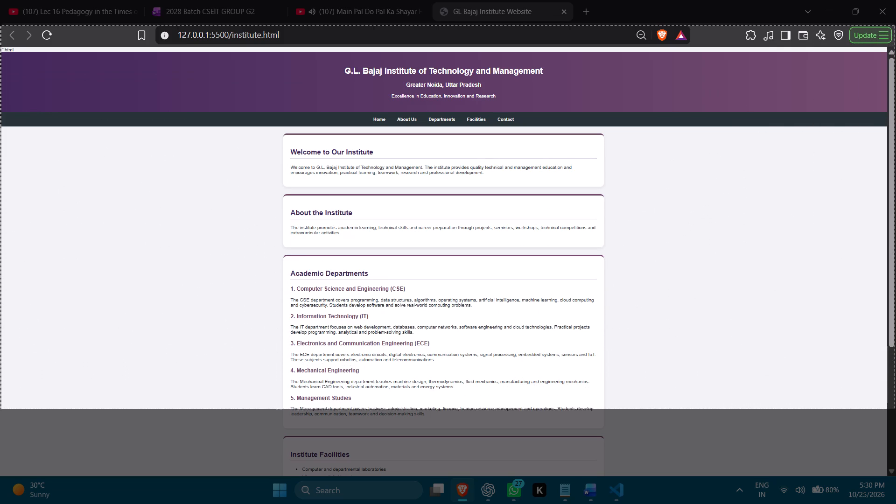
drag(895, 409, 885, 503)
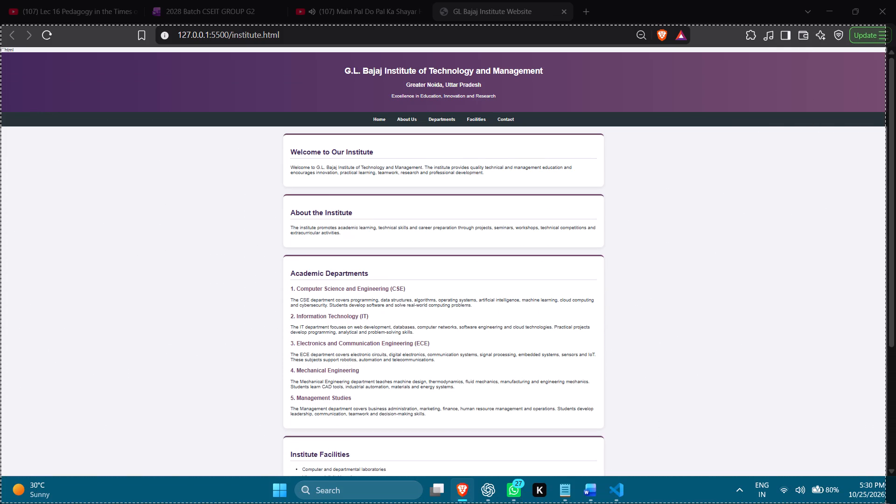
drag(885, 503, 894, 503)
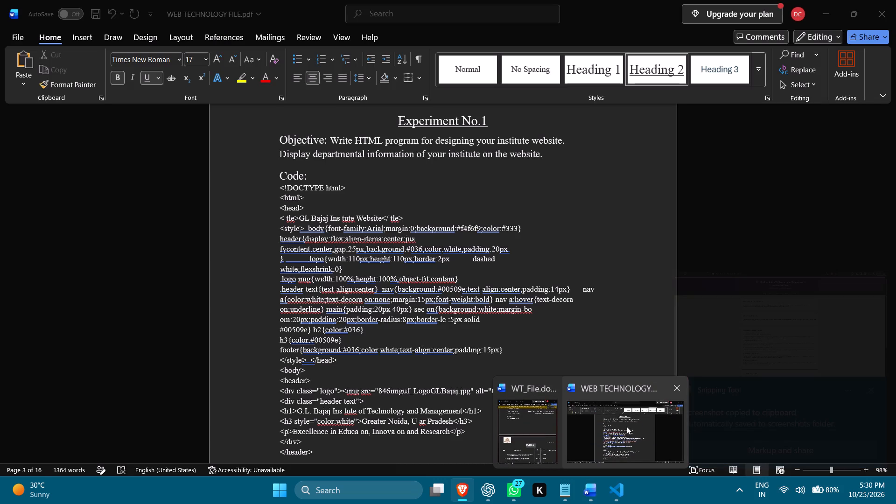
Switch to Word and examine how WT_File presents Experiment No.1's output screenshots, then return to WEB TECHNOLOGY FILE.
click(626, 426)
scroll(526, 352, down, 3)
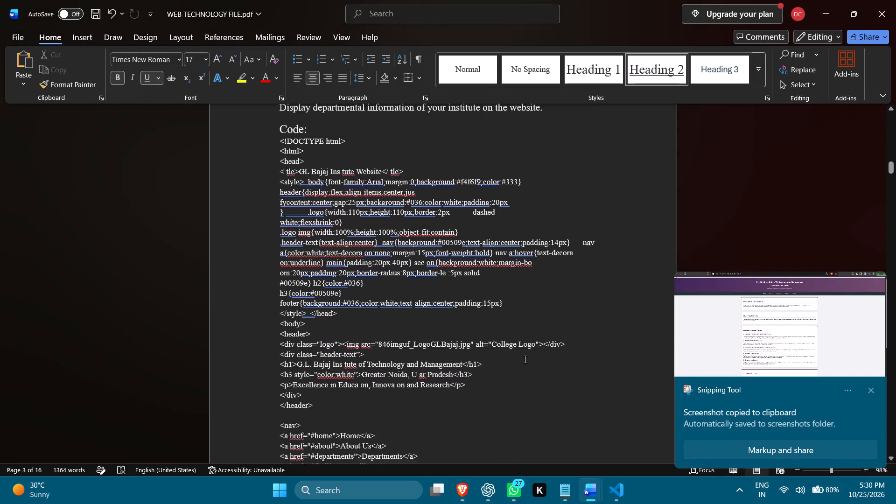
scroll(525, 359, down, 9)
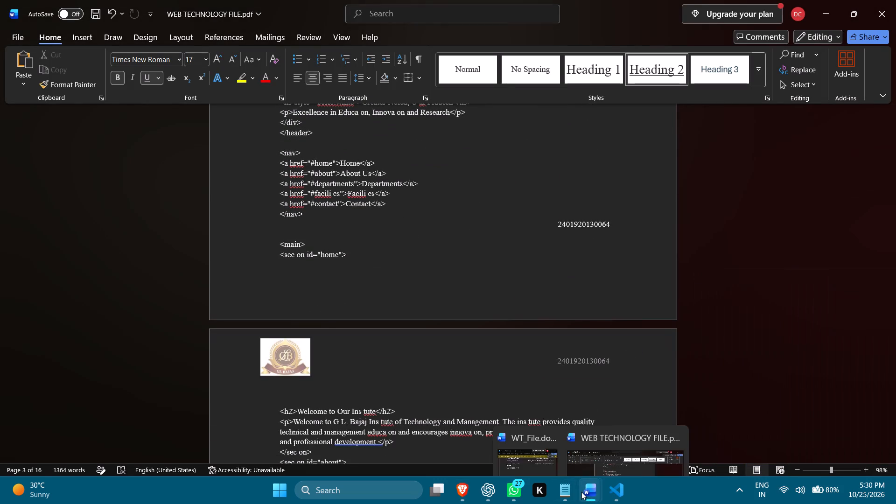
click(532, 435)
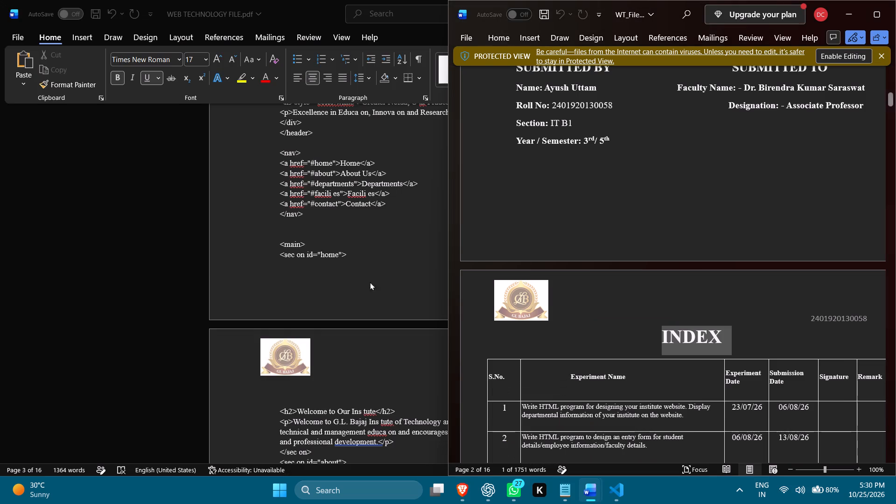
scroll(703, 267, down, 7)
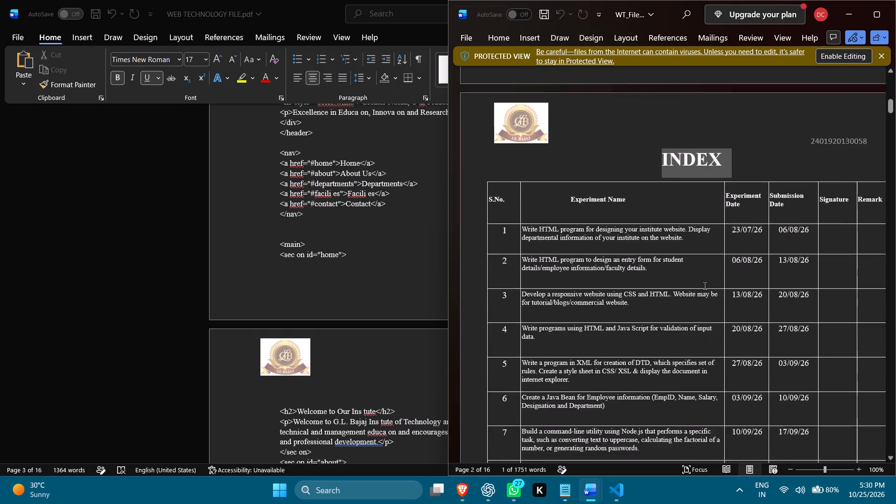
scroll(706, 287, down, 20)
scroll(706, 287, down, 19)
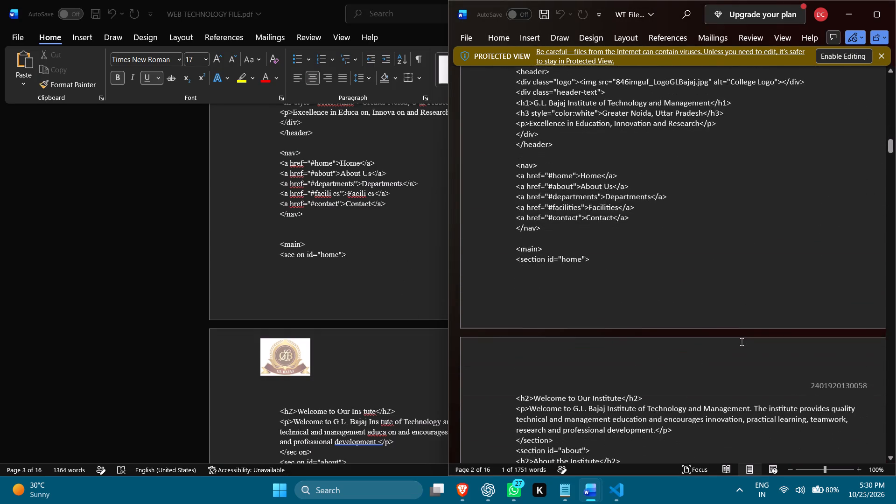
scroll(742, 342, down, 20)
scroll(742, 342, down, 16)
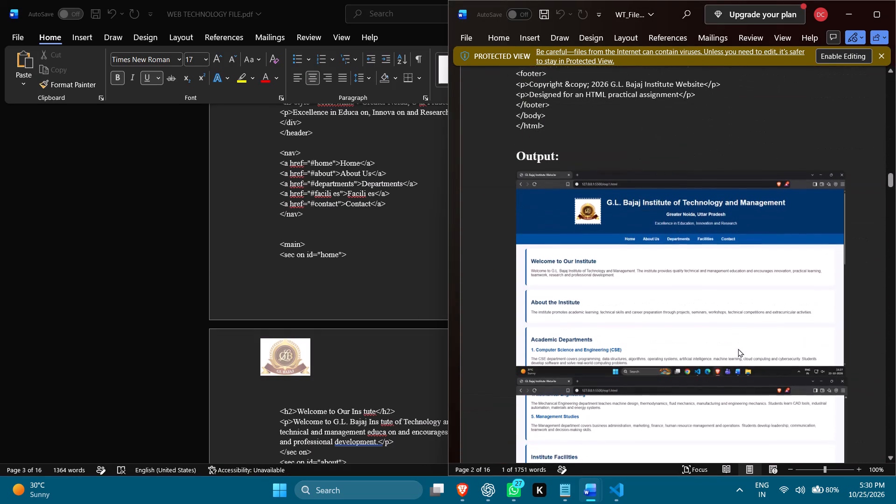
scroll(738, 349, down, 1)
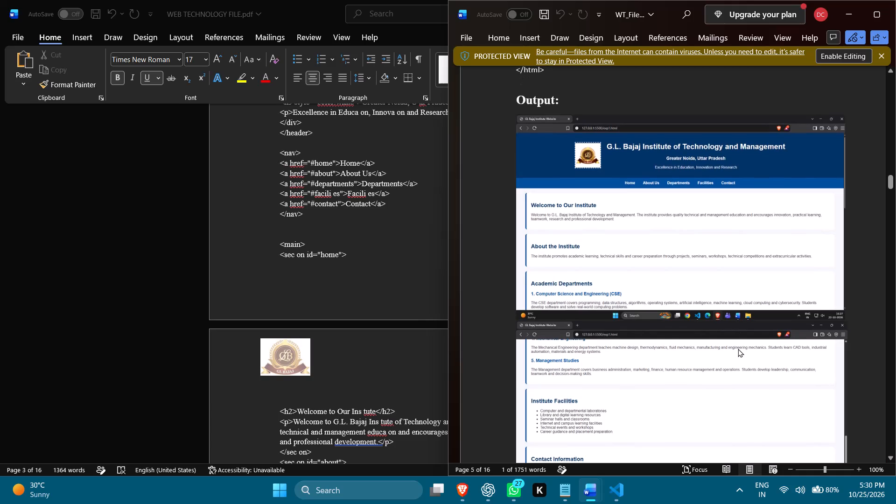
scroll(735, 350, down, 4)
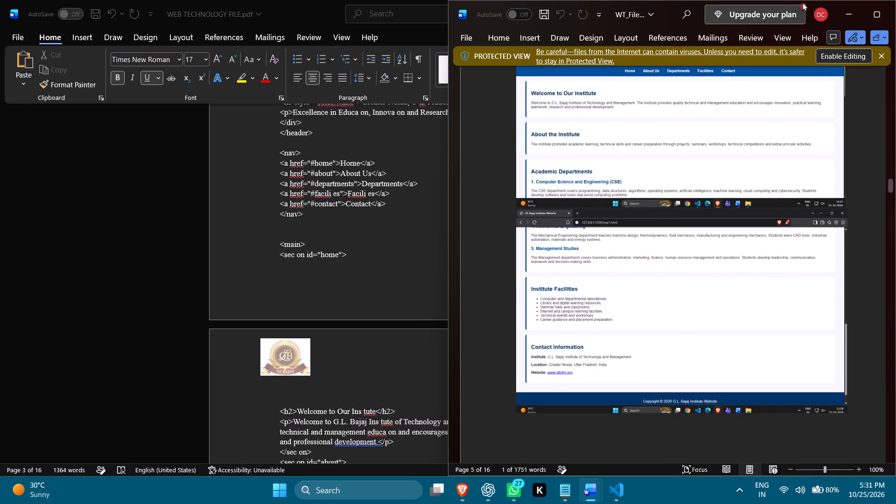
click(838, 9)
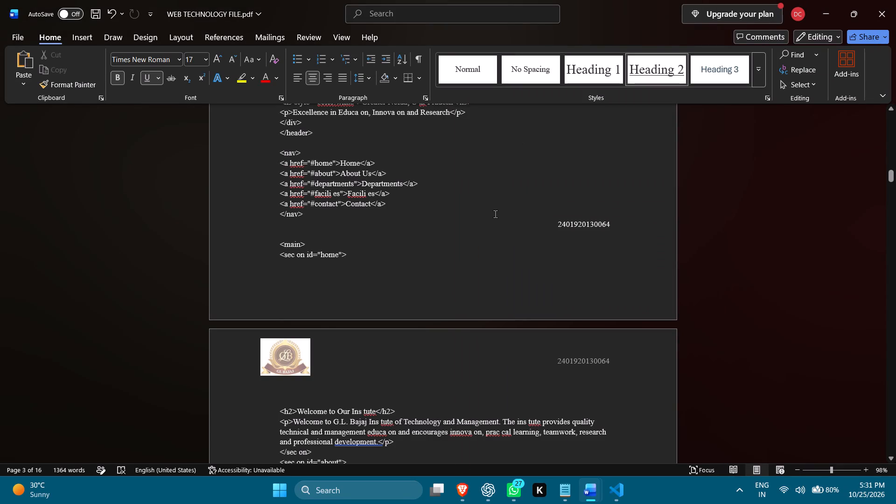
Delete the stray roll number between the closing nav tag and the main tag in Experiment No.1's code.
scroll(494, 214, up, 3)
drag(622, 301, 552, 308)
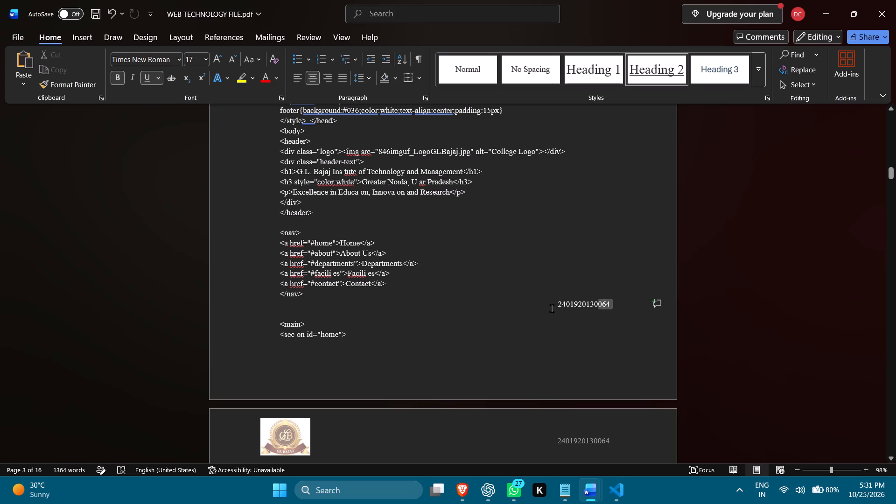
drag(552, 308, 544, 308)
key(BackSpace)
Review Experiment No.1's code pages down to the empty space under the Output label.
scroll(544, 305, up, 6)
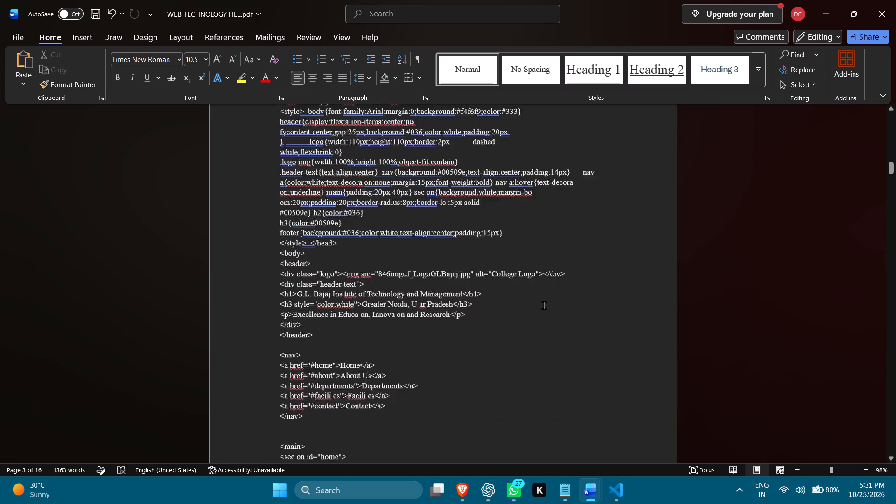
scroll(544, 305, up, 9)
scroll(544, 305, down, 20)
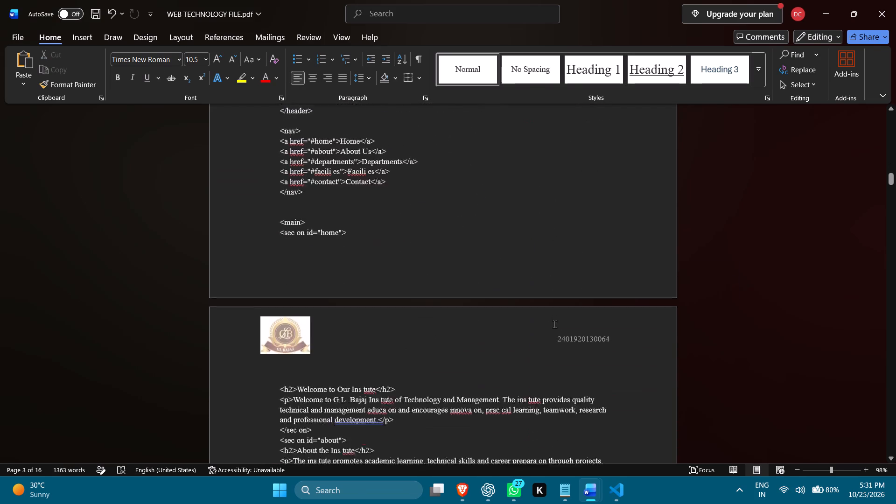
scroll(554, 324, down, 16)
scroll(554, 329, down, 13)
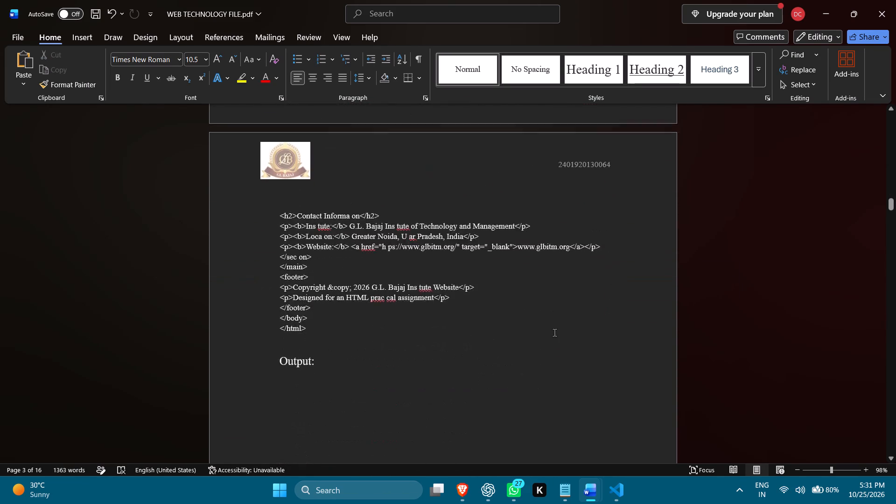
scroll(554, 334, down, 6)
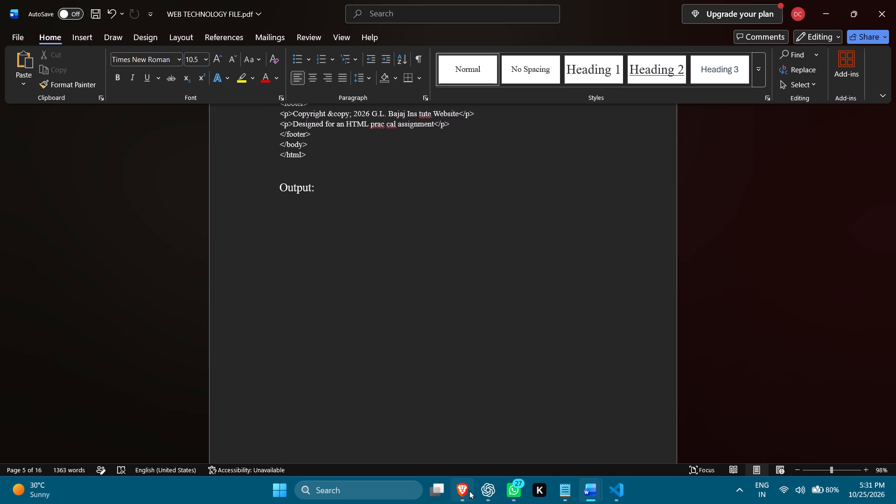
Switch to Brave and close the three other tabs, keeping only GL Bajaj Institute Website.
click(457, 423)
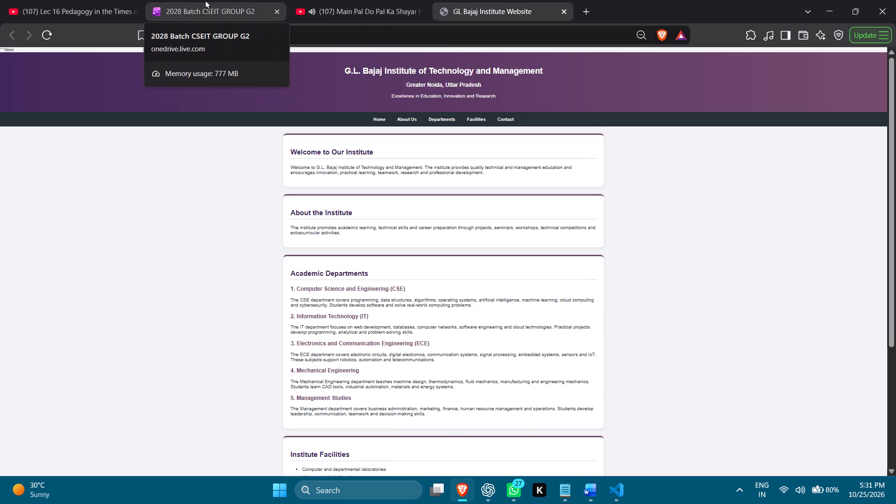
click(131, 9)
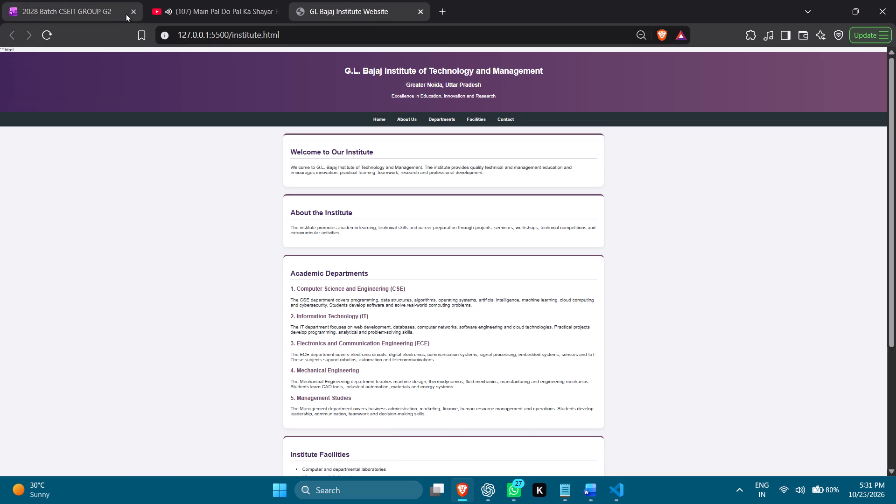
click(132, 12)
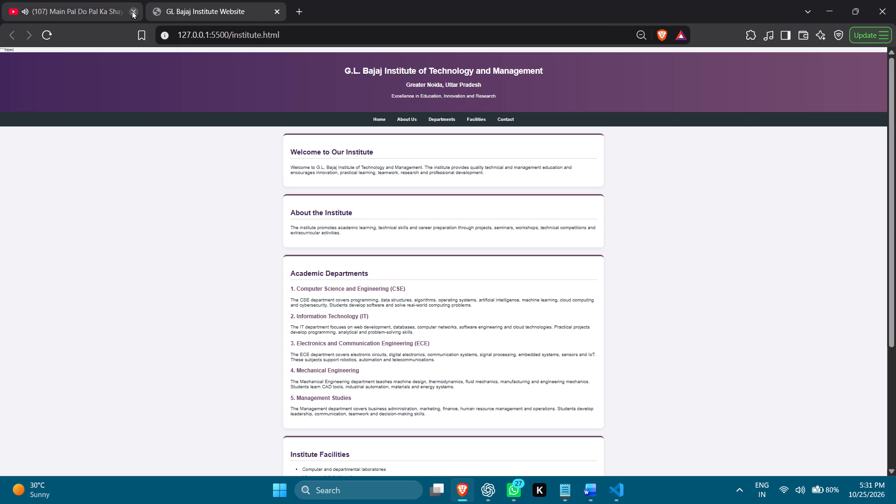
click(132, 11)
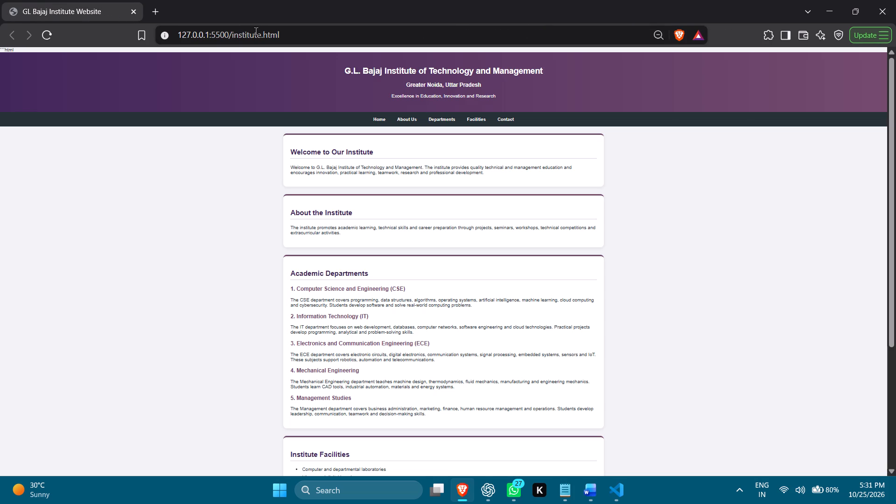
Capture a screenshot of the upper part of the institute page, including the browser's tab strip and the taskbar.
key(shift+super+s)
drag(0, 0, 835, 446)
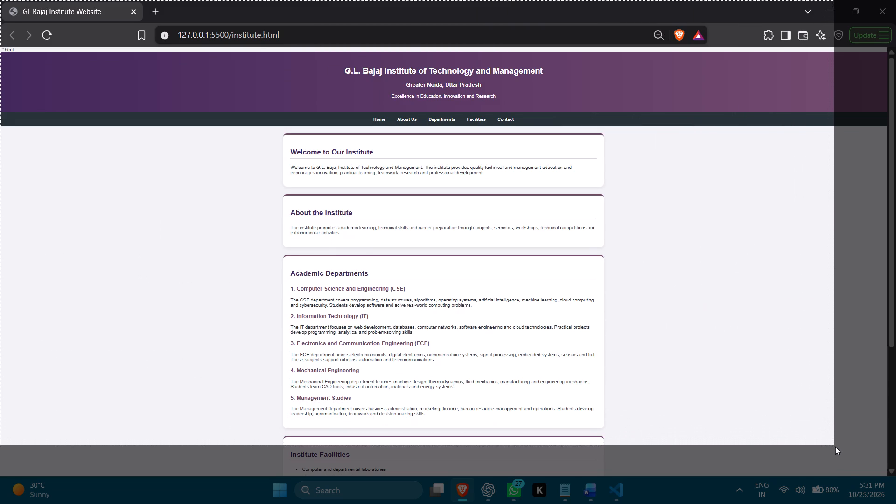
drag(835, 446, 855, 503)
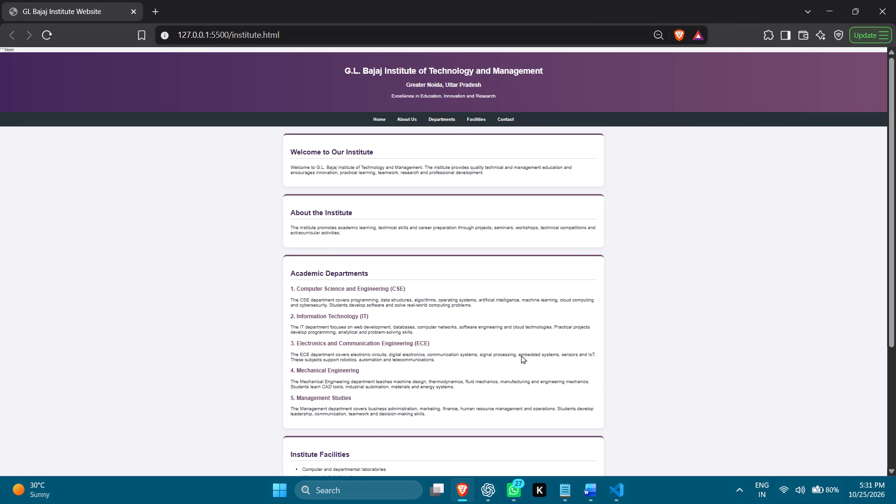
Examine the institute page from header to footer at several zoom levels to decide how to frame the second capture.
scroll(491, 331, down, 9)
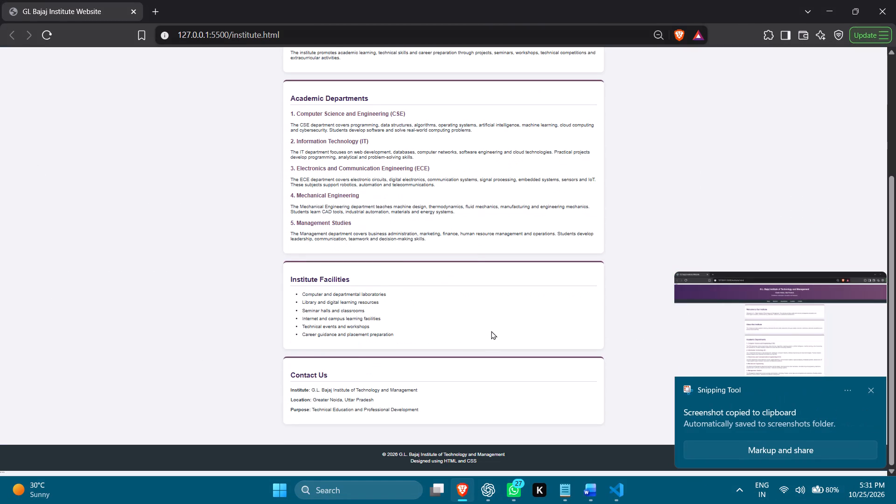
scroll(491, 331, up, 4)
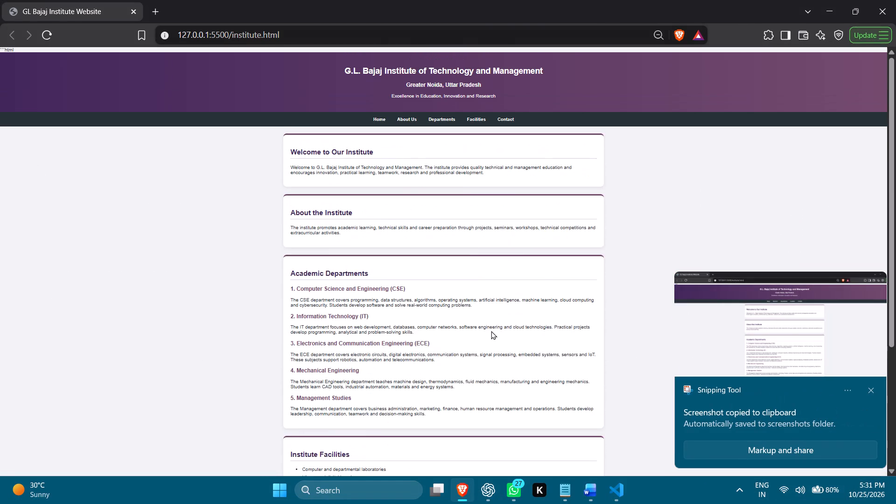
scroll(491, 331, up, 7)
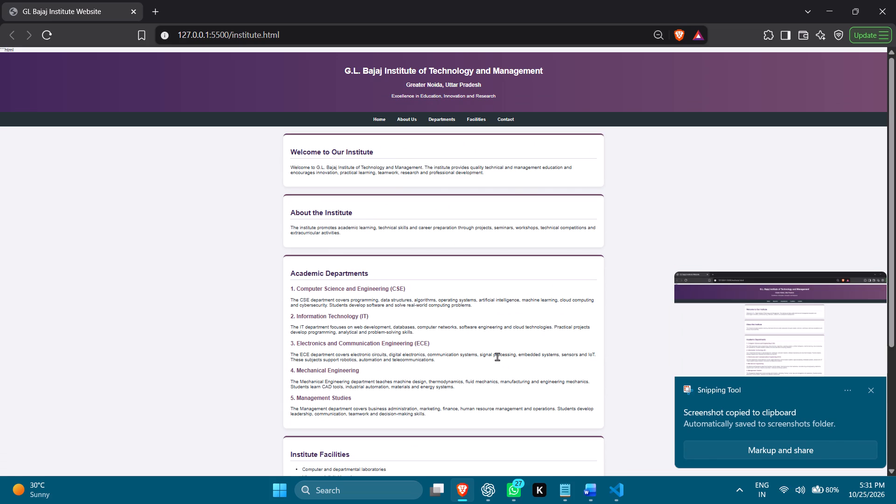
key(ctrl+equal)
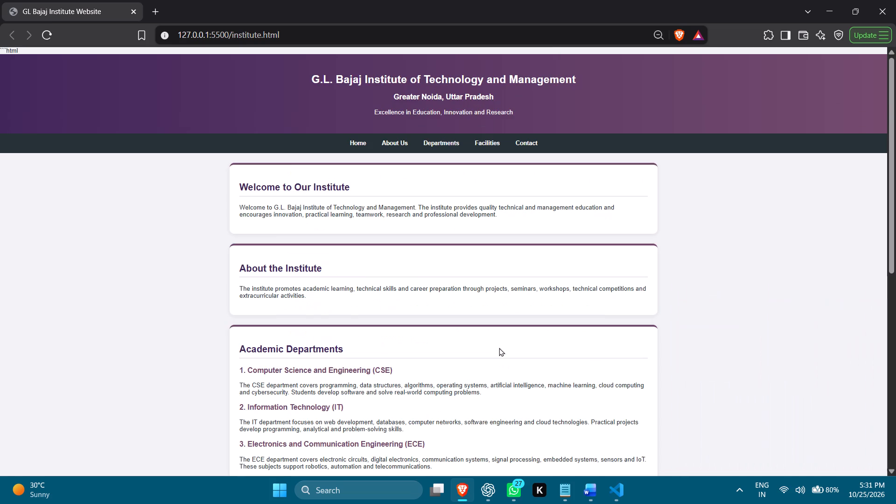
scroll(499, 348, up, 1)
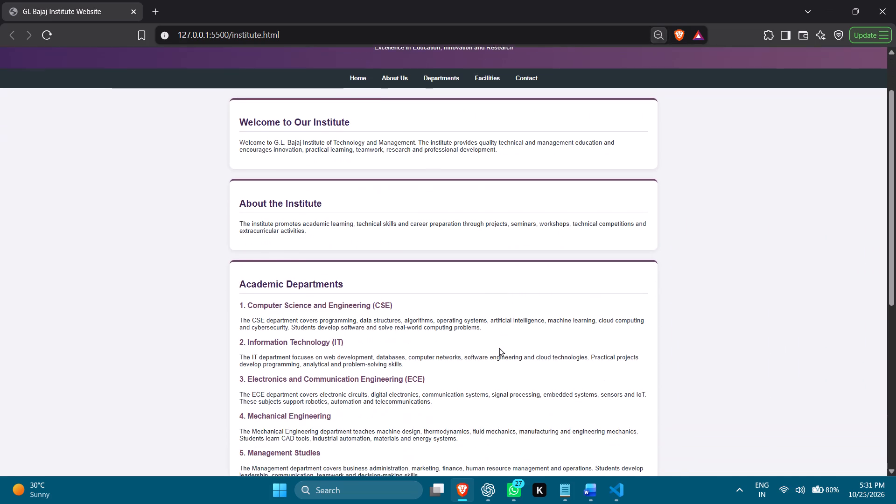
scroll(499, 348, up, 1)
key(ctrl+equal)
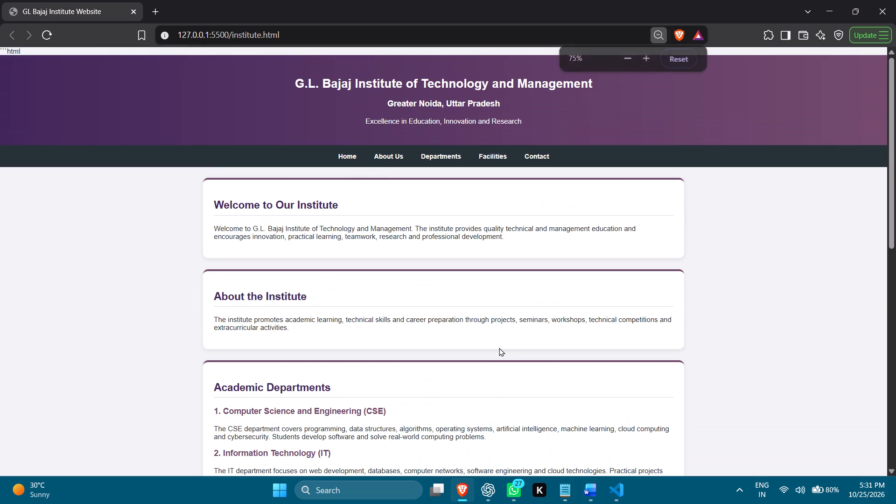
key(ctrl+equal)
text(==)
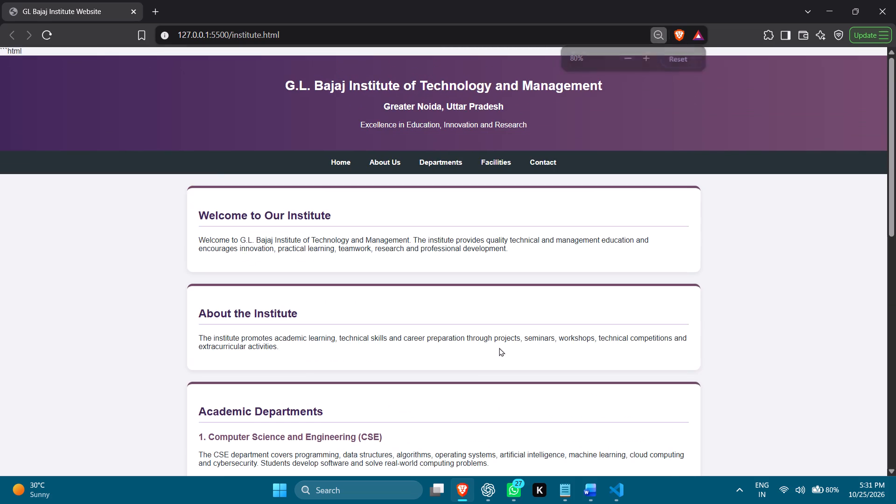
scroll(499, 348, down, 1)
key(ctrl+minus)
key(ctrl+minus)
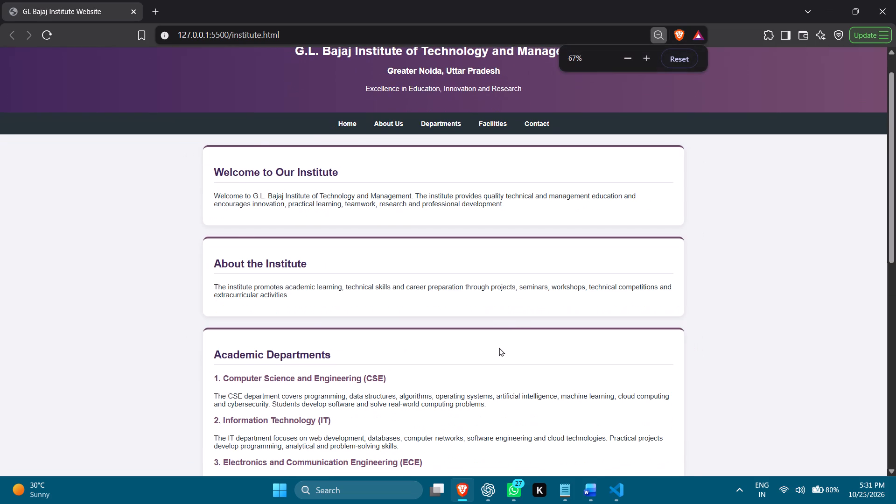
scroll(499, 348, down, 5)
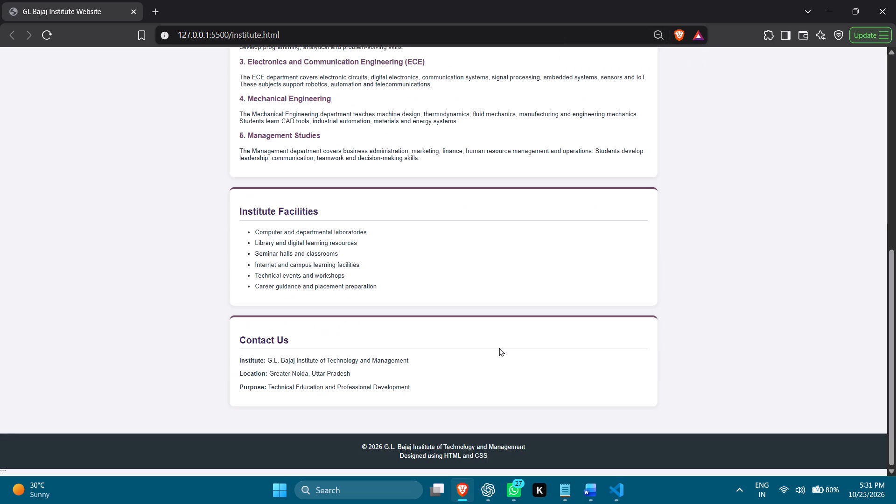
scroll(499, 348, up, 1)
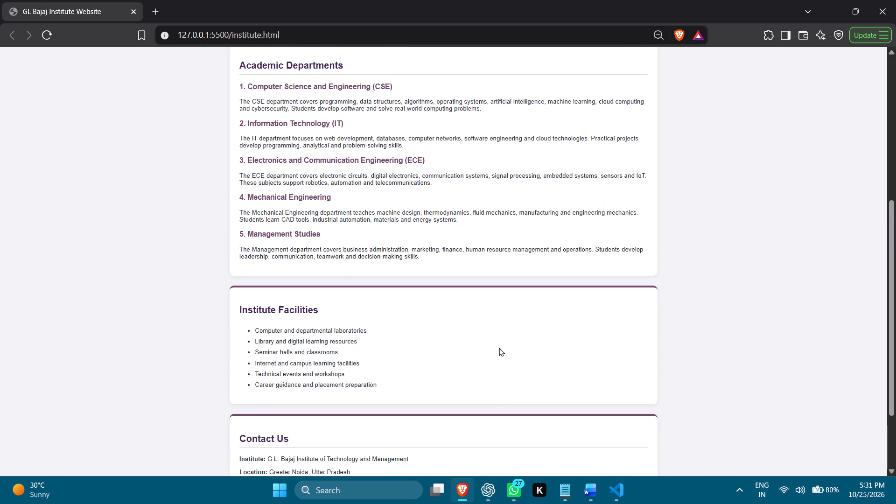
scroll(499, 348, up, 2)
Capture a full-screen screenshot of the institute page's lower part, down to the footer, at 50% zoom.
key(ctrl+minus)
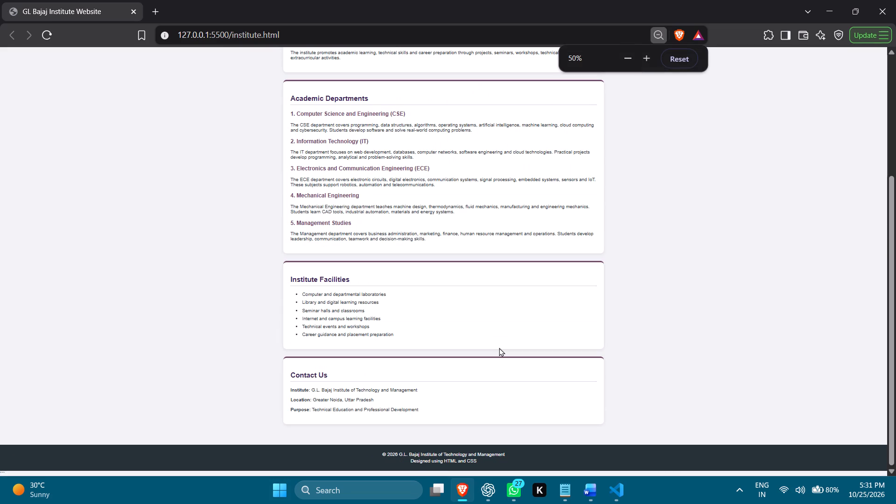
scroll(499, 348, down, 1)
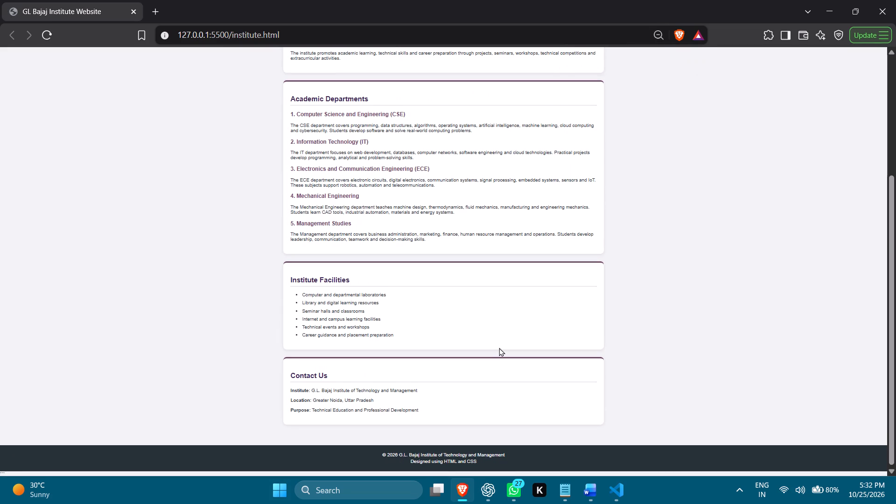
key(shift+super+s)
drag(0, 0, 892, 499)
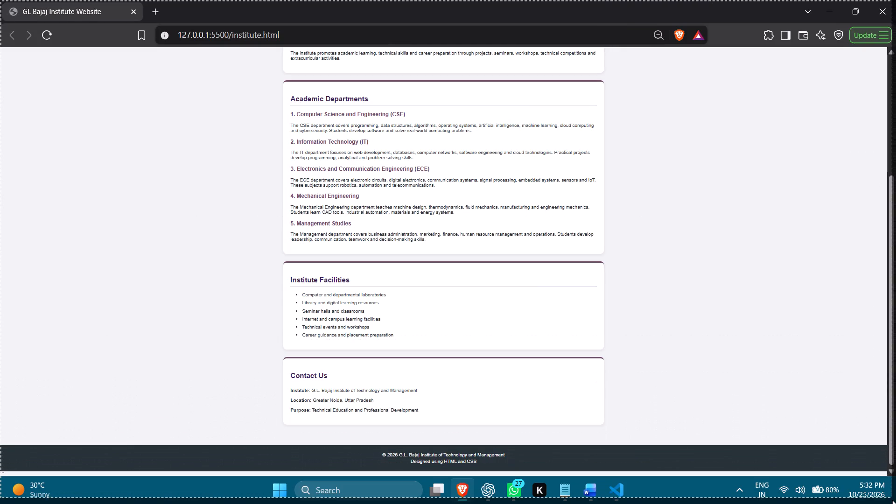
drag(892, 499, 895, 503)
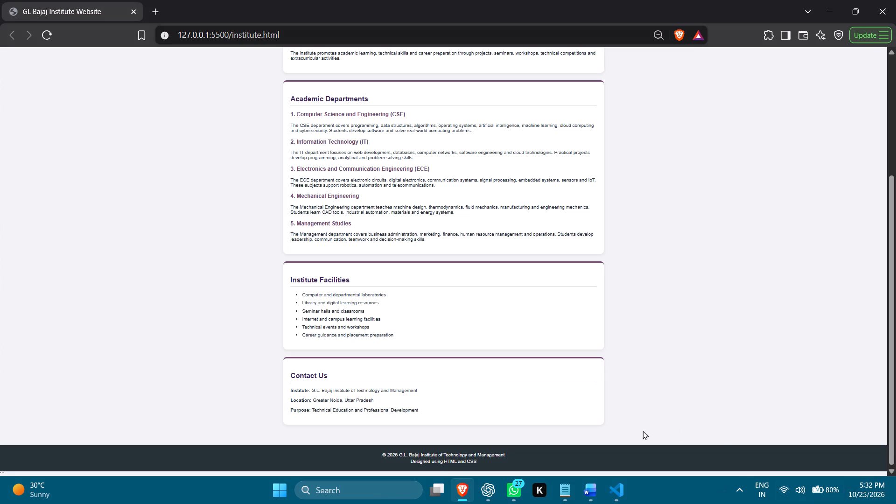
Open YouTube in a new tab and play the Mix – Tere Bin playlist from the home feed.
click(161, 10)
click(364, 113)
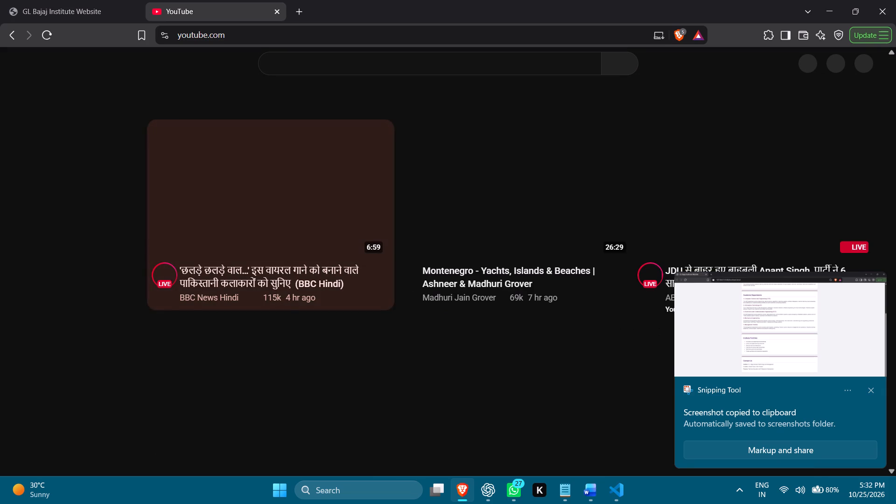
click(868, 386)
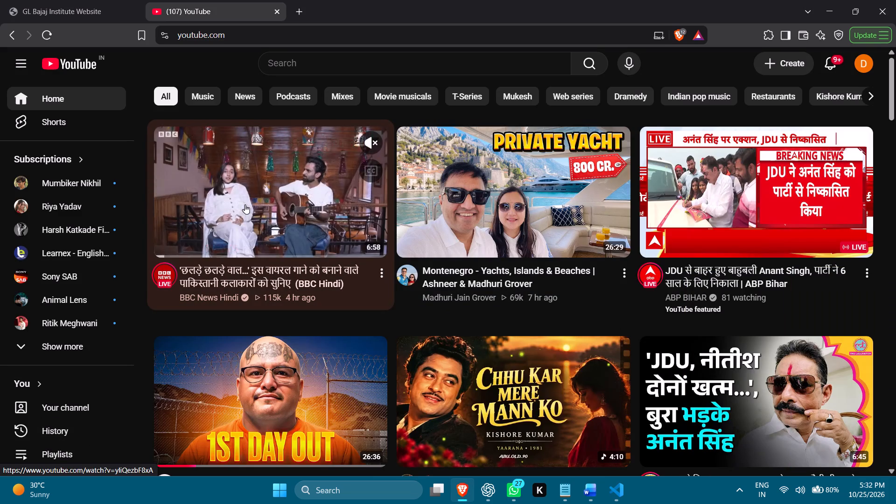
scroll(444, 277, down, 13)
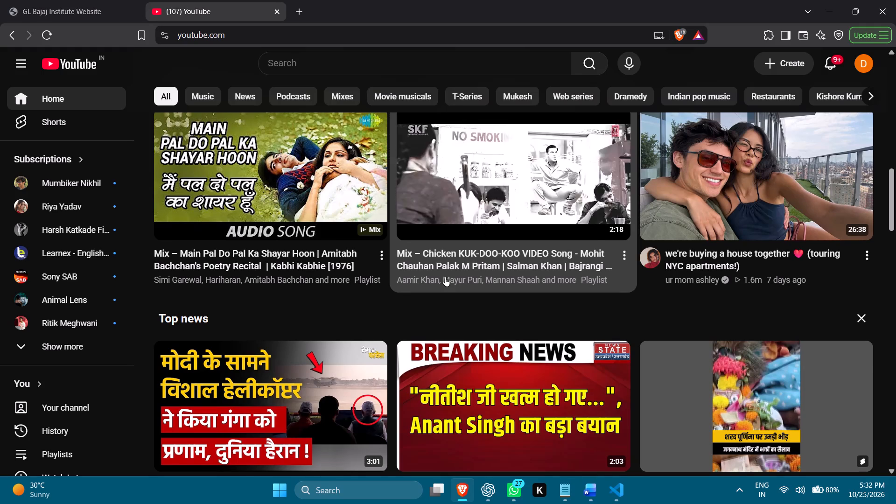
scroll(445, 277, down, 2)
scroll(285, 263, up, 3)
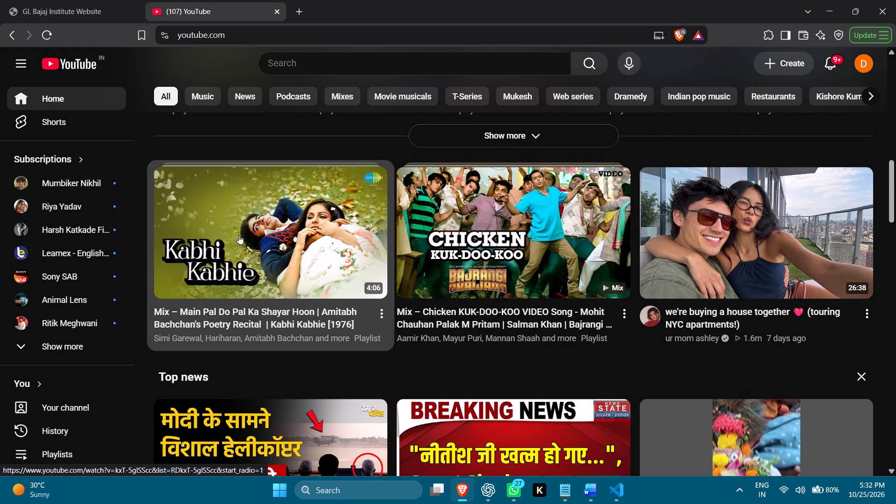
scroll(239, 235, down, 8)
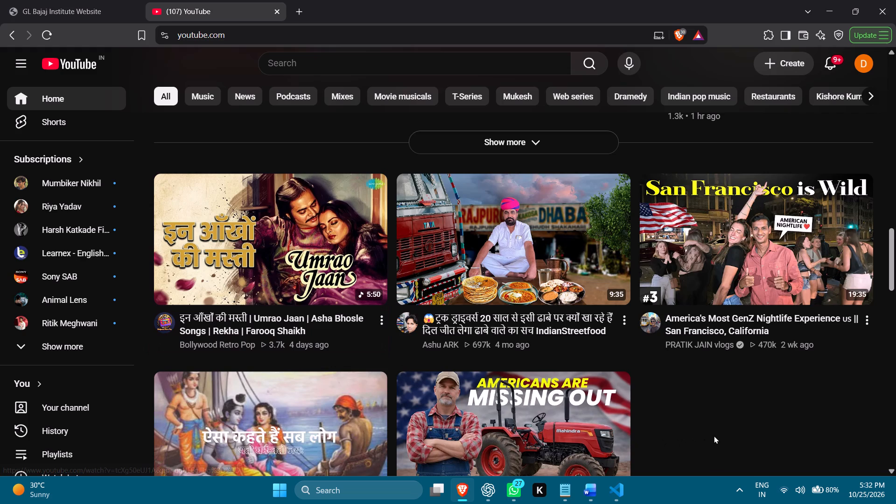
scroll(714, 435, down, 3)
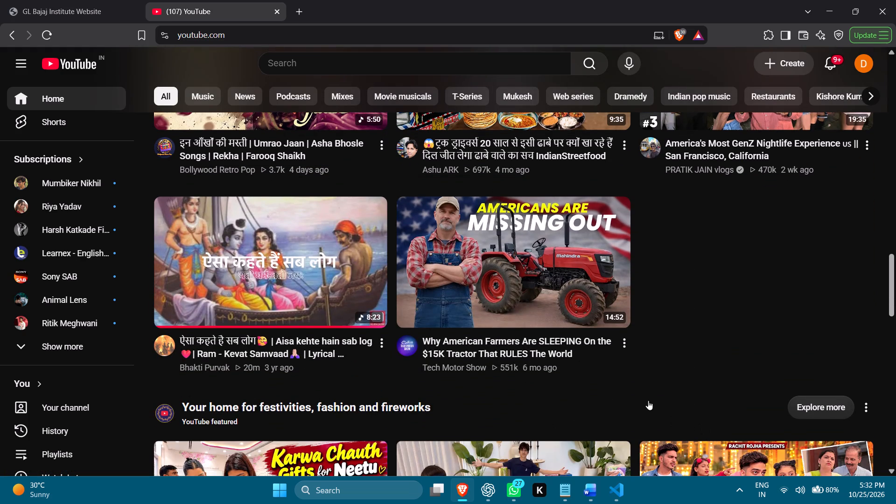
scroll(648, 400, up, 1)
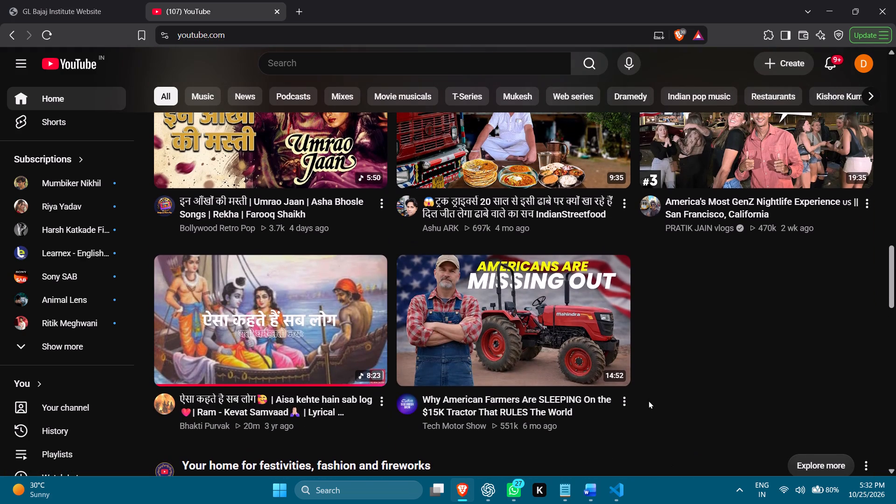
scroll(648, 400, up, 2)
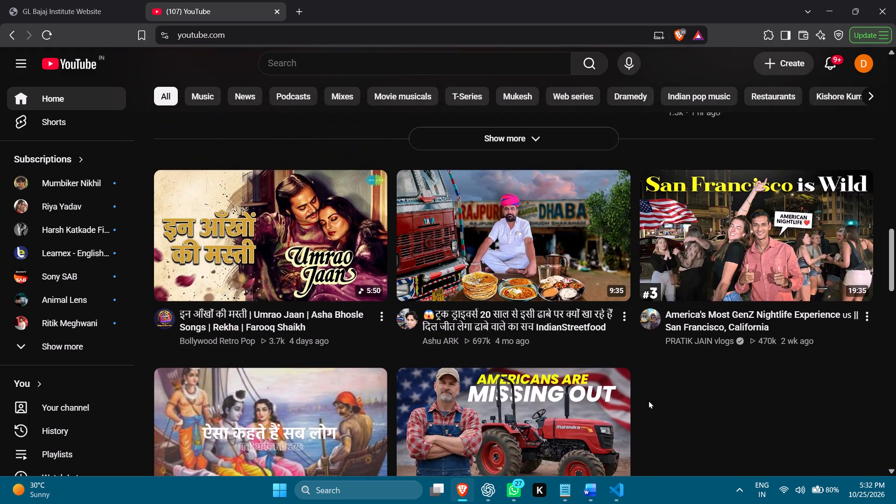
scroll(648, 400, down, 12)
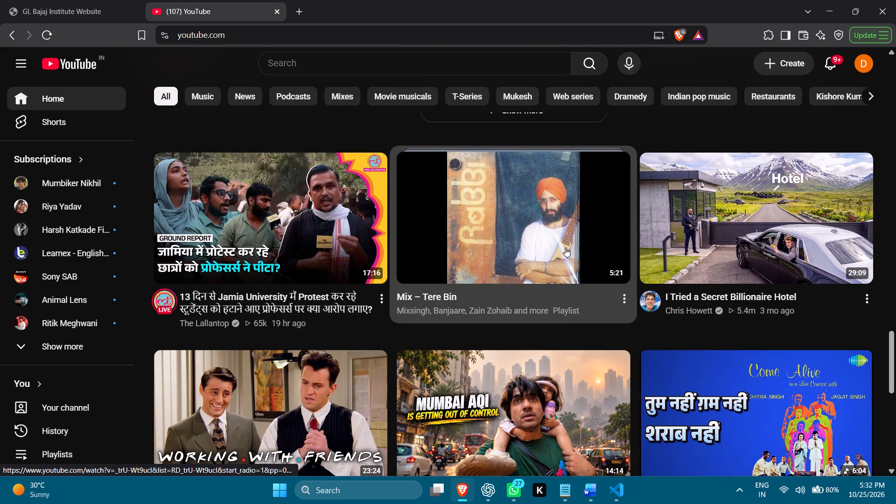
click(566, 247)
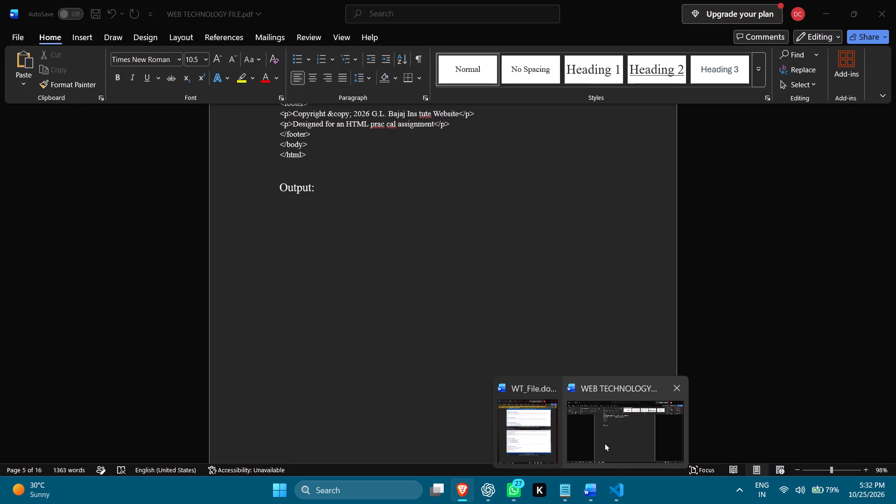
Switch to the WEB TECHNOLOGY FILE document in Word and add blank lines below Experiment No.1's Output label.
click(604, 443)
click(331, 189)
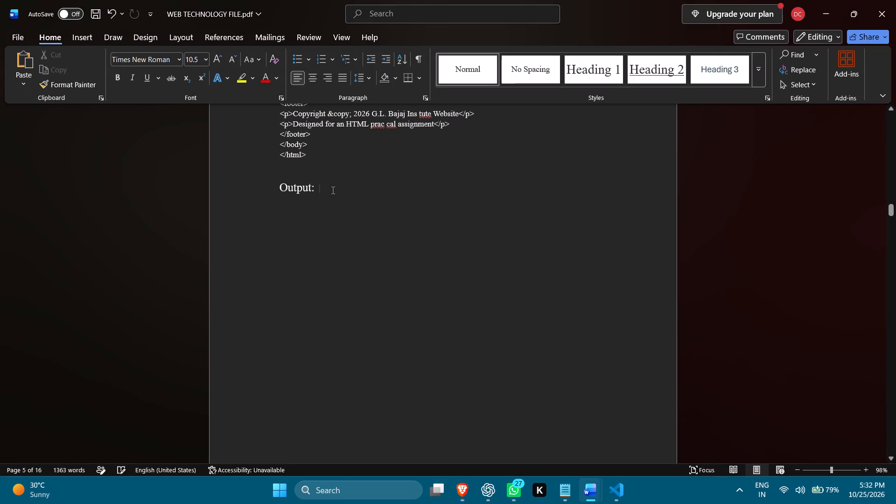
key(Return)
key(Return)
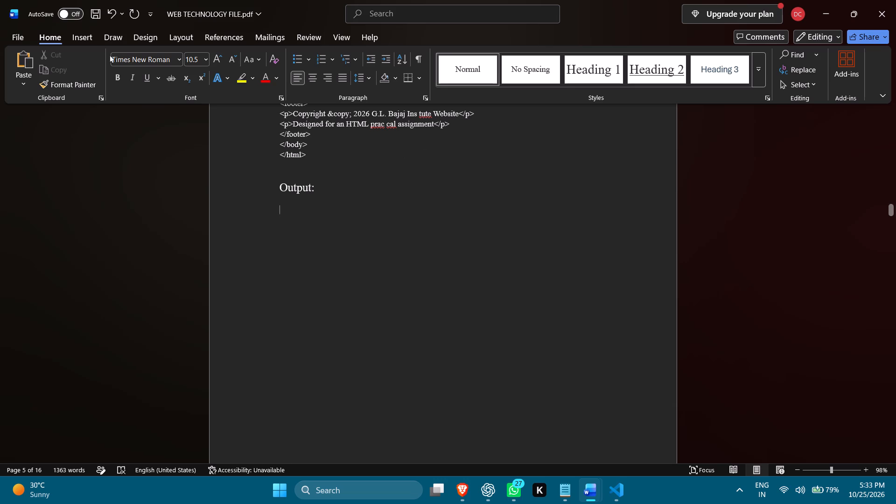
Insert the picture Screenshot 2026-10-25 173135.png from the Pictures > Screenshots folder below Experiment No.1's Output label.
click(81, 40)
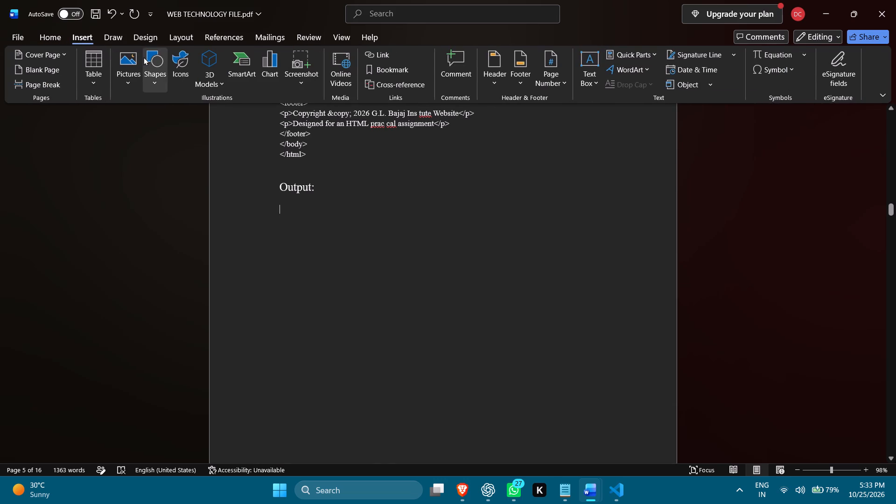
click(124, 78)
click(133, 116)
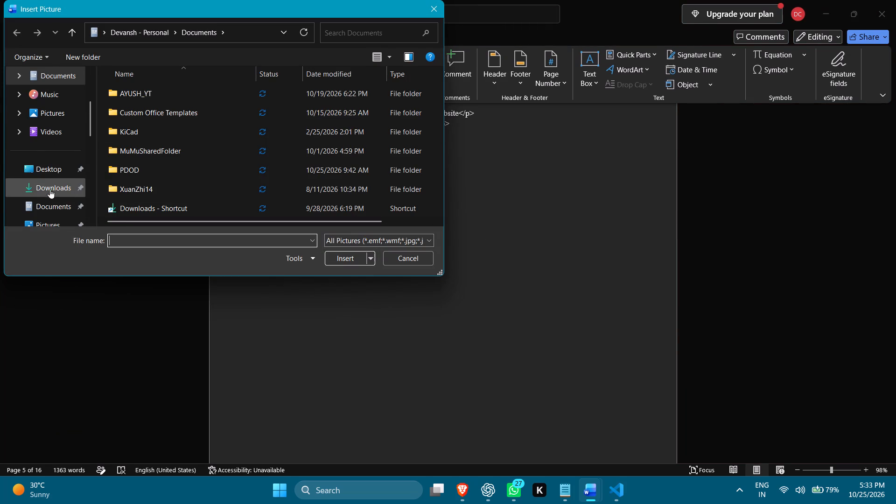
click(51, 111)
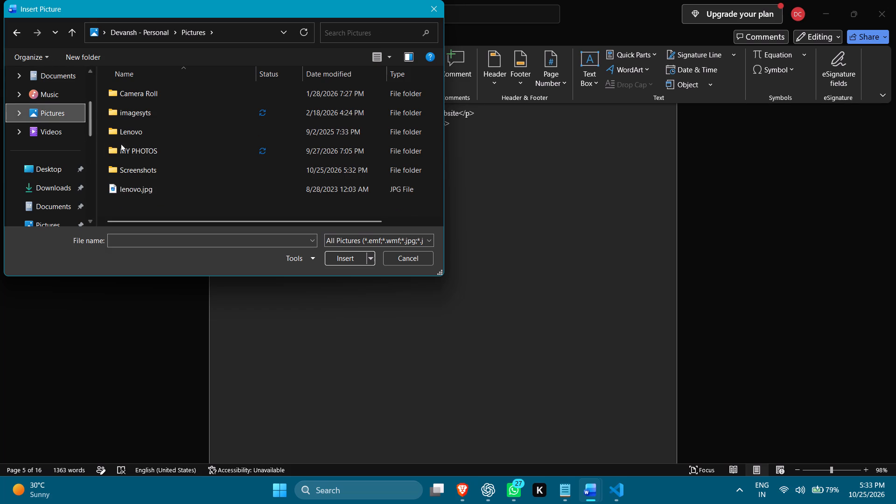
double_click(125, 165)
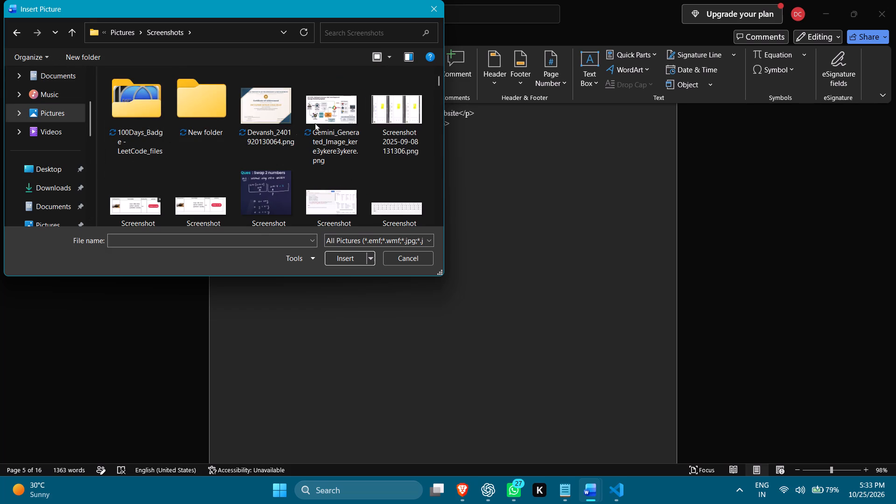
drag(438, 81, 436, 243)
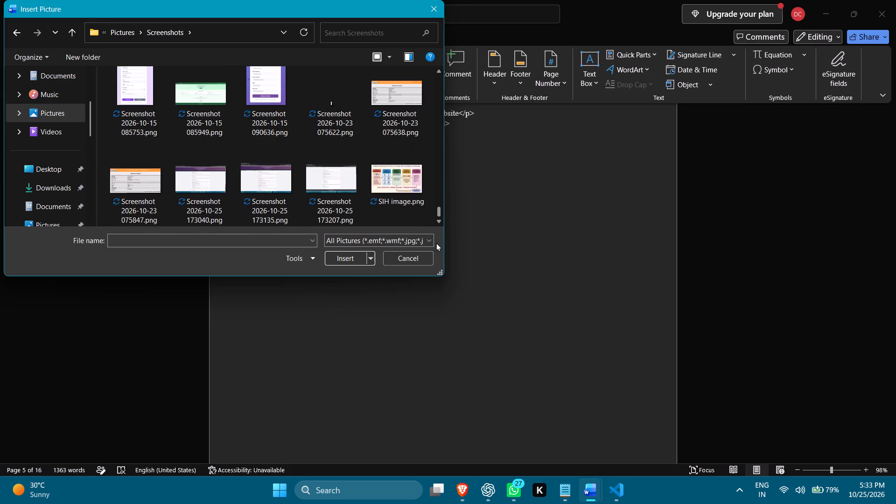
drag(436, 243, 431, 247)
drag(439, 85, 438, 217)
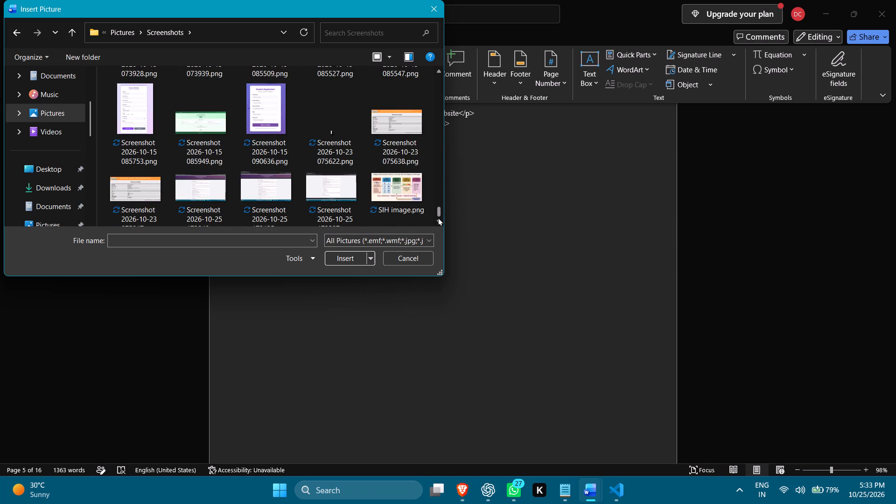
drag(438, 217, 437, 220)
drag(437, 220, 424, 65)
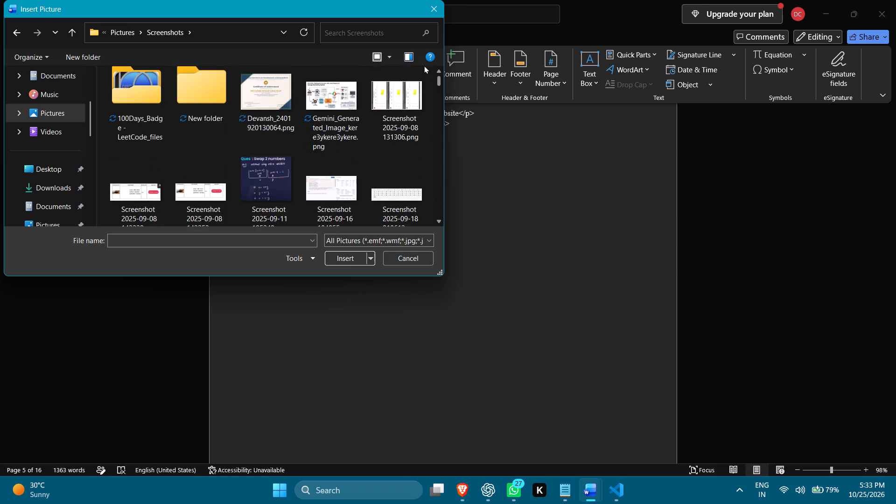
drag(424, 65, 421, 68)
drag(421, 68, 425, 221)
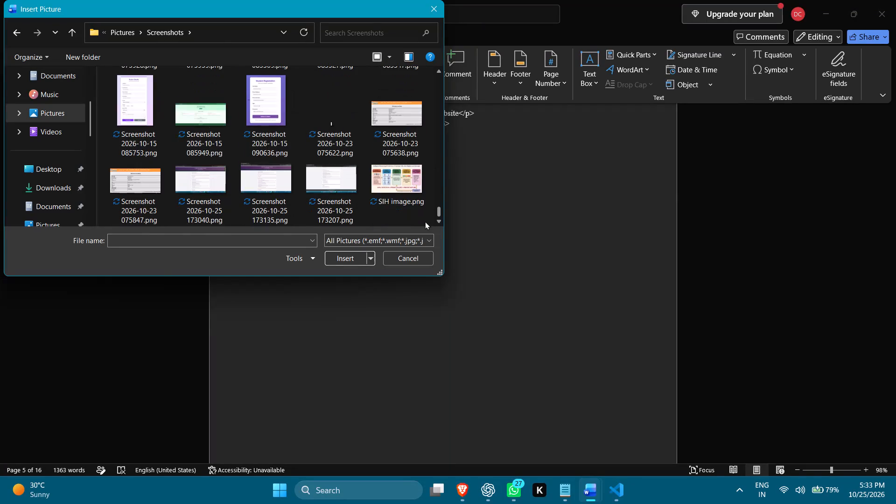
drag(425, 221, 423, 231)
click(423, 231)
scroll(271, 136, down, 4)
right_click(379, 189)
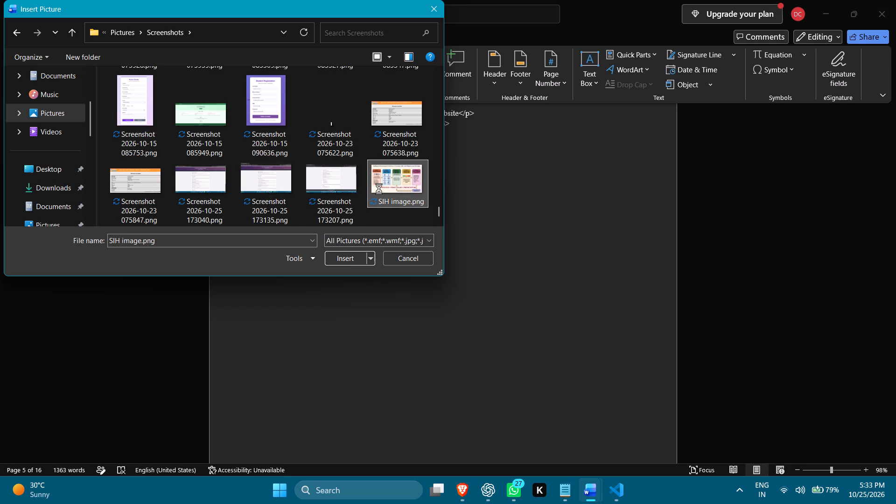
click(202, 196)
click(185, 182)
click(264, 185)
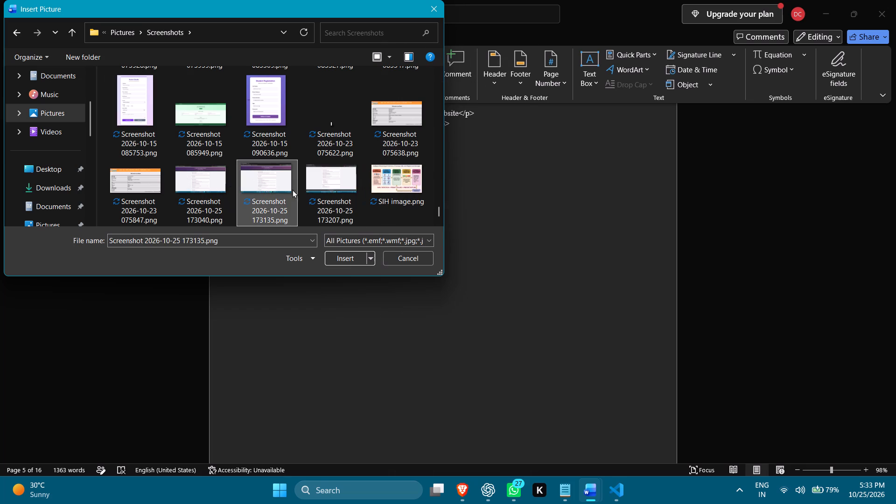
click(205, 194)
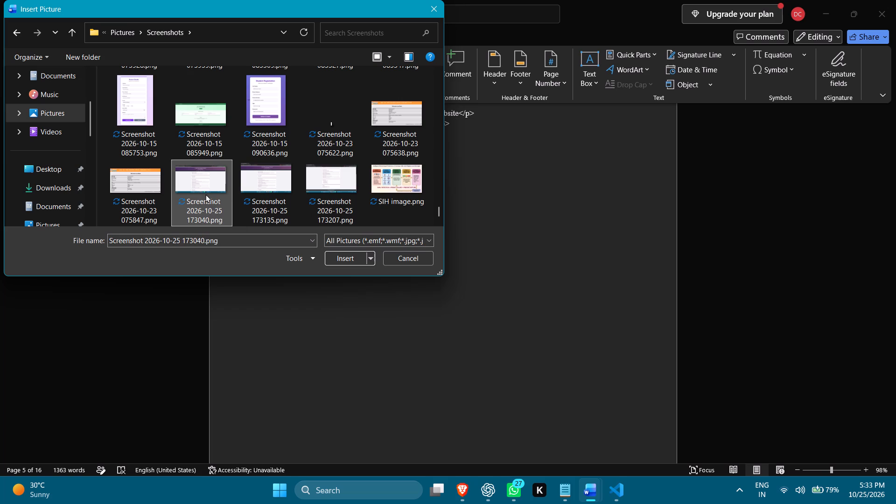
click(280, 208)
click(346, 257)
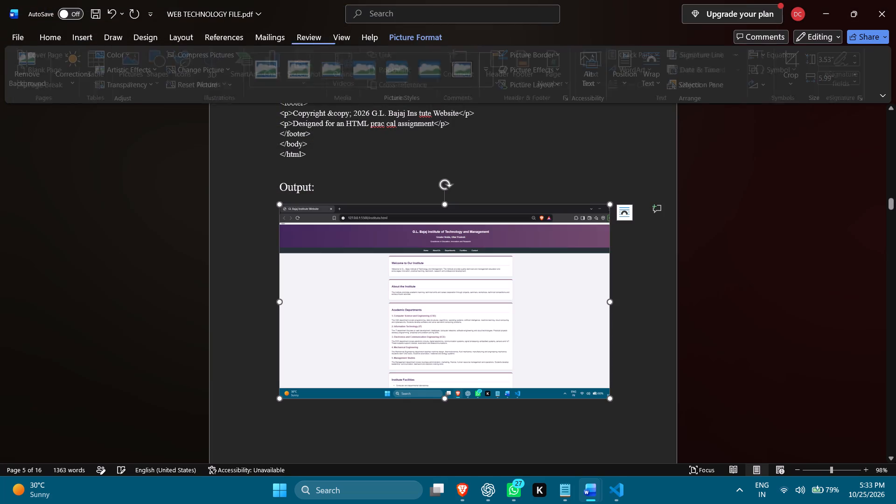
Resize the inserted institute page picture freehand to about 3.41" high and 5.98" wide.
scroll(443, 197, down, 3)
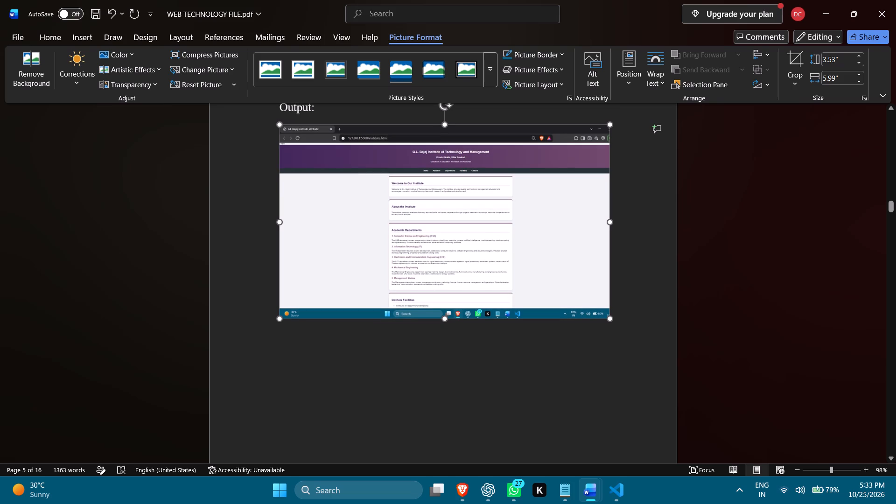
drag(609, 320, 557, 331)
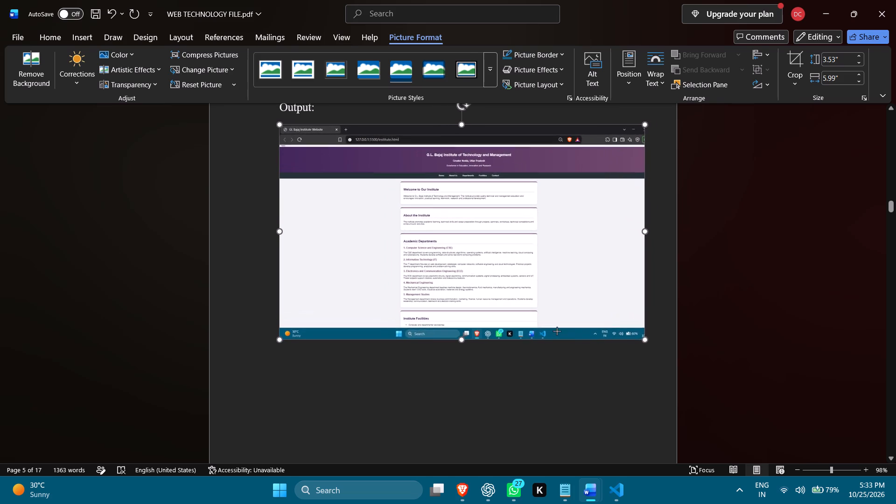
drag(557, 331, 542, 322)
drag(450, 325, 432, 313)
drag(419, 230, 418, 276)
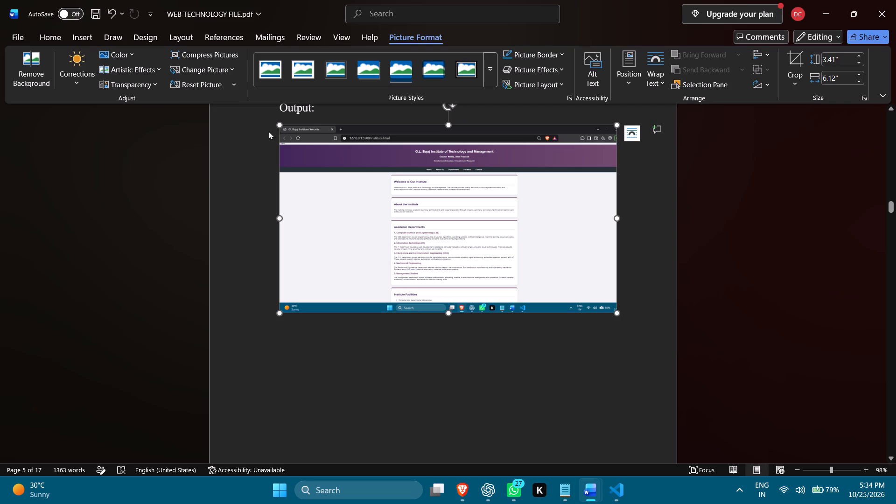
drag(280, 218, 259, 222)
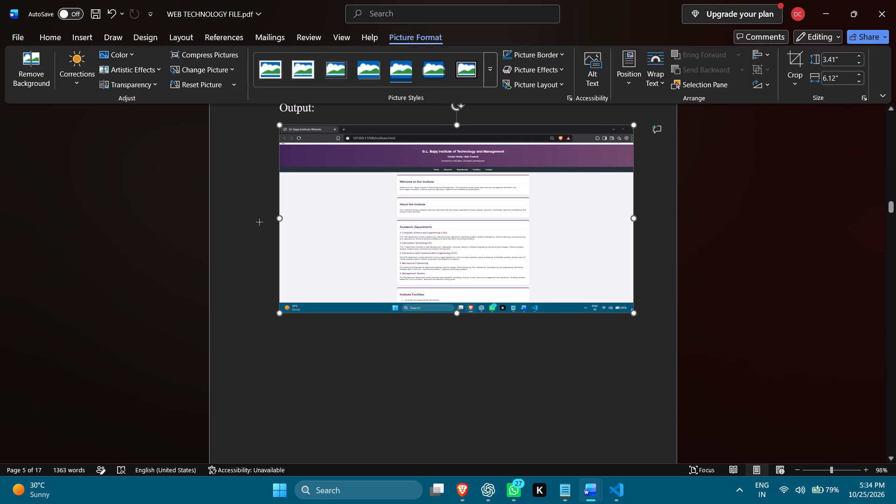
drag(259, 222, 287, 225)
click(388, 224)
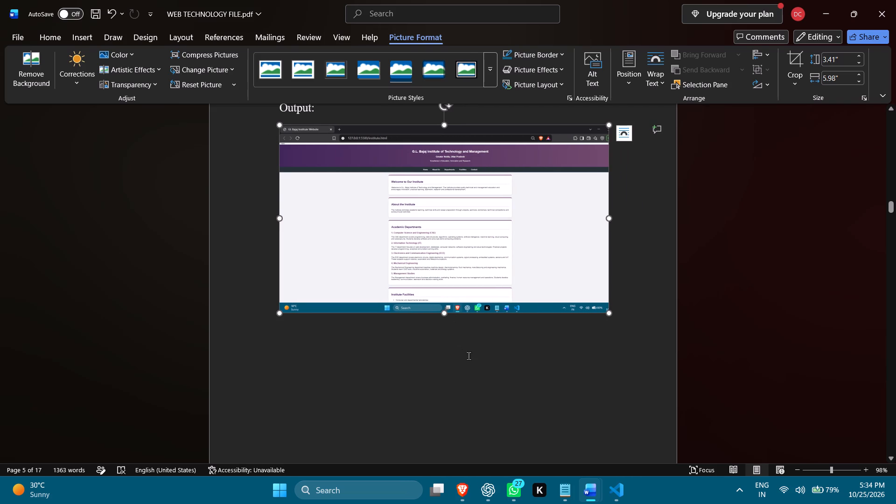
Add three blank lines between the Output label and the picture, and two blank lines above the Output label.
click(472, 361)
scroll(525, 350, down, 3)
scroll(521, 336, up, 2)
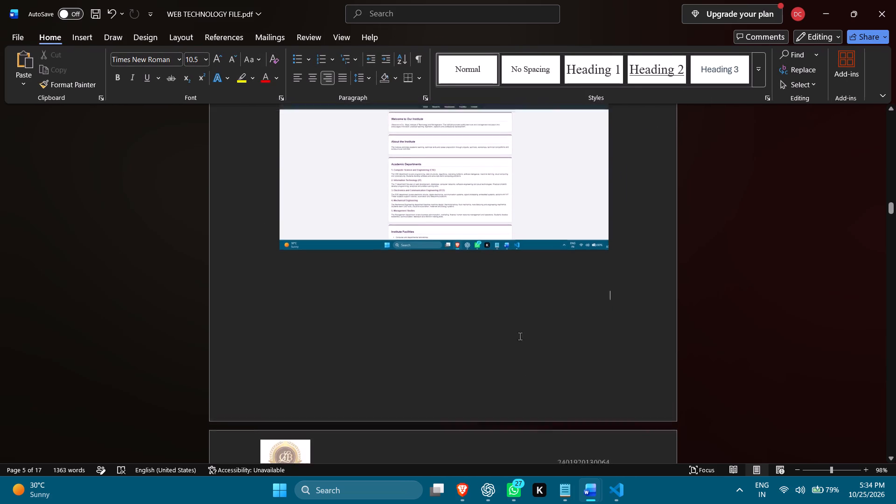
scroll(520, 336, up, 3)
click(277, 186)
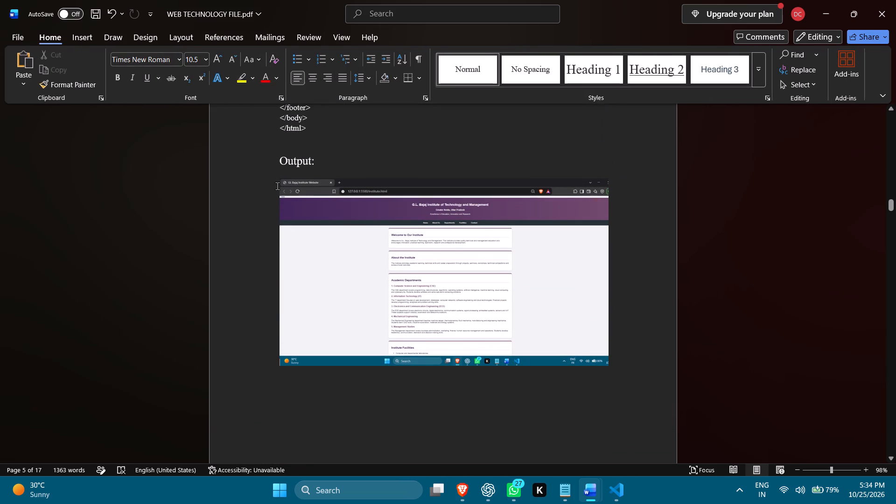
key(Return)
key(Return)
key(Return)
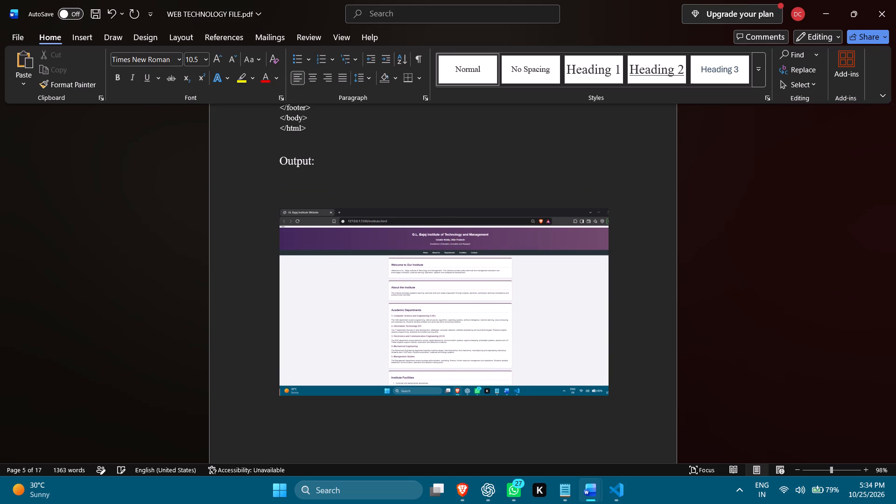
click(277, 162)
key(Return)
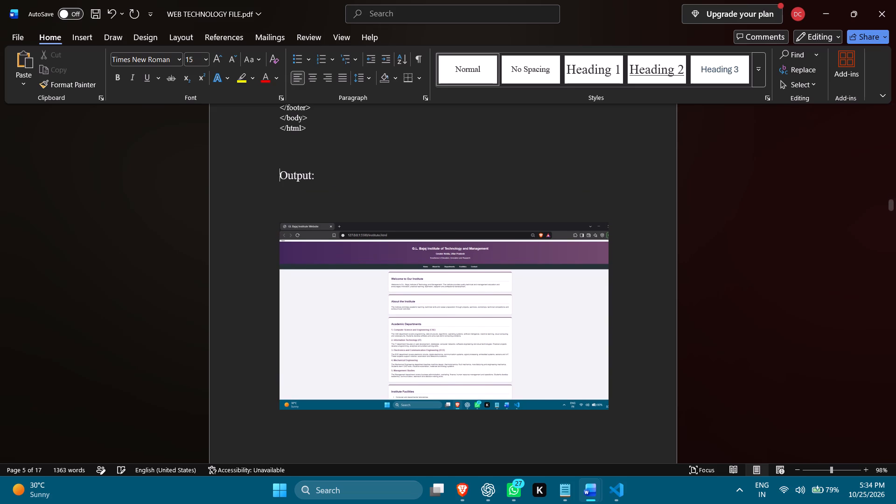
key(Return)
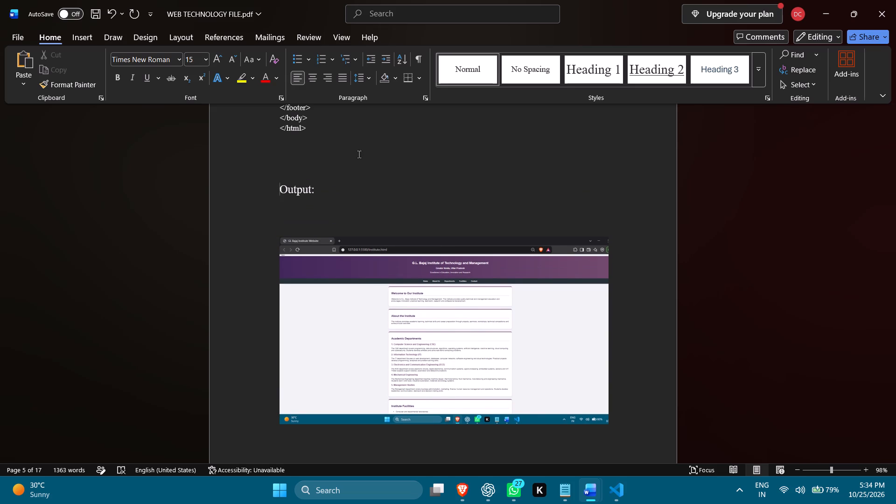
Make Experiment No.1's Output label bold.
scroll(412, 167, down, 4)
scroll(561, 155, down, 16)
scroll(531, 178, up, 2)
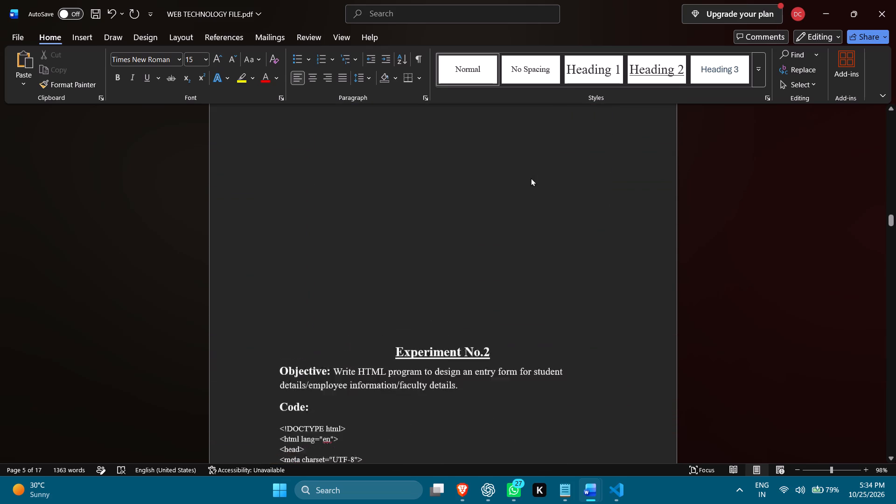
scroll(531, 178, up, 18)
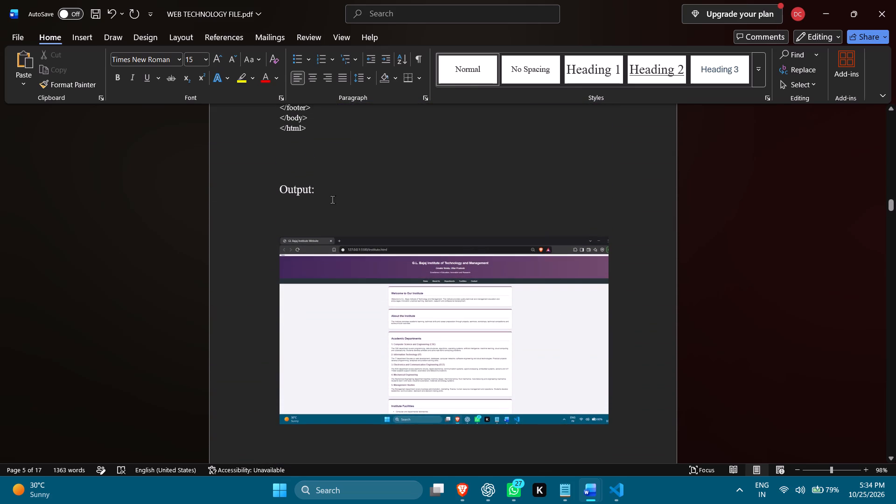
drag(324, 190, 277, 187)
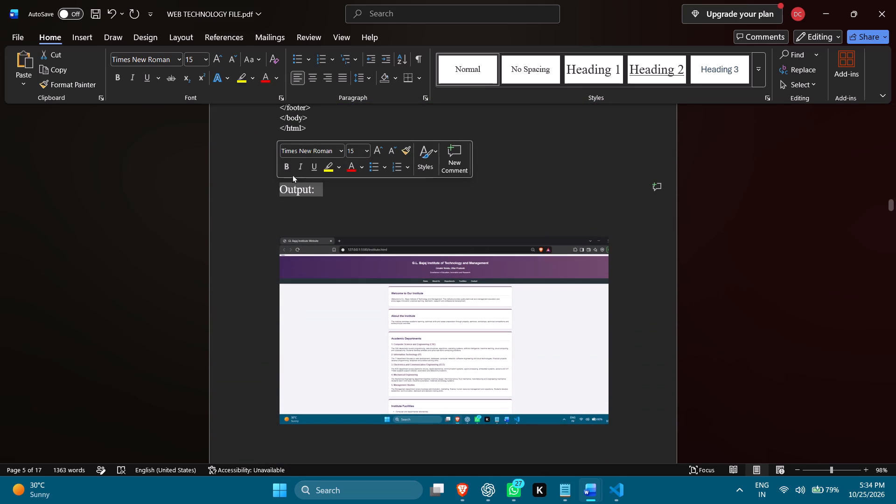
click(290, 170)
click(391, 232)
Insert the picture Screenshot 2026-10-25 173207.png from the Screenshots folder at the top of the blank page following the first institute capture.
scroll(425, 263, down, 6)
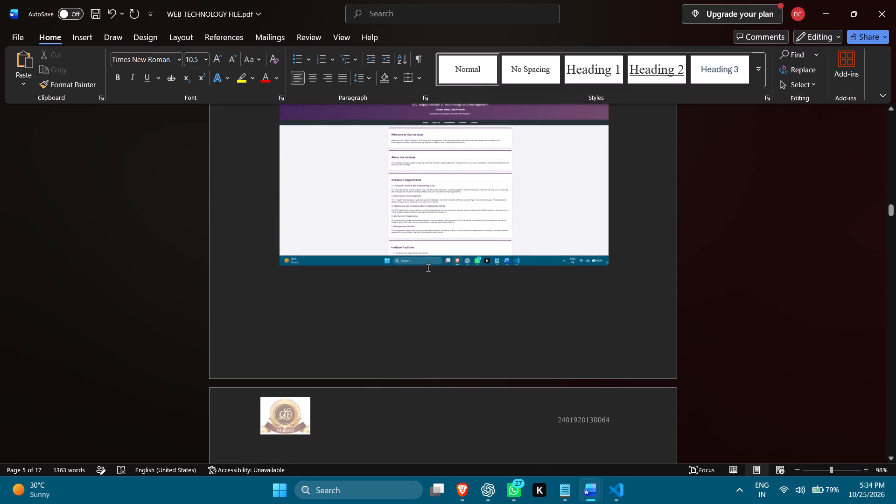
scroll(428, 267, down, 5)
click(291, 338)
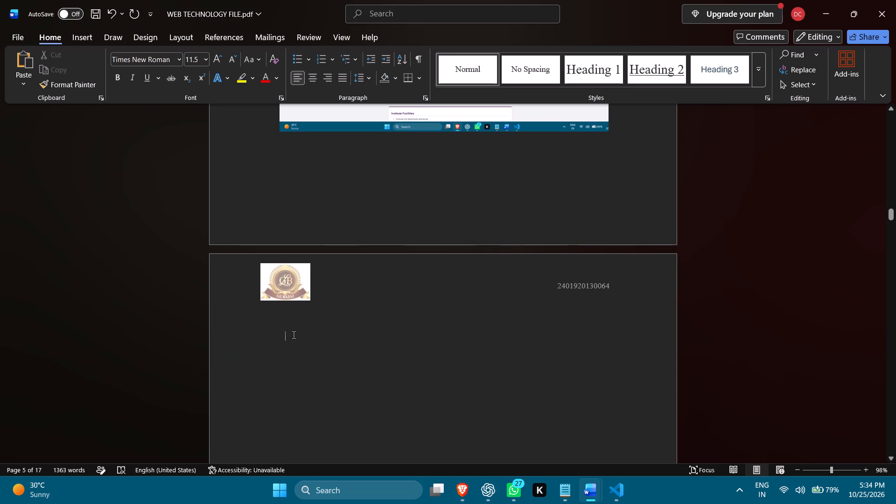
click(79, 32)
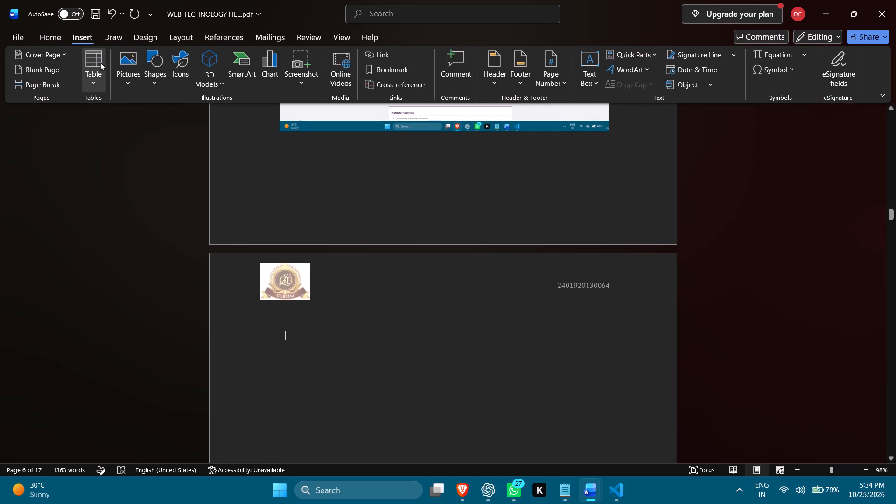
click(132, 80)
click(164, 119)
scroll(404, 210, down, 15)
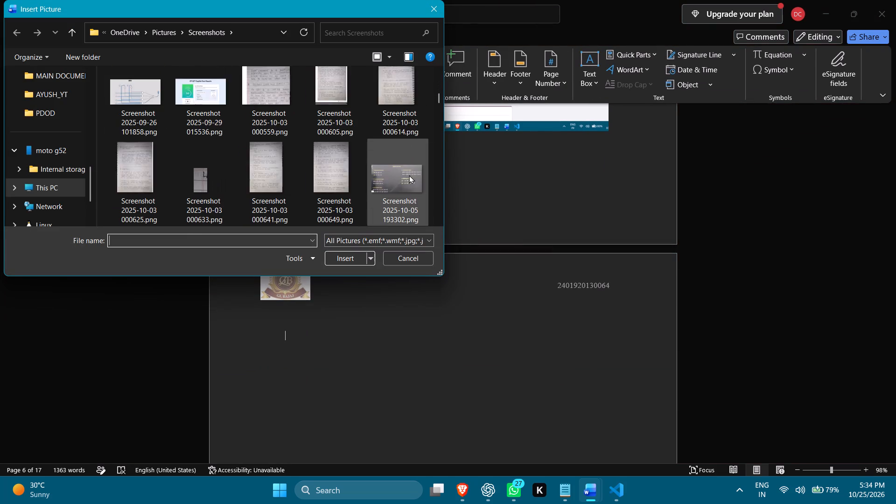
scroll(408, 176, down, 20)
scroll(408, 176, down, 17)
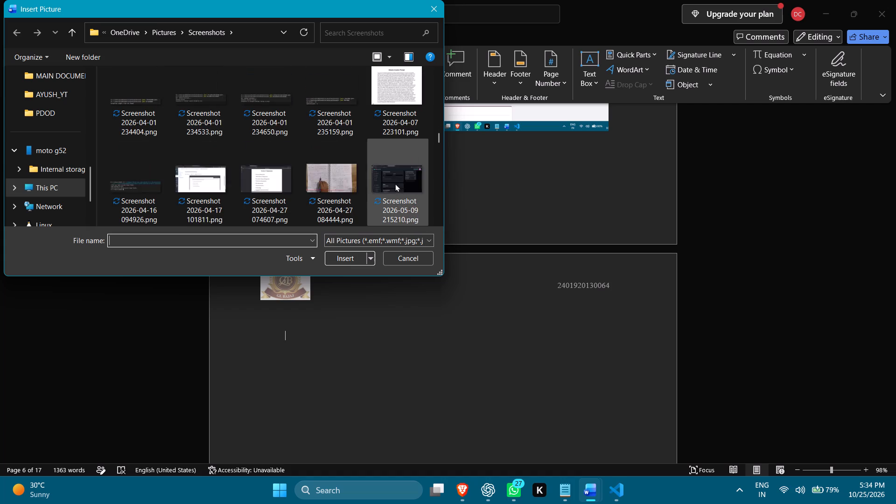
scroll(395, 183, down, 17)
scroll(392, 183, down, 19)
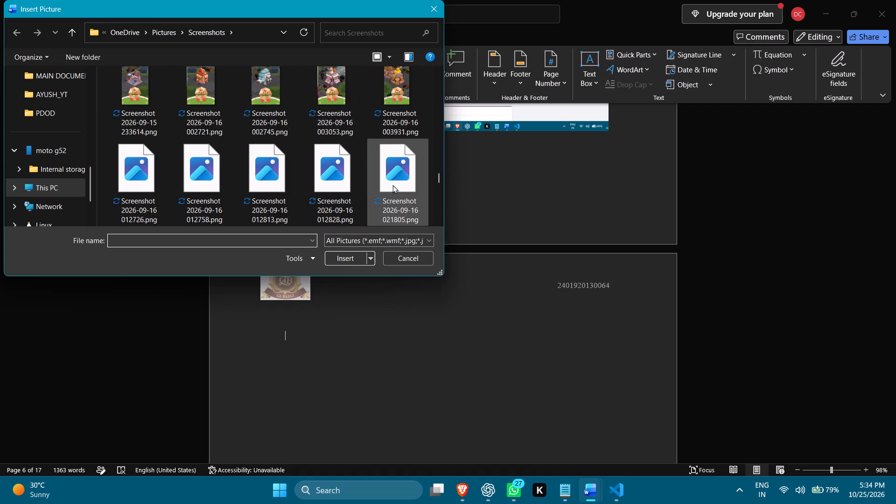
scroll(392, 185, down, 10)
scroll(392, 186, down, 20)
scroll(392, 186, down, 1)
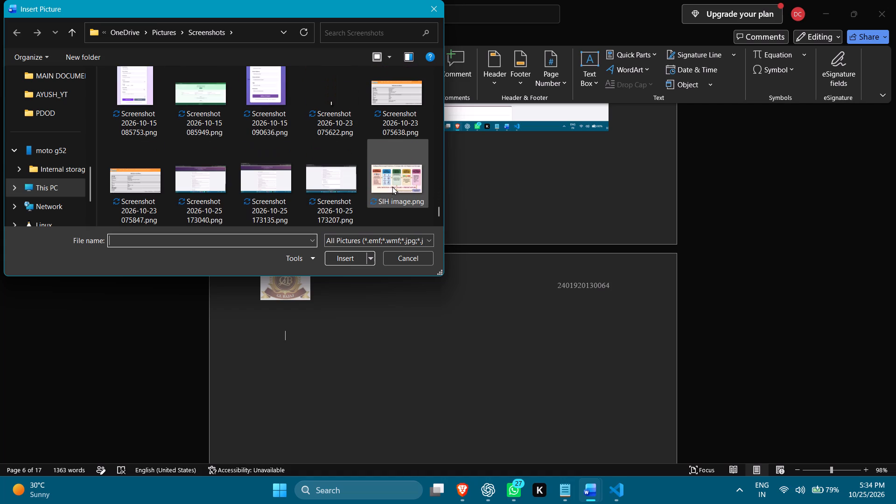
scroll(327, 187, down, 2)
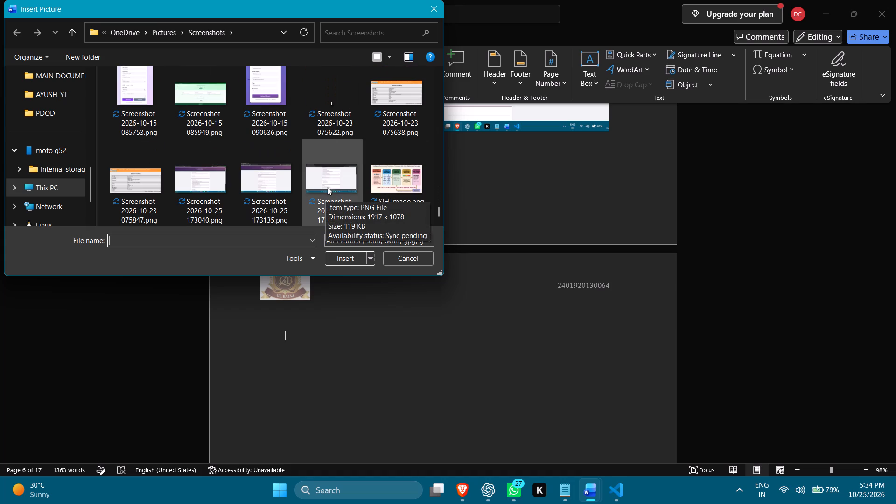
scroll(327, 187, down, 1)
click(327, 187)
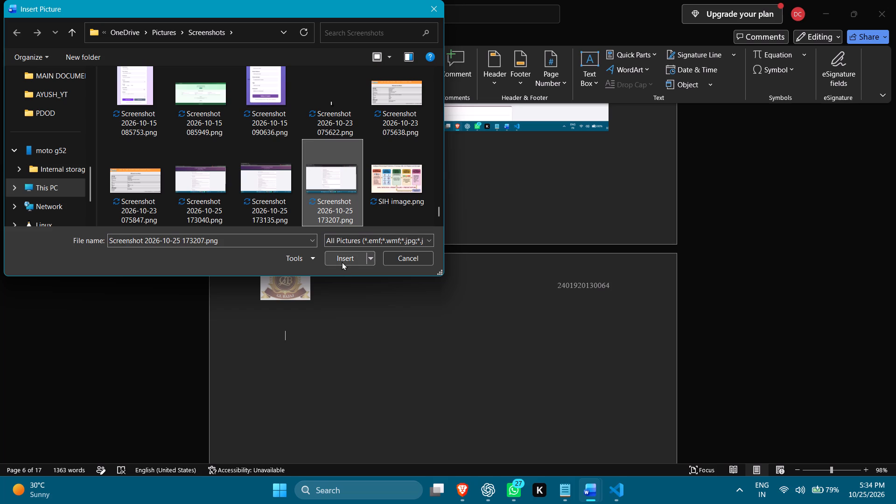
click(342, 262)
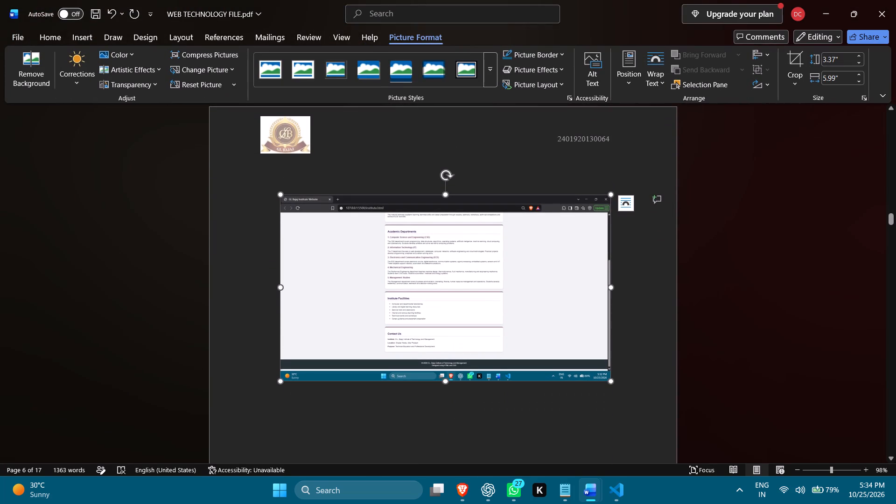
Resize the second institute page picture freehand to about 3.81" high and 6.53" wide.
scroll(436, 264, up, 11)
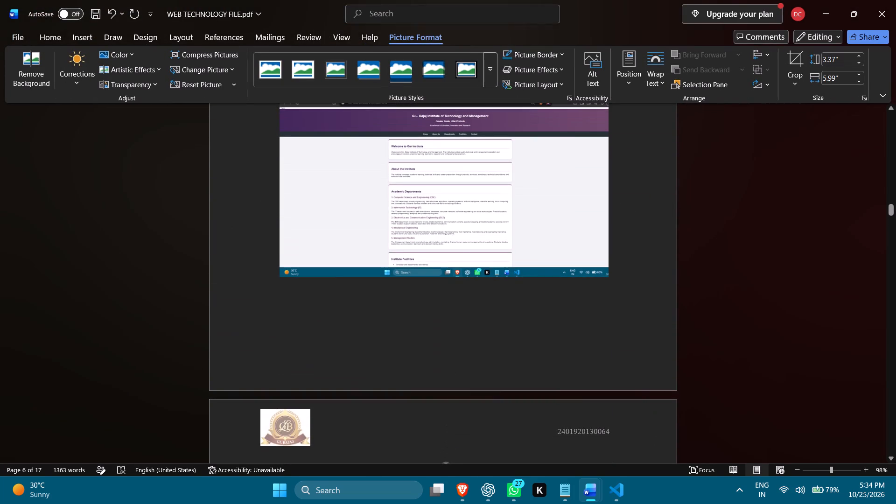
scroll(436, 264, up, 4)
scroll(436, 264, down, 15)
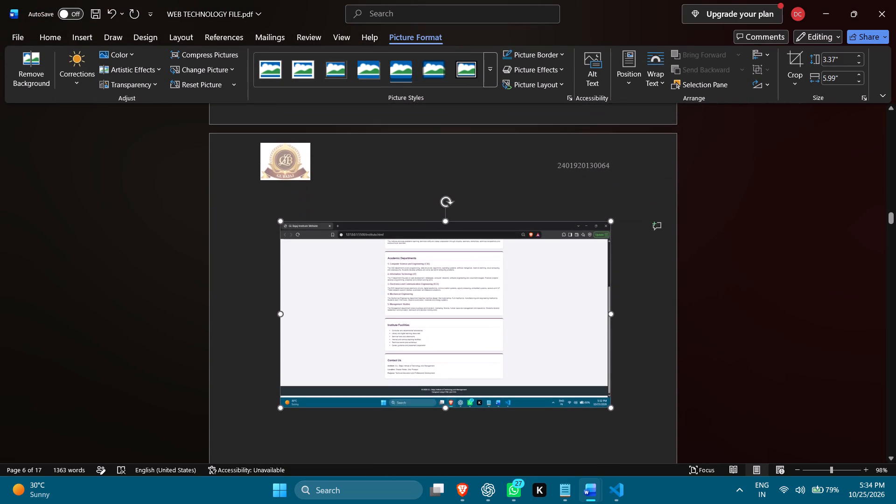
scroll(436, 264, down, 7)
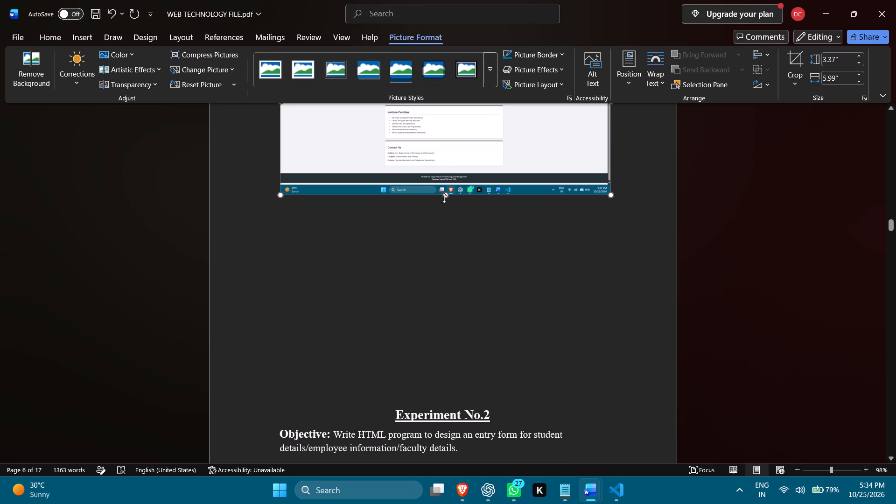
drag(444, 196, 449, 217)
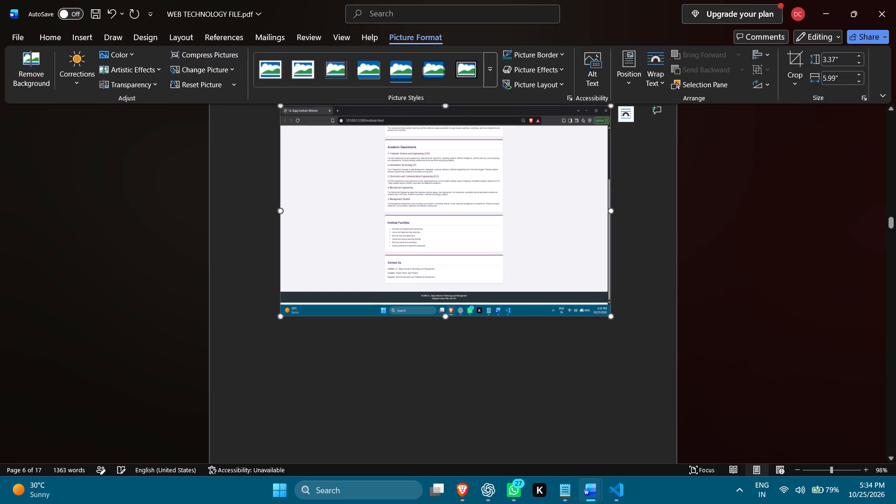
drag(612, 211, 642, 211)
click(399, 211)
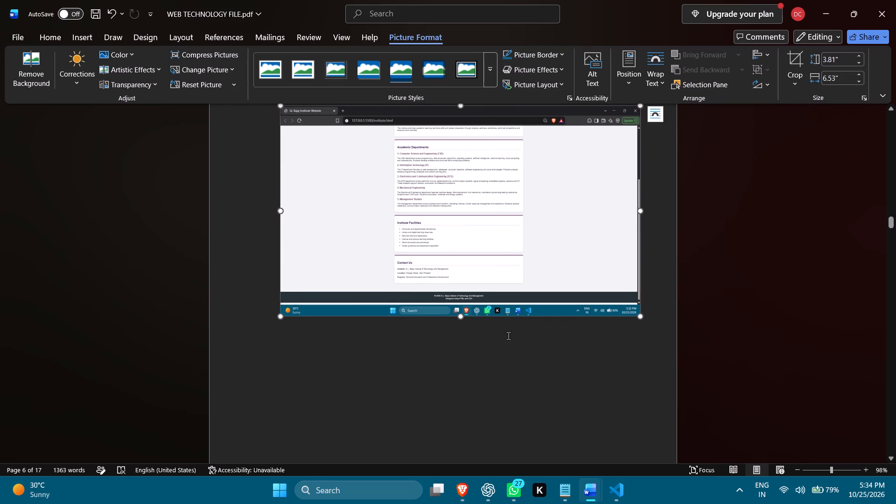
Check the page layout around both Output pictures and the start of Experiment No.2.
scroll(474, 348, up, 3)
scroll(481, 320, left, 1)
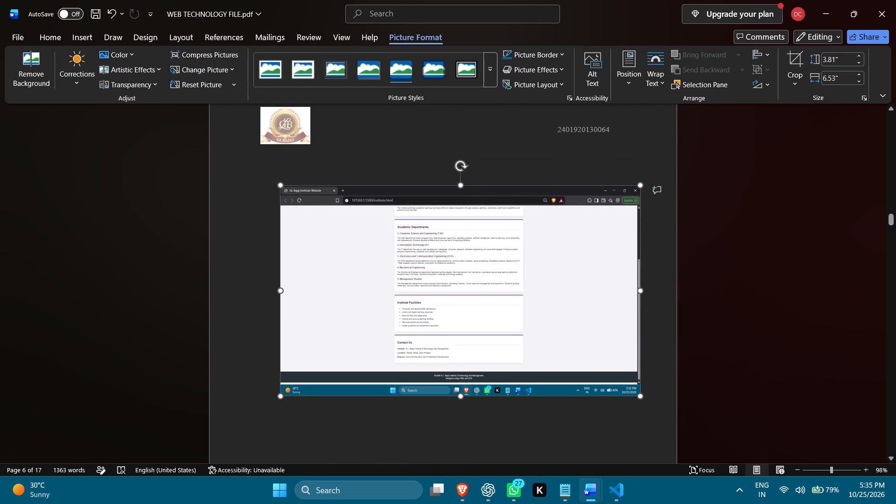
ctrl+scroll(471, 336, up, 1)
scroll(471, 336, up, 3)
click(498, 145)
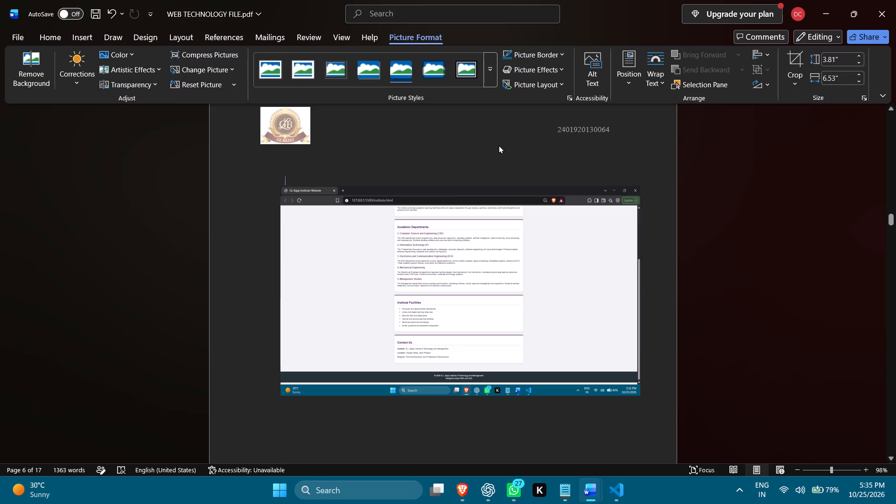
scroll(498, 145, up, 4)
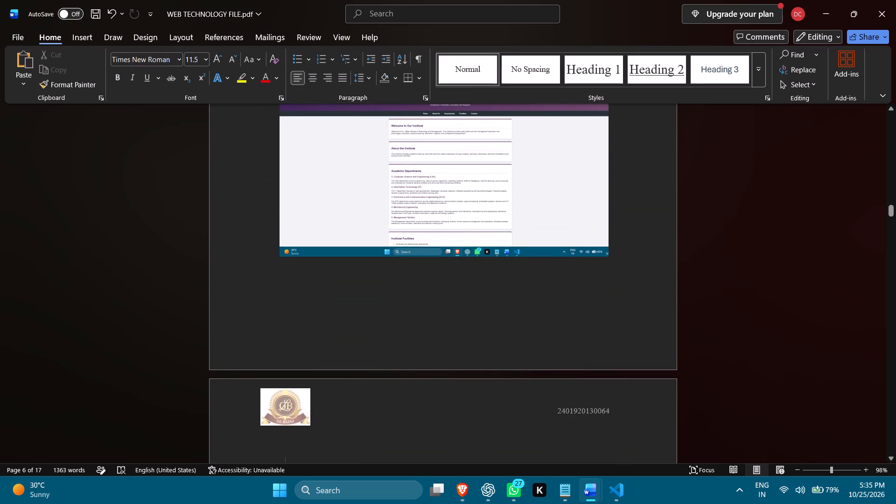
scroll(498, 145, up, 2)
scroll(498, 145, down, 2)
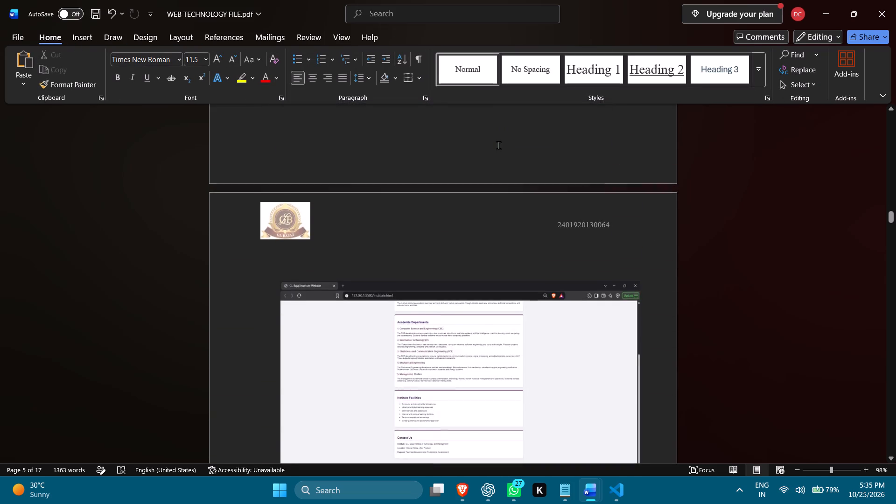
scroll(498, 145, down, 8)
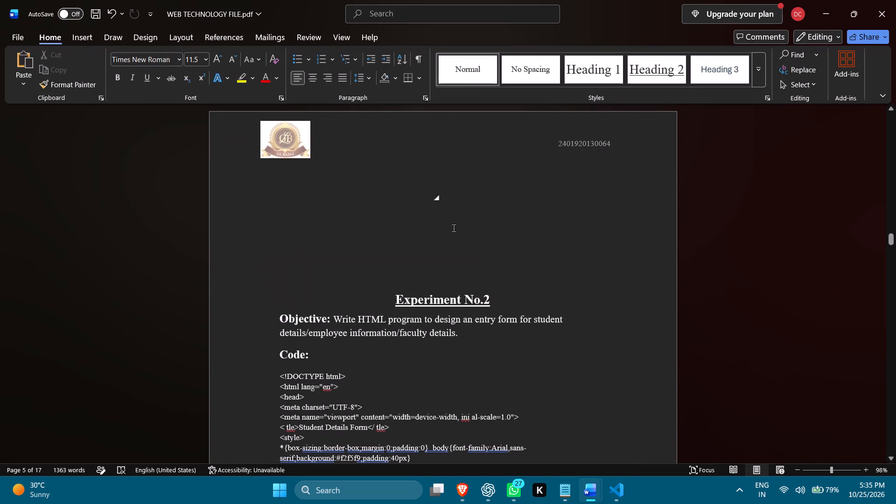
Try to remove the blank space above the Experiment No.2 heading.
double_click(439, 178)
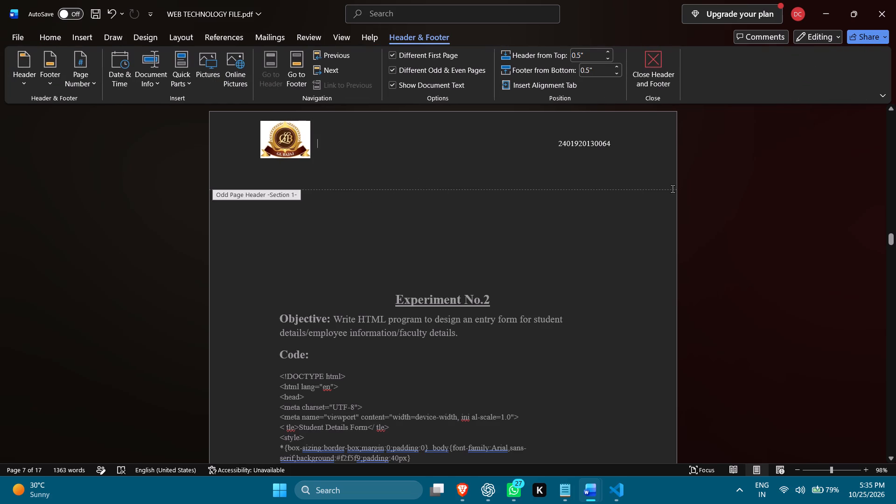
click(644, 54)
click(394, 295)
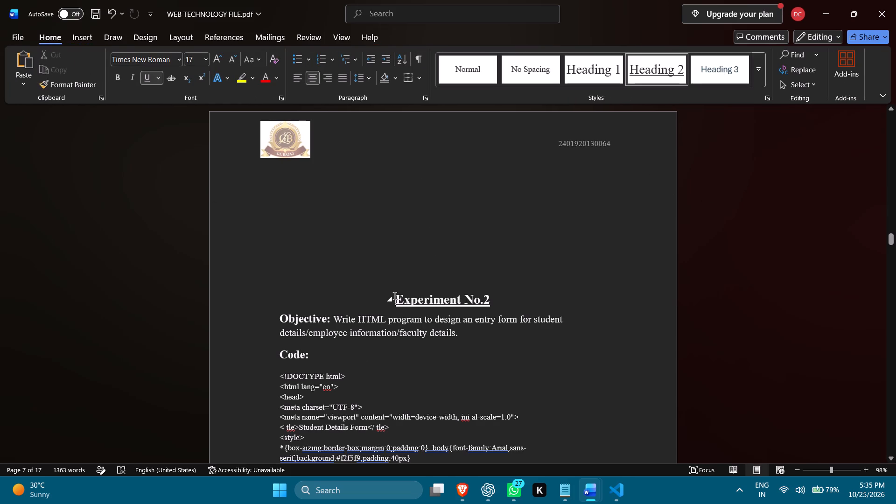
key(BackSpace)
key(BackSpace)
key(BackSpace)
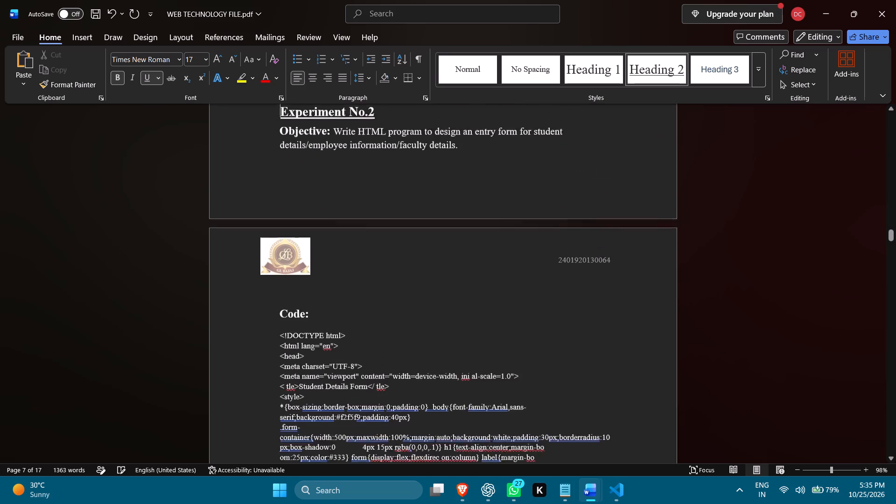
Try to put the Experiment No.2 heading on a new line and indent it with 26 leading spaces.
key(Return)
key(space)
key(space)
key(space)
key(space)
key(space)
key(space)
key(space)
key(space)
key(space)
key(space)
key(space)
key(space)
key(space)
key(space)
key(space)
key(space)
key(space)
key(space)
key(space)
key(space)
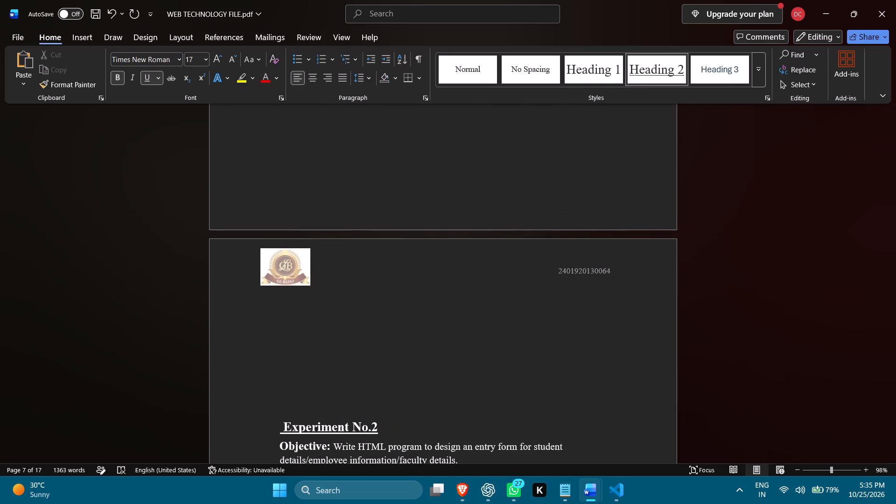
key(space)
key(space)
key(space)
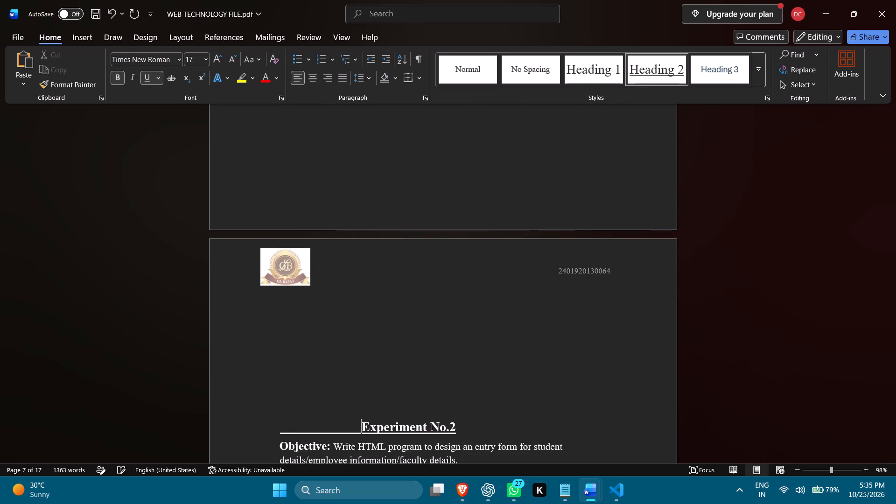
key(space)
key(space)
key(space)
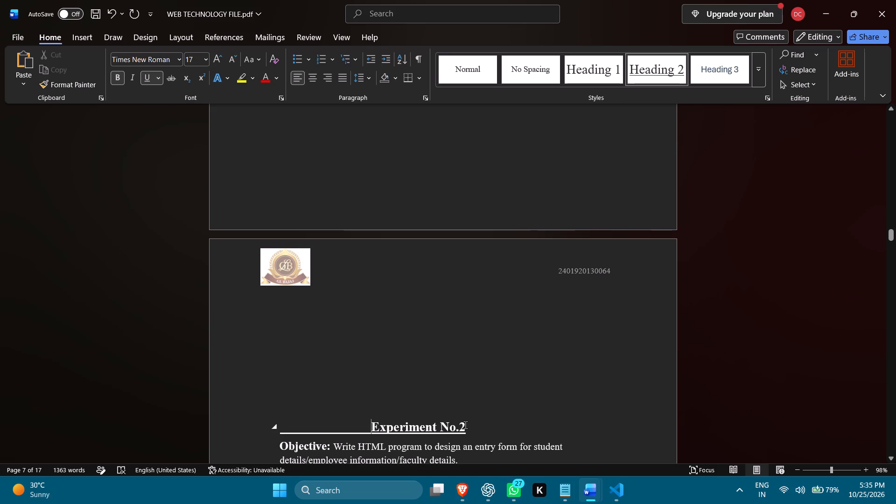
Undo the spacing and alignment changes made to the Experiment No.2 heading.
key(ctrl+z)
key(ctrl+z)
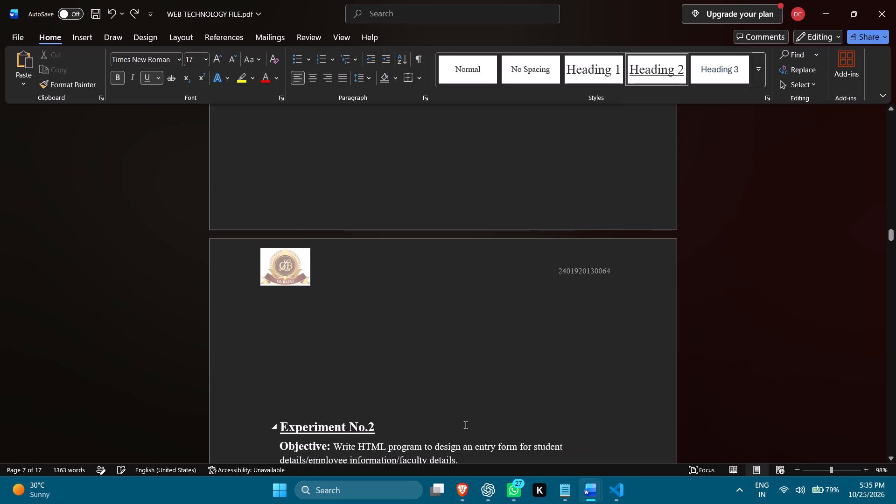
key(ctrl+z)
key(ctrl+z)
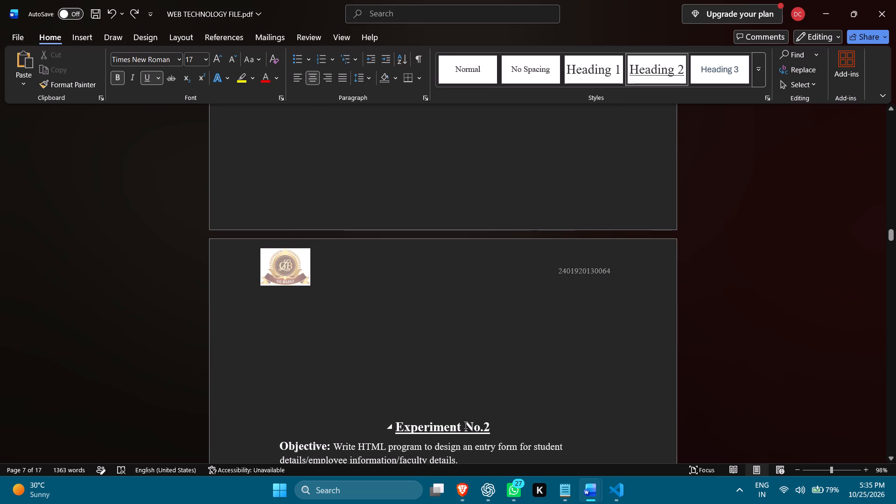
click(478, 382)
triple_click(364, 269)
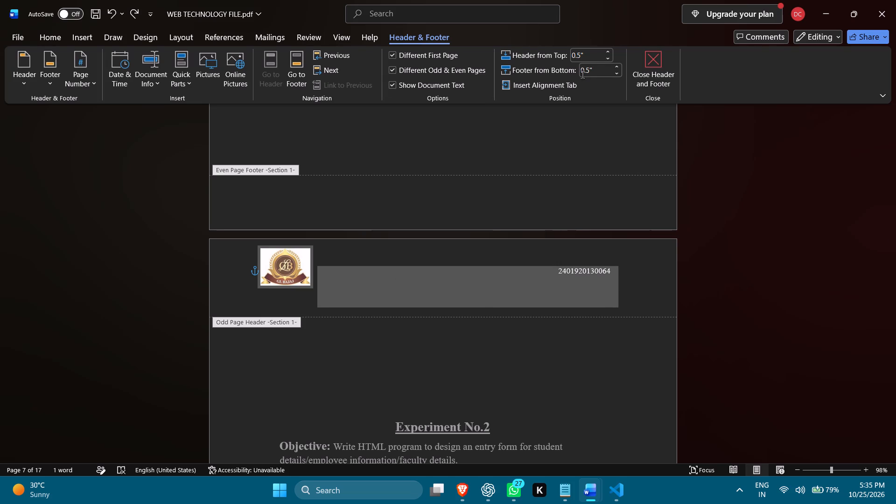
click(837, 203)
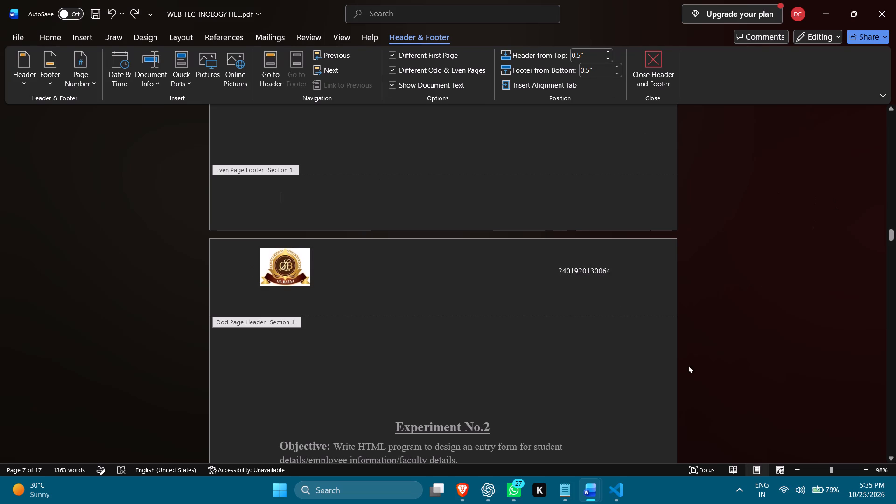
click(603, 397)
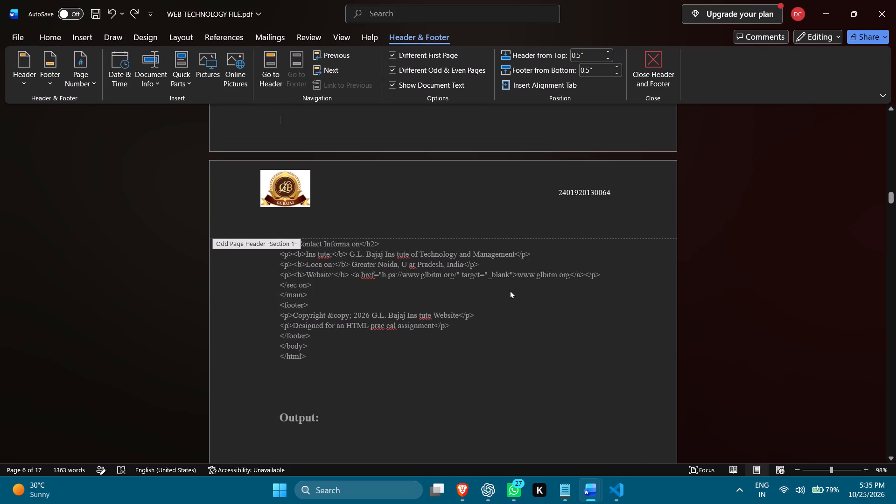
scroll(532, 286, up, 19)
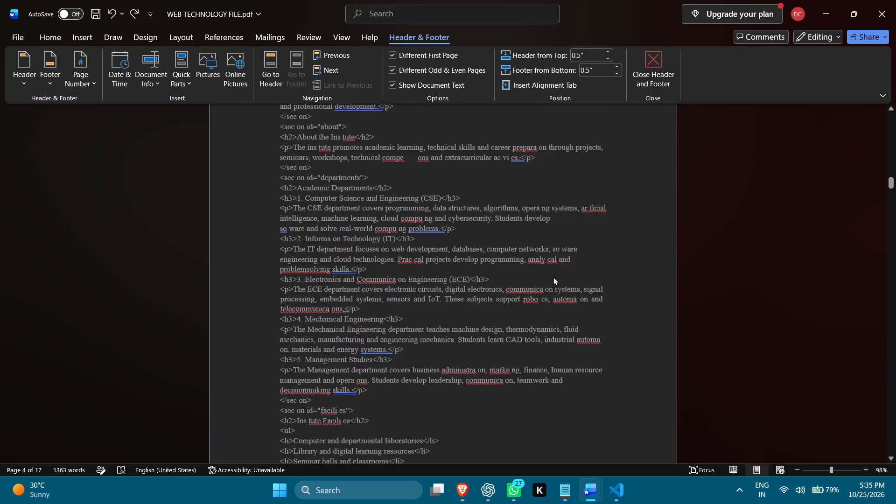
Undo the last two changes and leave header and footer editing.
key(ctrl+z)
key(ctrl+z)
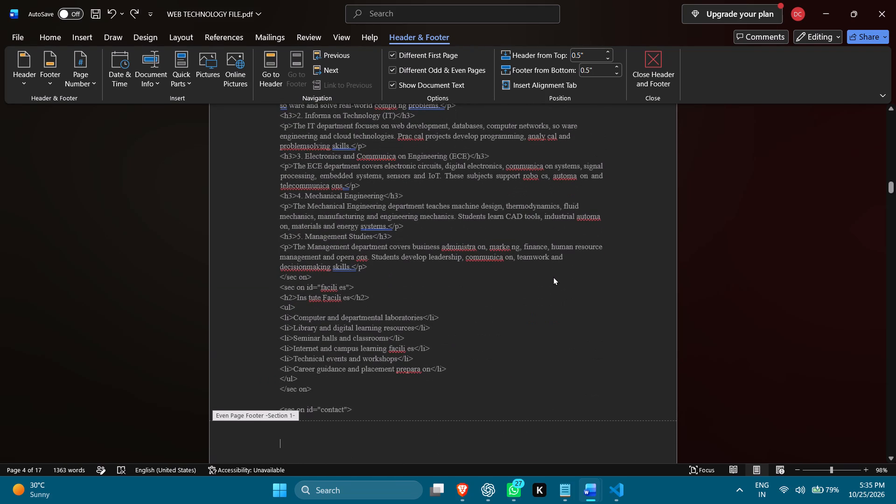
scroll(727, 267, down, 8)
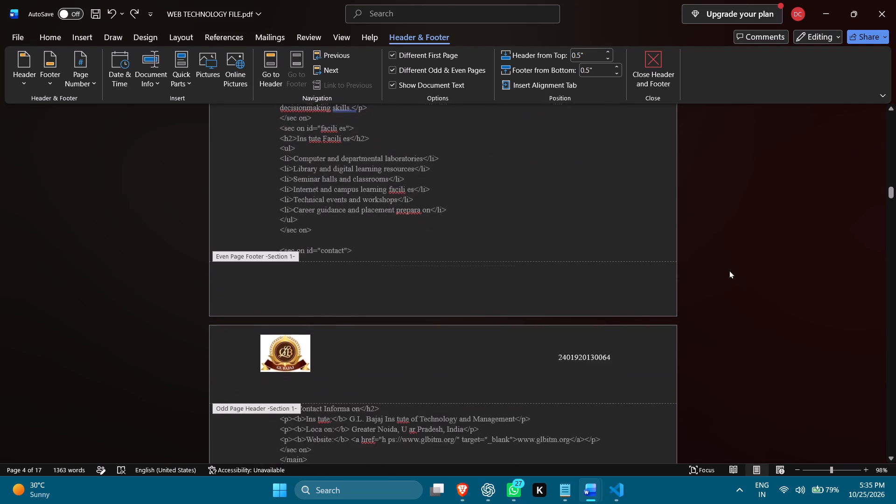
scroll(729, 270, down, 5)
click(651, 68)
Insert a blank line before the Experiment No.2 heading to move it onto the following page.
scroll(620, 252, down, 1)
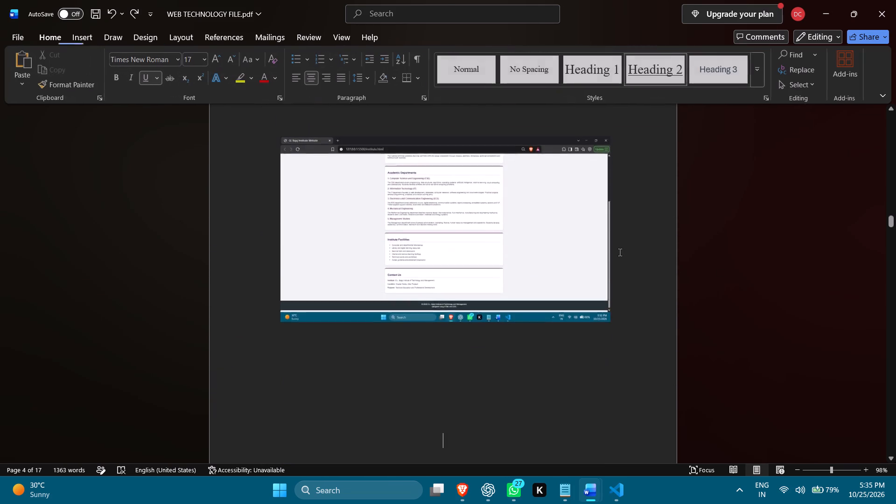
scroll(620, 252, down, 2)
scroll(619, 252, up, 11)
scroll(619, 252, down, 15)
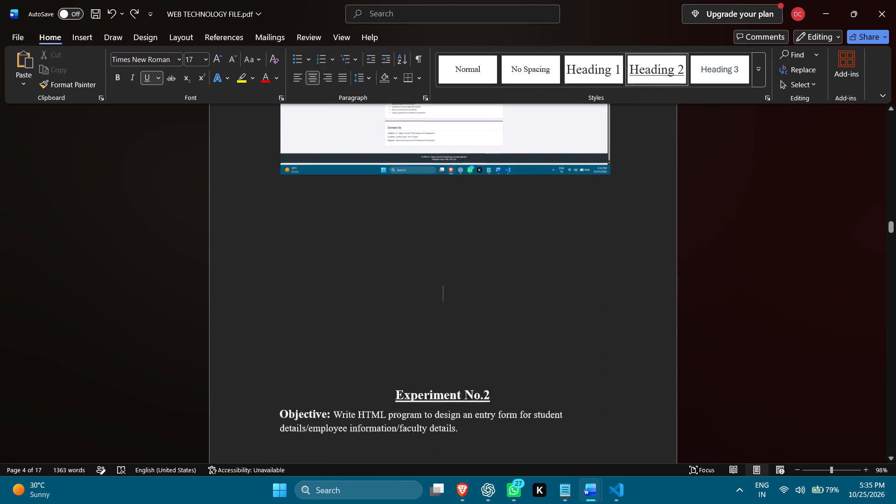
scroll(623, 251, down, 10)
scroll(479, 178, up, 3)
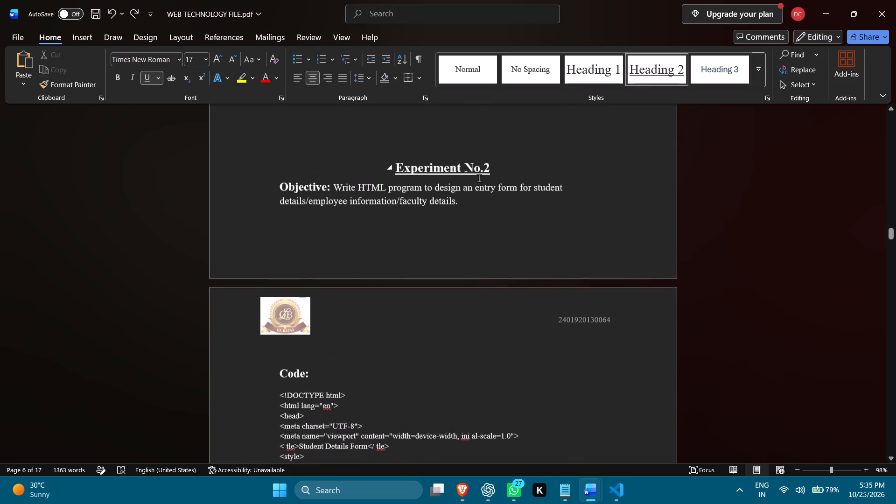
click(398, 170)
key(Return)
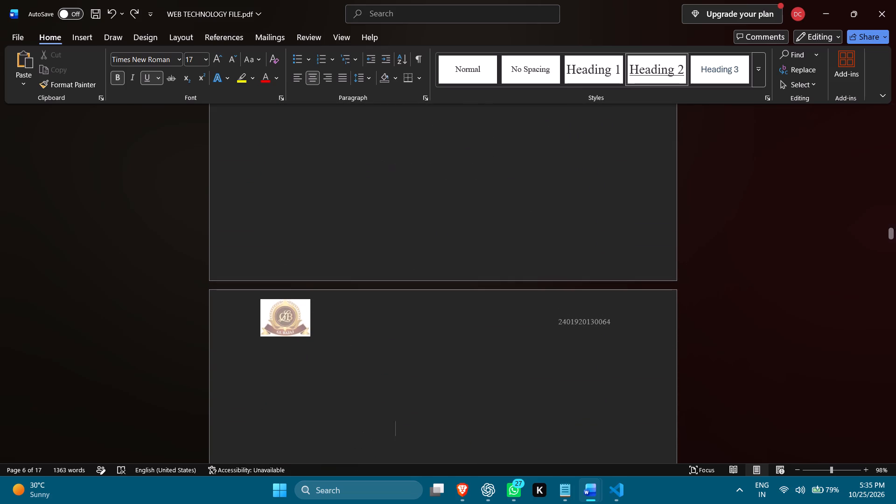
Delete the stray roll number below the <form> line in Experiment No.2's code.
scroll(398, 170, down, 3)
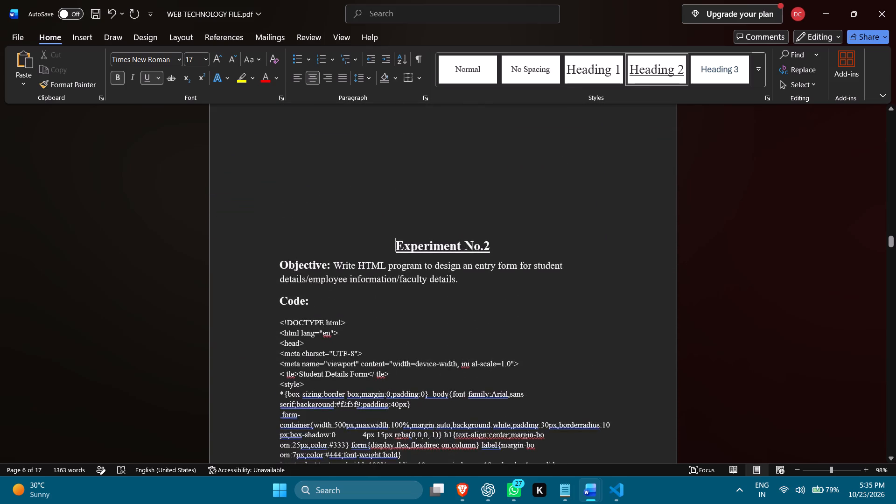
scroll(398, 170, down, 5)
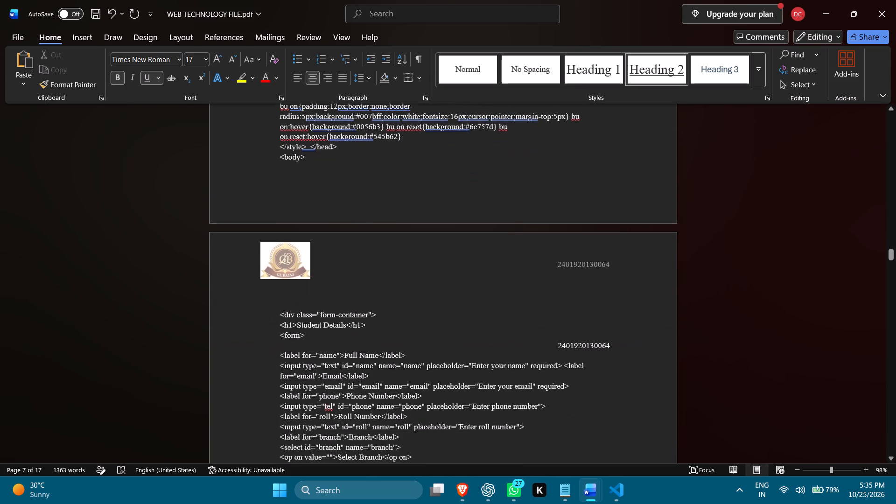
scroll(398, 170, up, 4)
scroll(398, 170, down, 1)
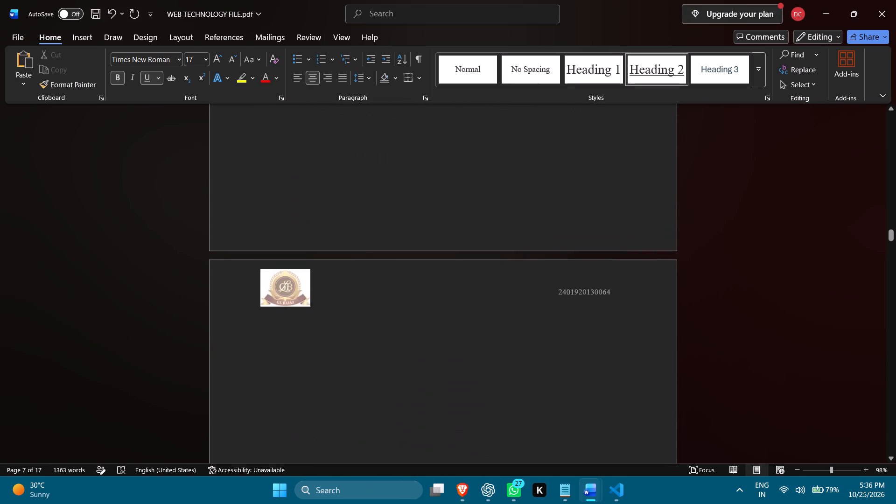
scroll(398, 170, down, 1)
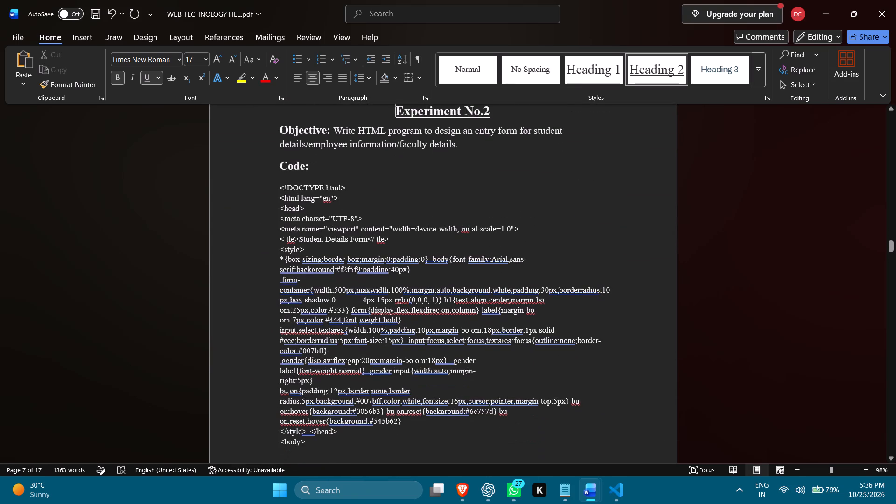
scroll(398, 170, down, 6)
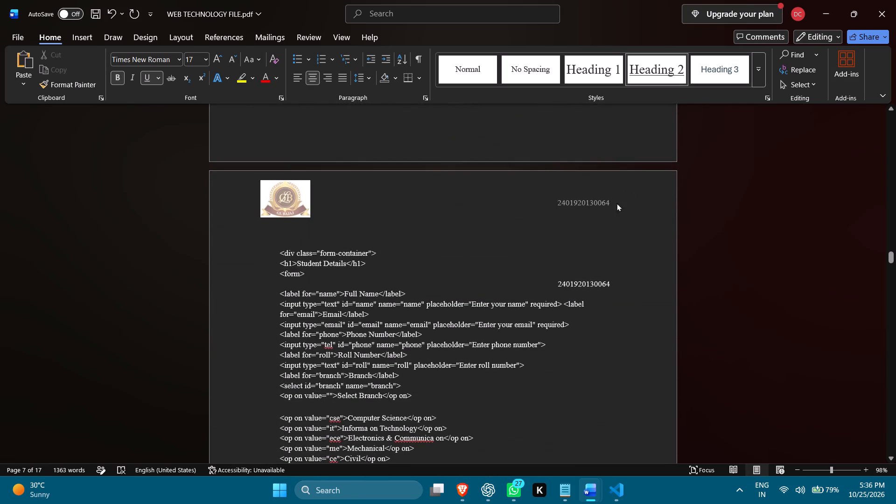
drag(614, 285, 553, 280)
key(BackSpace)
Cut the Student Details form picture from Experiment No.2's Output section.
scroll(553, 280, down, 4)
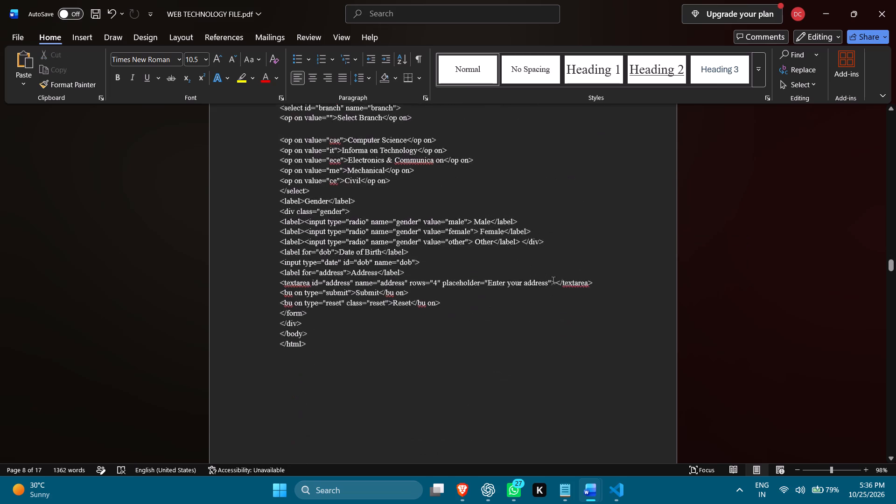
scroll(553, 280, down, 5)
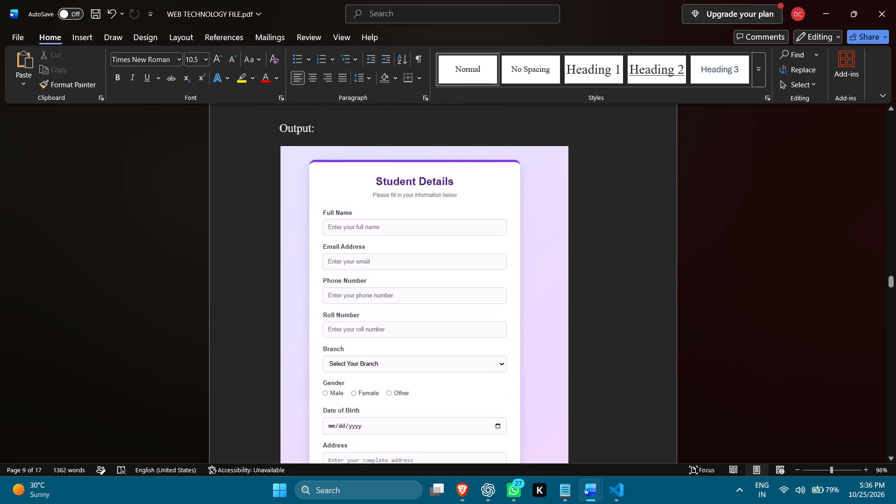
scroll(553, 280, down, 6)
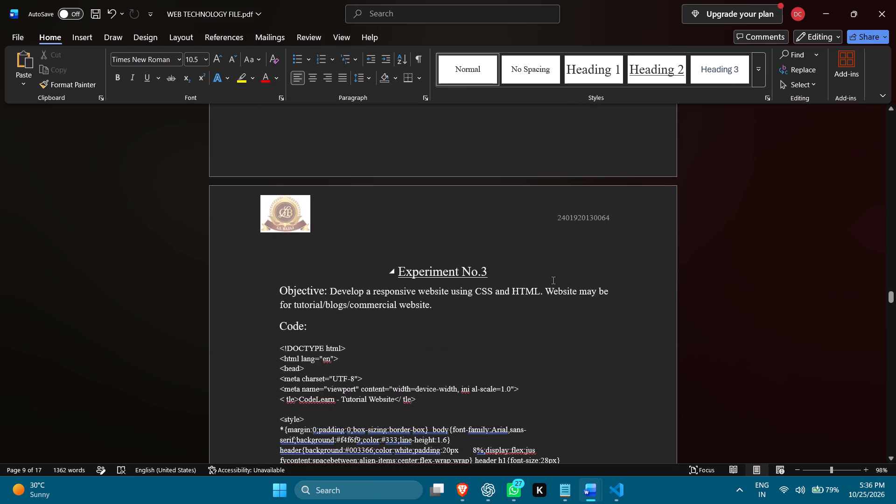
scroll(553, 280, up, 4)
right_click(542, 283)
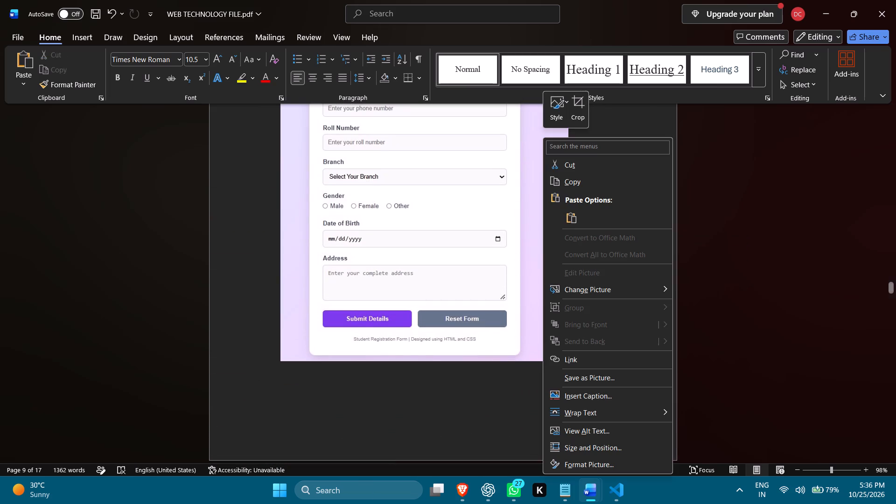
click(568, 168)
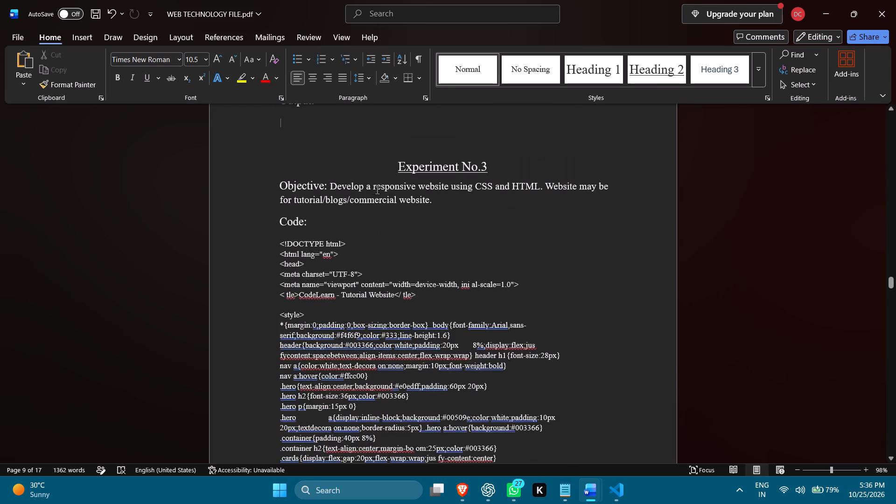
Insert 18 blank lines before the Experiment No.3 heading to make room under Experiment No.2's Output label.
scroll(378, 190, up, 4)
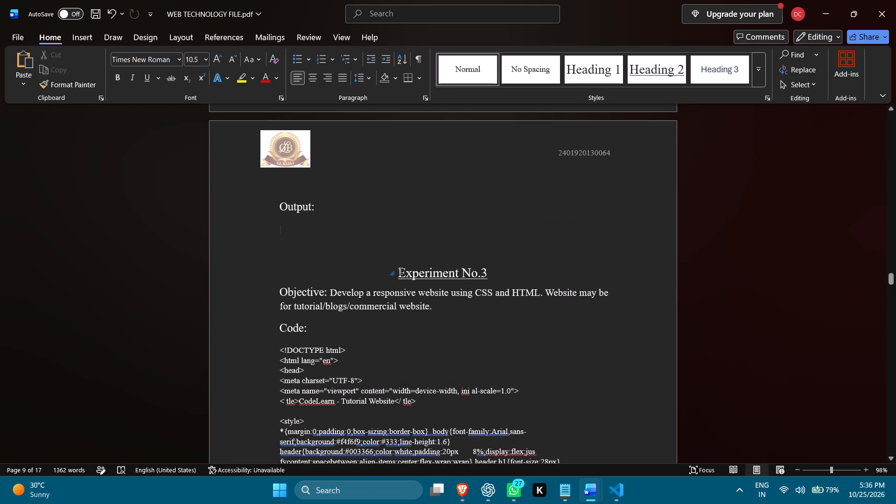
click(398, 273)
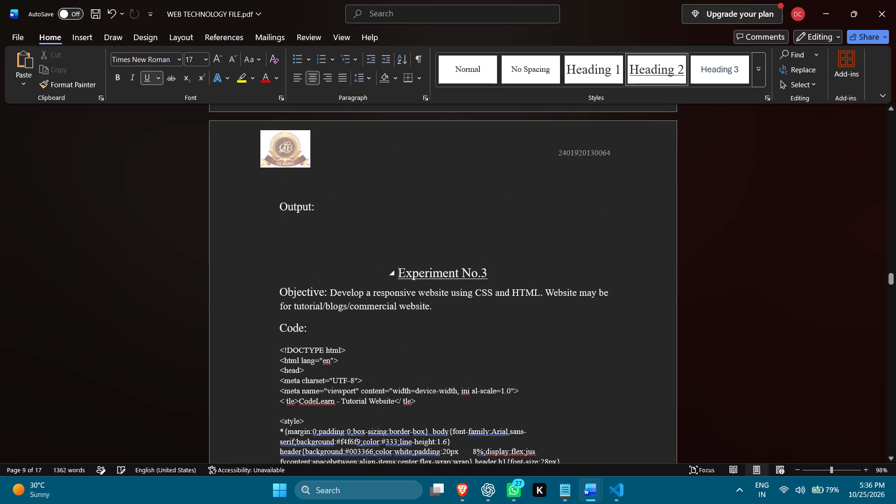
key(Return)
key(Return)
key(Return)
key(Return)
key(Return)
key(Return)
key(Return)
key(Return)
key(Return)
key(Return)
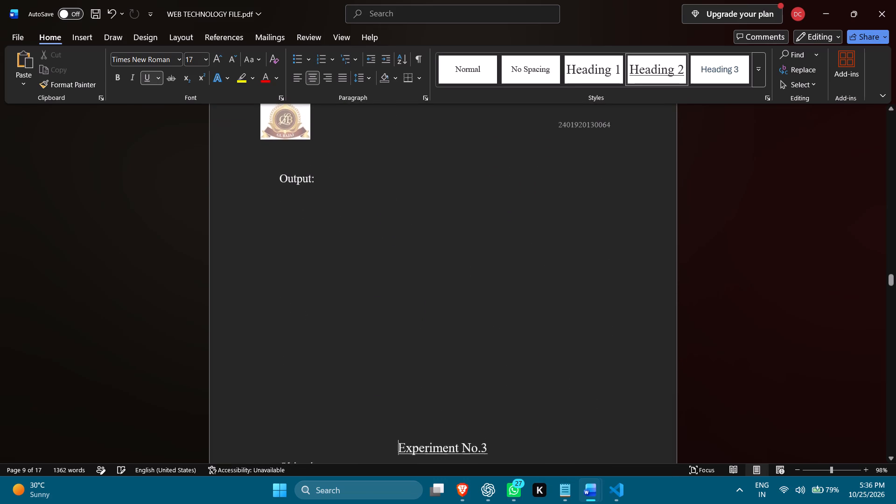
key(Return)
key(Return)
key(Return)
key(Return)
key(Return)
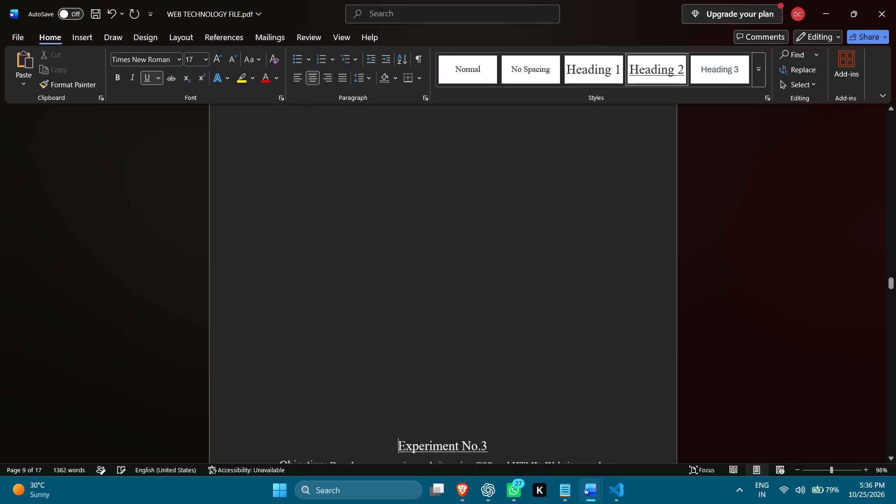
key(Return)
key(Return)
key(Return)
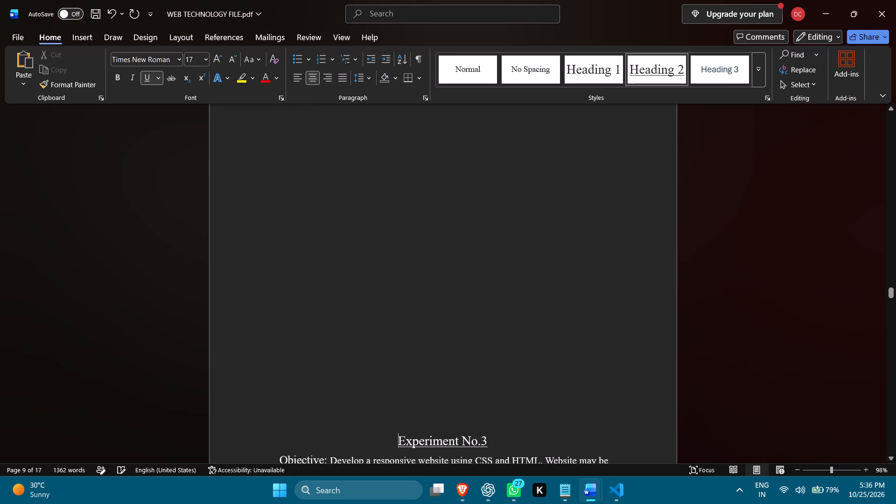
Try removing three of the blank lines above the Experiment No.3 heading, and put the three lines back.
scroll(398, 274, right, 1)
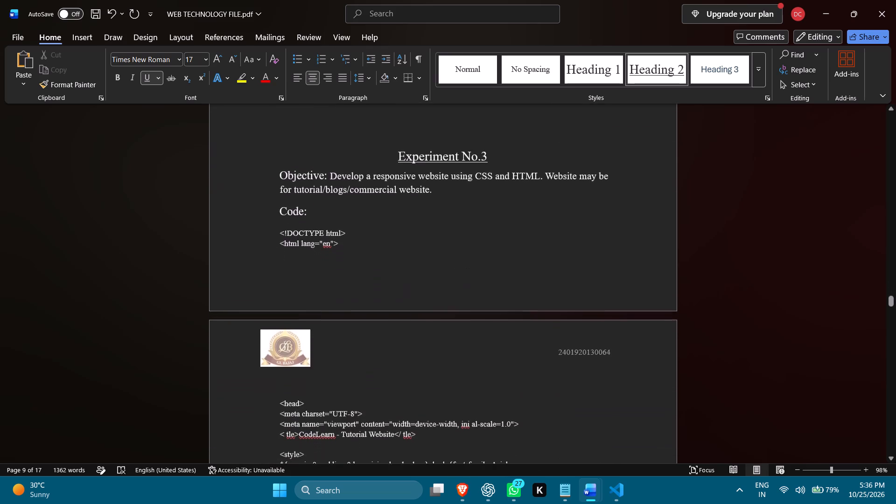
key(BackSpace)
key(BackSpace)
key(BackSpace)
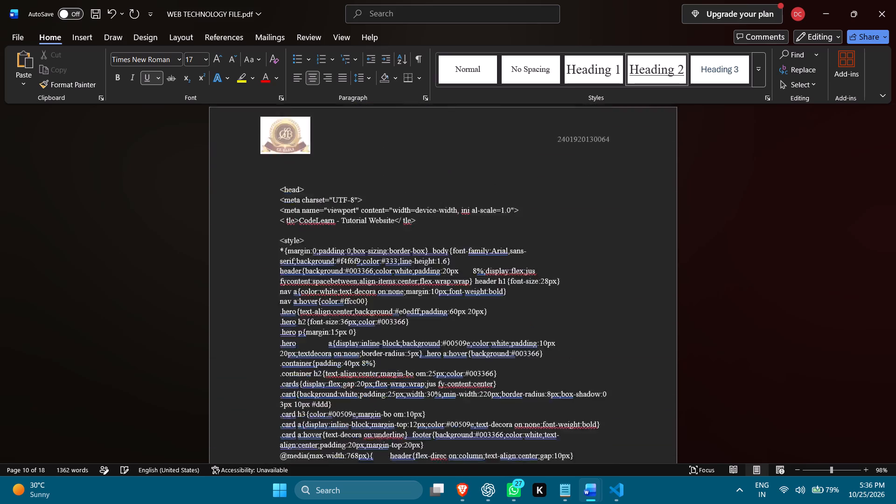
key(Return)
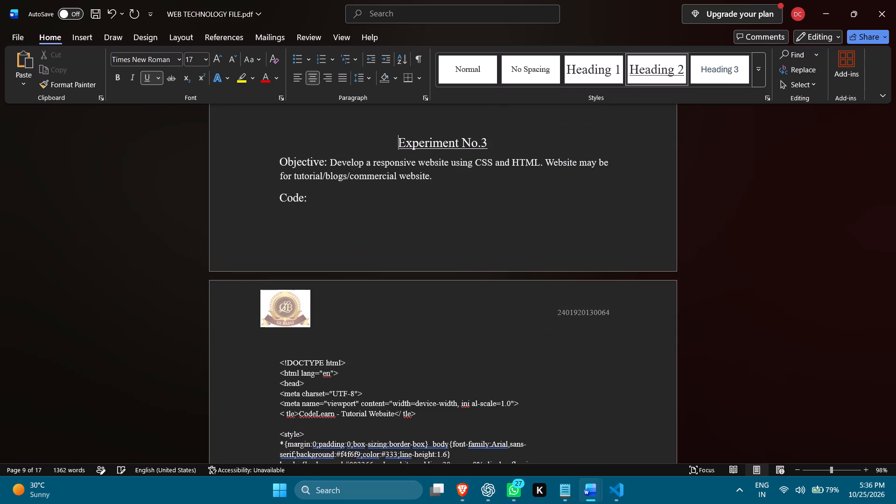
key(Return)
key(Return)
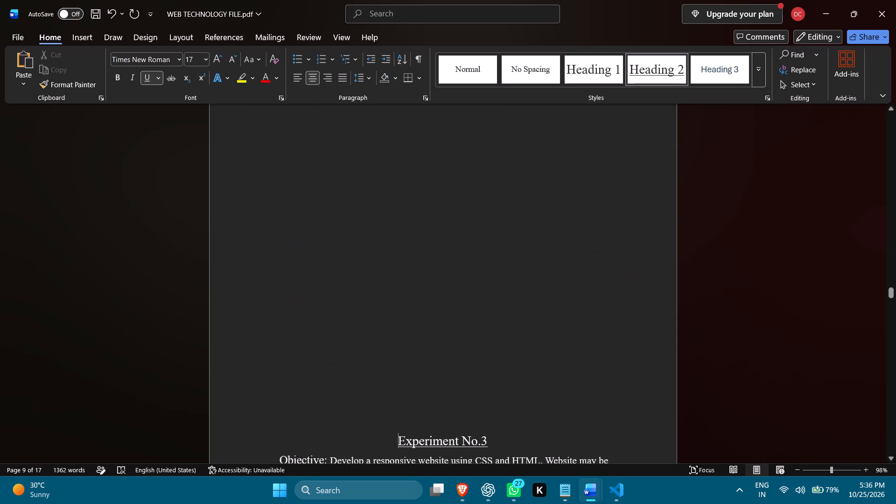
Place the insertion point after Experiment No.2's Output label.
scroll(374, 179, up, 9)
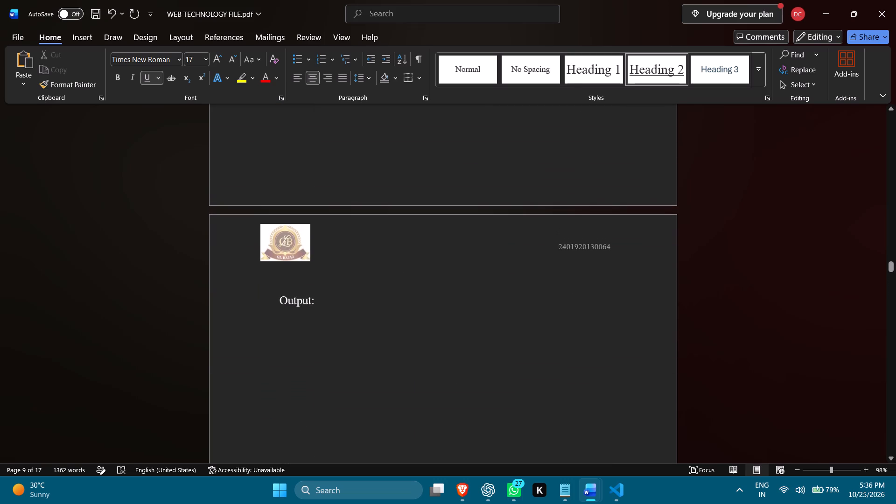
click(345, 297)
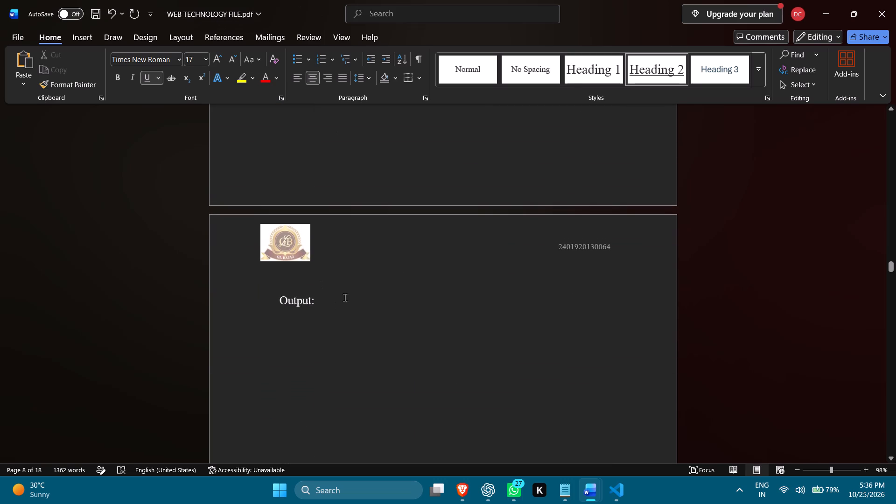
click(345, 297)
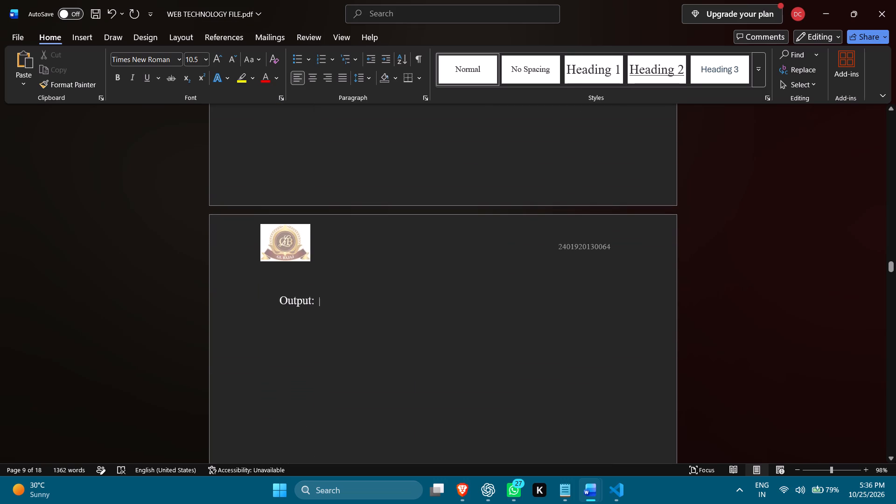
Switch to Visual Studio Code and open student.html from the Lab work folder.
click(616, 495)
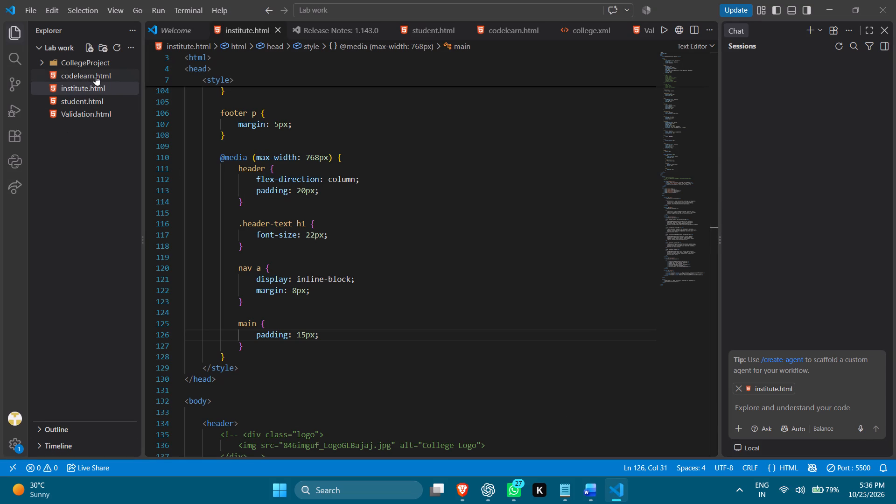
click(94, 99)
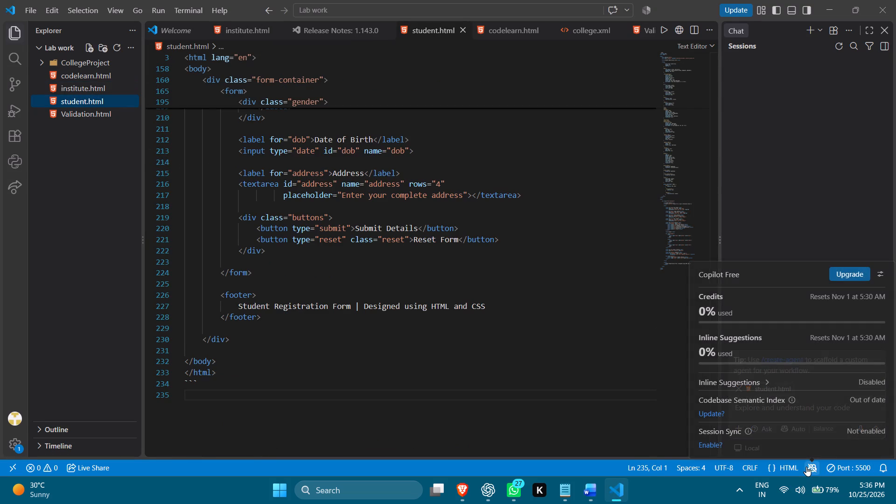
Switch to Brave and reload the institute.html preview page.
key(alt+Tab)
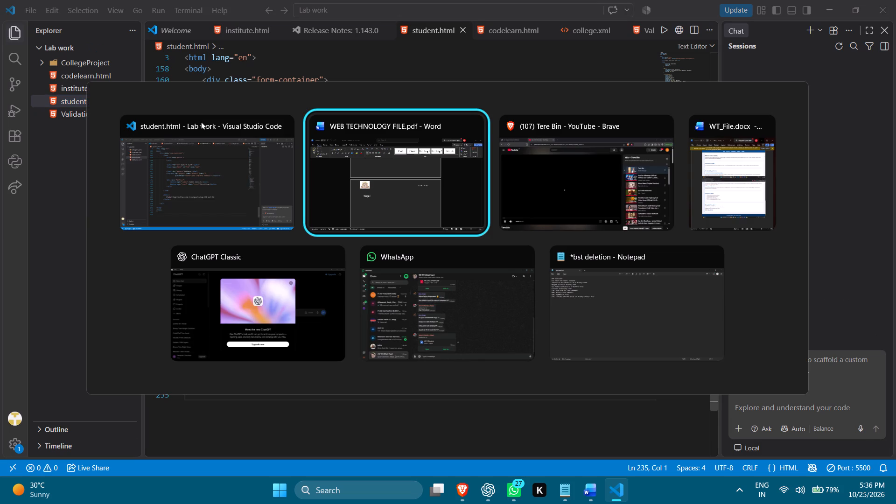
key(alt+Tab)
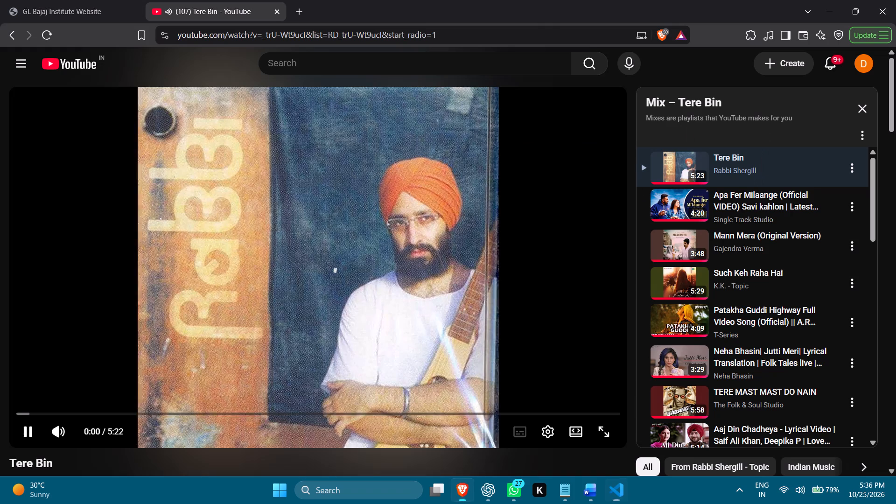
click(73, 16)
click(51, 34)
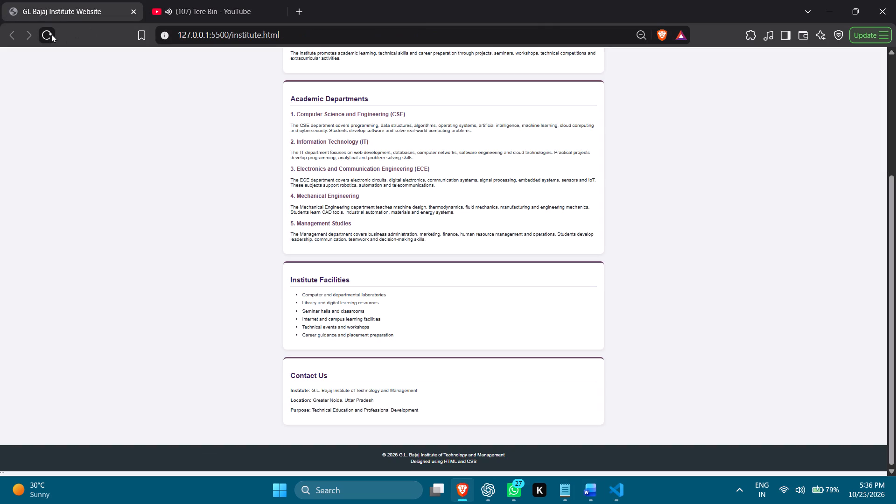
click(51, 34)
Return to Visual Studio Code and restart the live server on port 5500 to preview student.html in the browser.
key(alt+Tab)
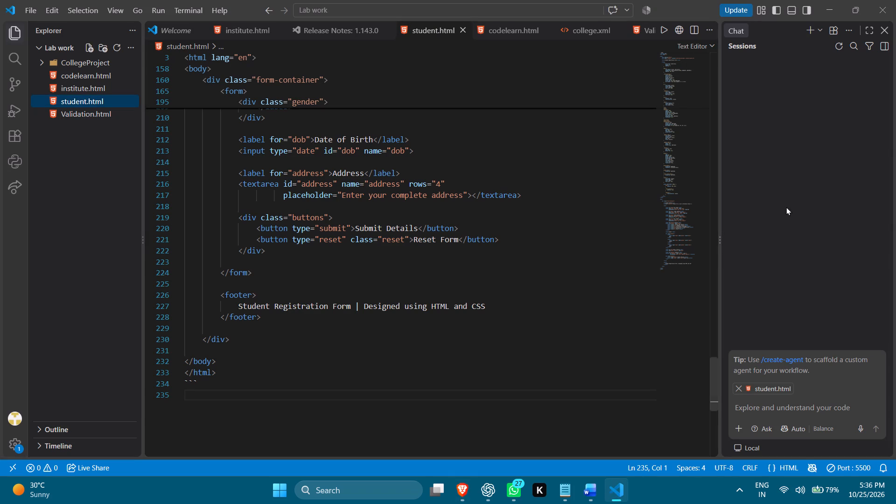
click(844, 469)
click(842, 469)
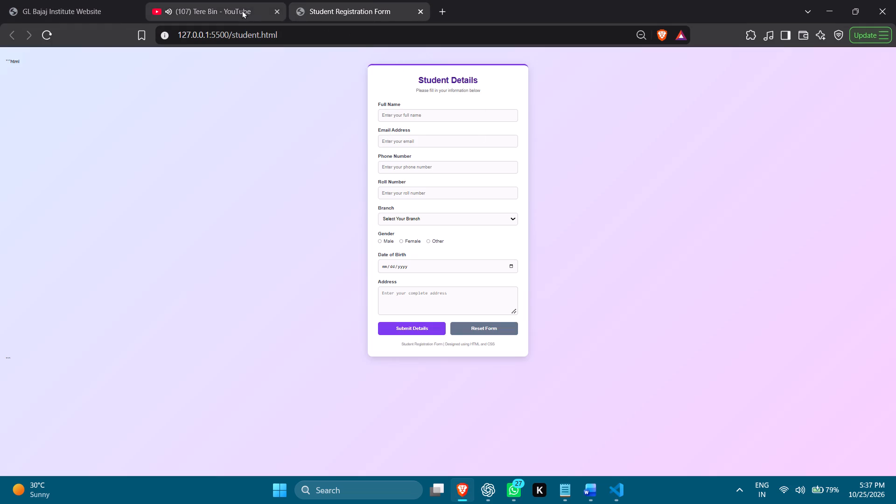
Close the GL Bajaj Institute Website and YouTube tabs, leaving only the Student Registration Form page open.
click(134, 15)
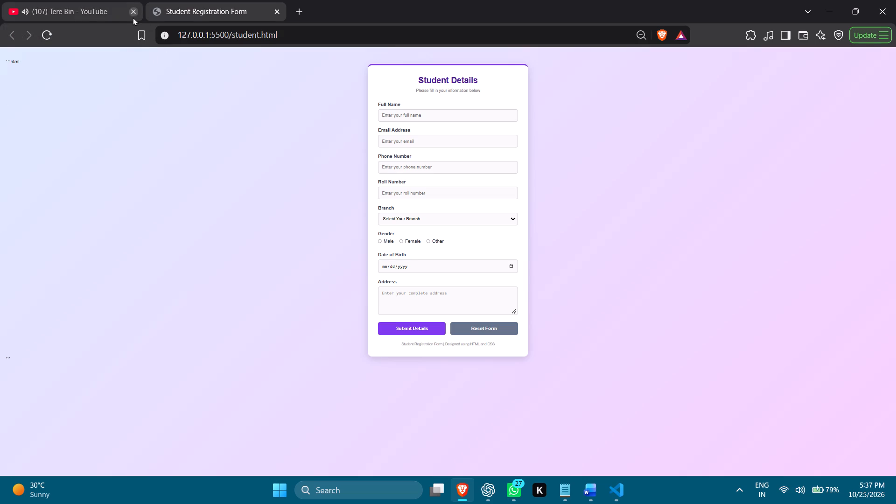
click(133, 15)
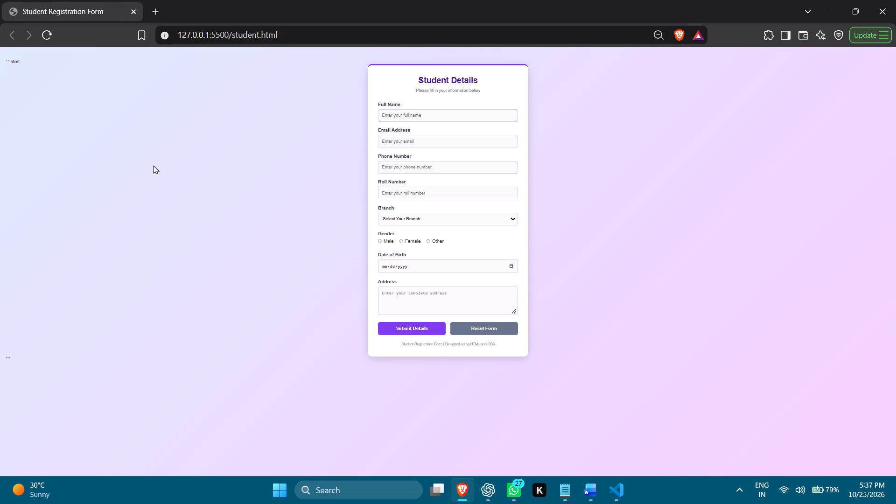
Enlarge the student.html page by one zoom level and capture the whole screen with Snipping Tool.
key(shift+super+s)
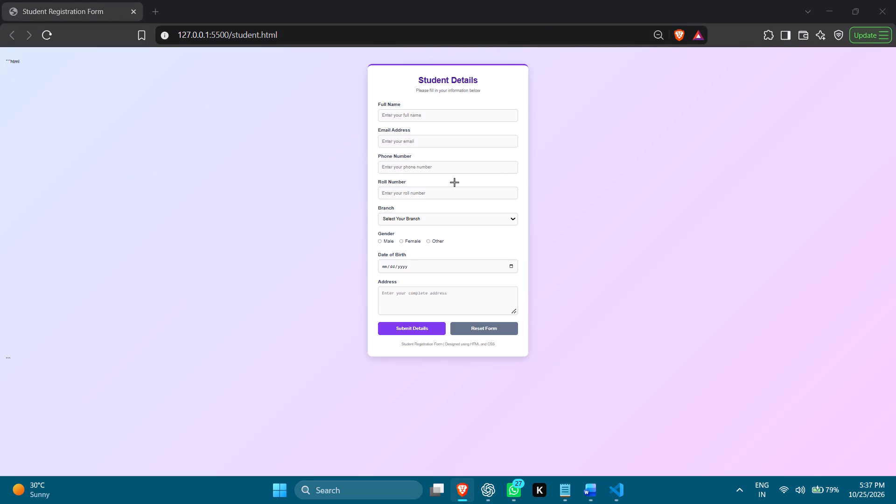
click(527, 20)
key(ctrl+equal)
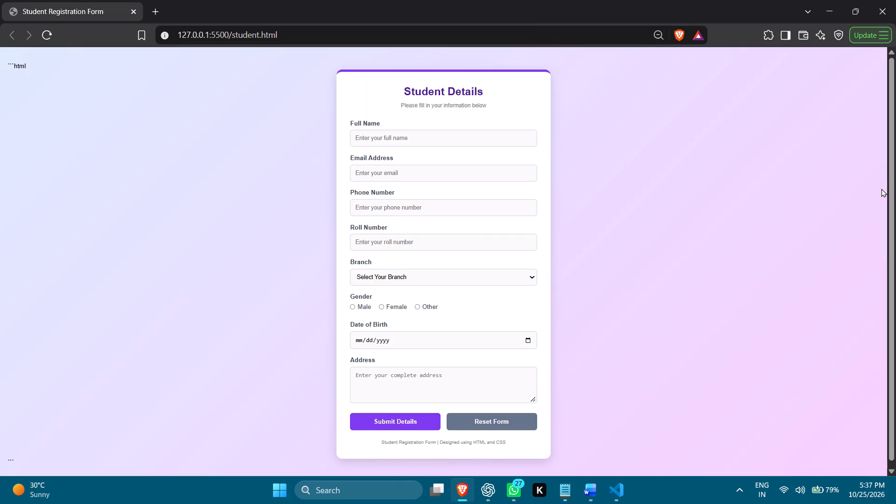
key(shift+super+s)
drag(0, 0, 141, 62)
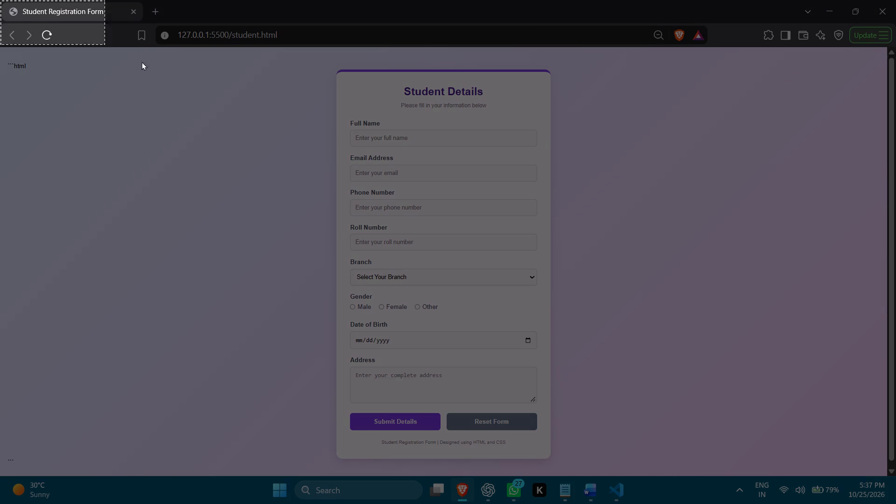
drag(141, 62, 895, 503)
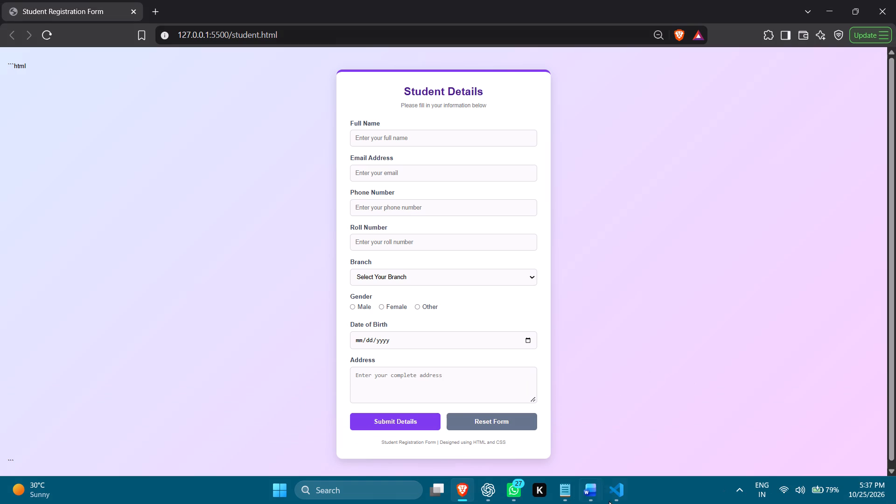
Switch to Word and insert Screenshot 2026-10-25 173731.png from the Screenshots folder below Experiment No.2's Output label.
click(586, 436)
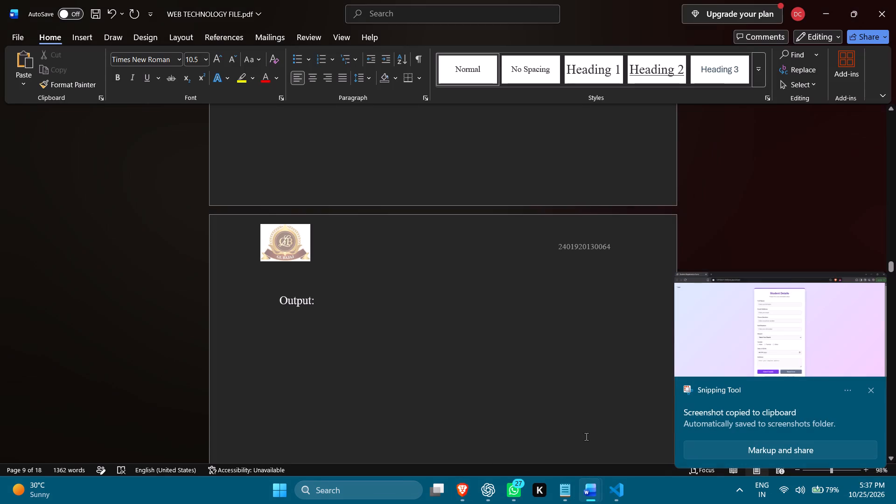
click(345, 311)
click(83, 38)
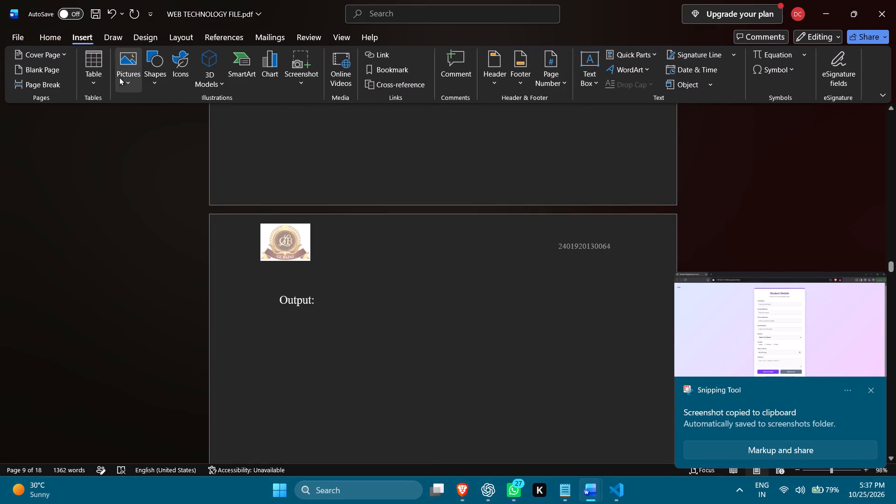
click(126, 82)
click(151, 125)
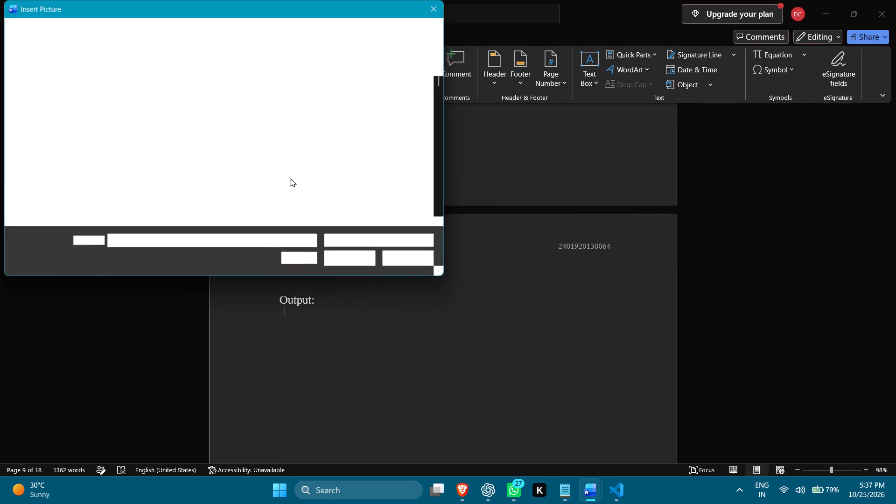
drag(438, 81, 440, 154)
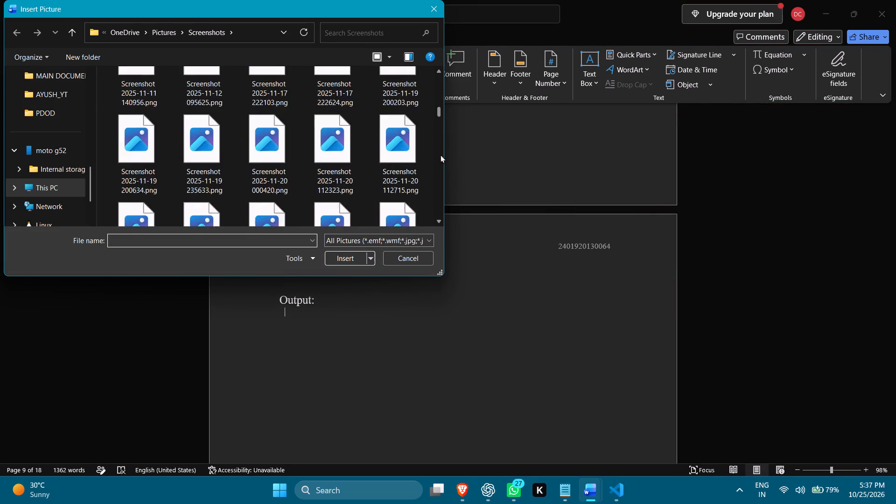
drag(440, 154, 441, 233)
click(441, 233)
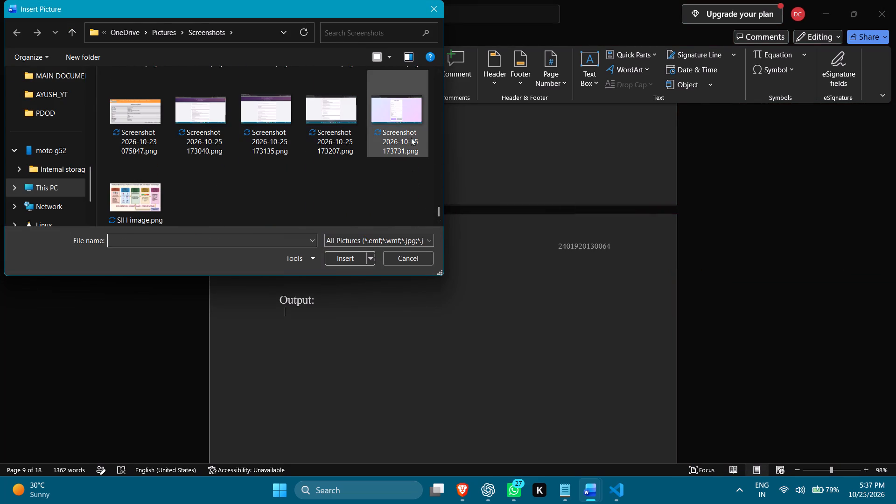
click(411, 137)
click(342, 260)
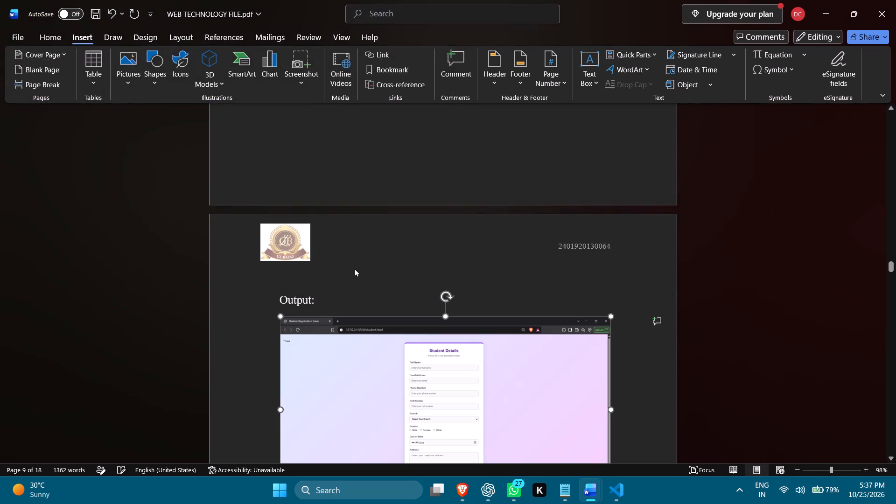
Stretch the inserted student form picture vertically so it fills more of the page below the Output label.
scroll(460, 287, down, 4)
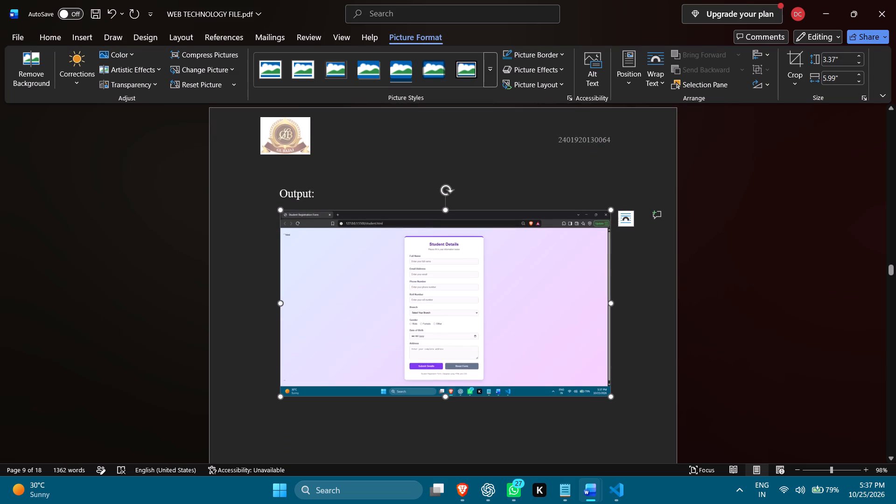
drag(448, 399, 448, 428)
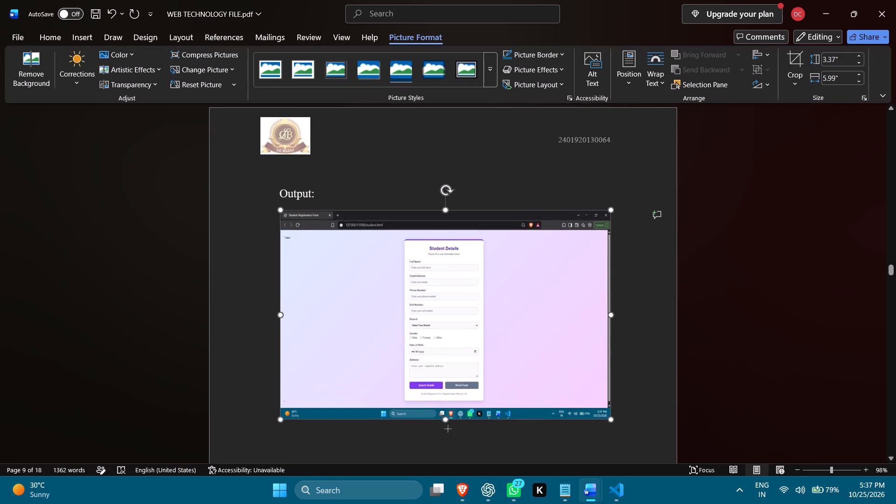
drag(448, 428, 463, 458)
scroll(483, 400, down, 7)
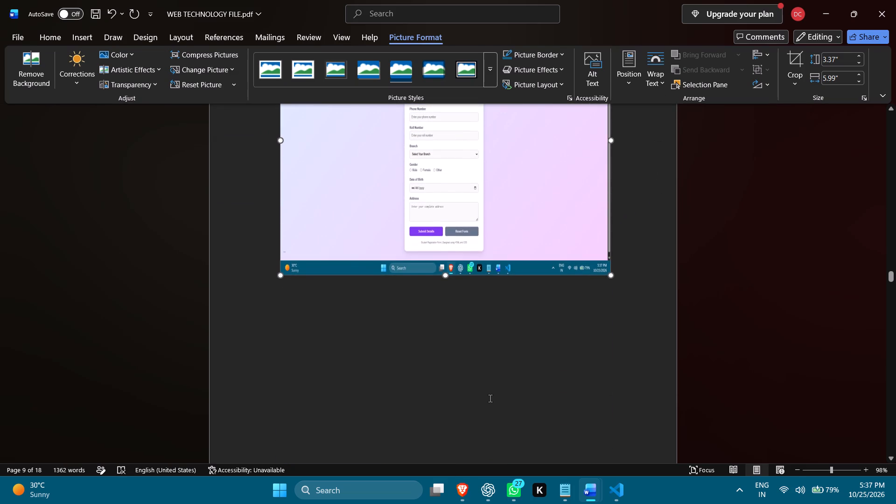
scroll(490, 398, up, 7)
Make Experiment No.2's Output label bold.
double_click(321, 168)
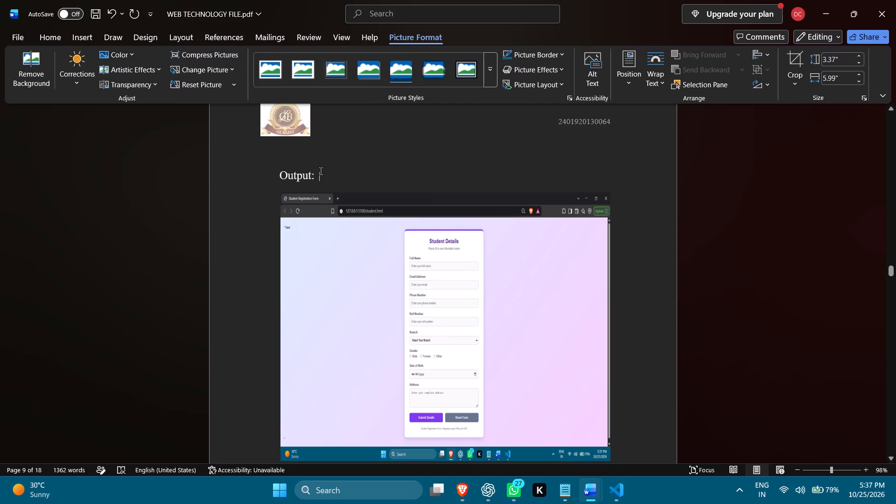
drag(321, 171, 260, 176)
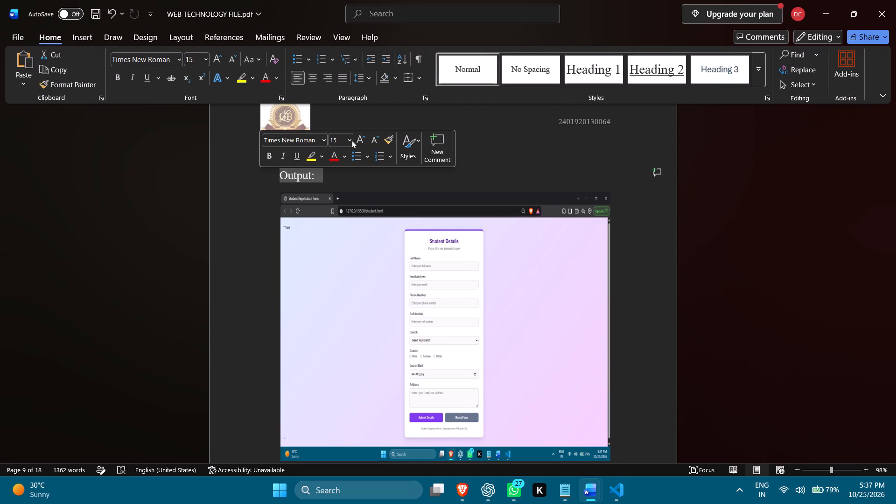
click(264, 159)
click(257, 233)
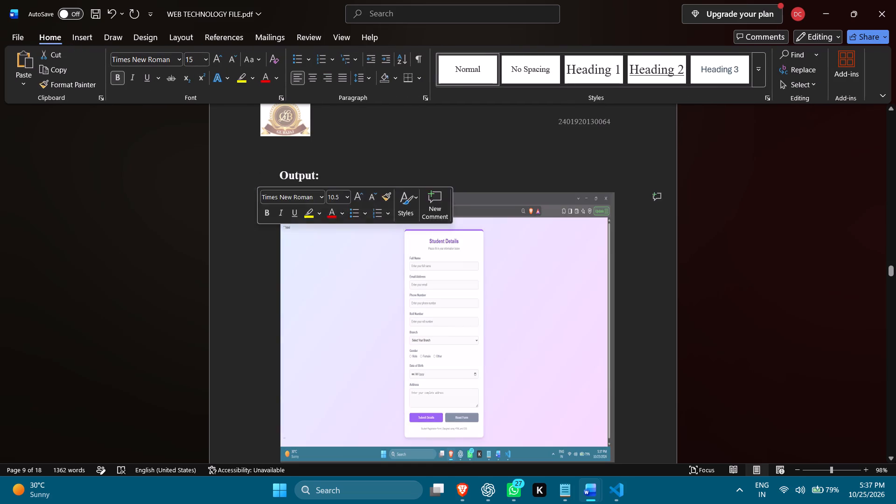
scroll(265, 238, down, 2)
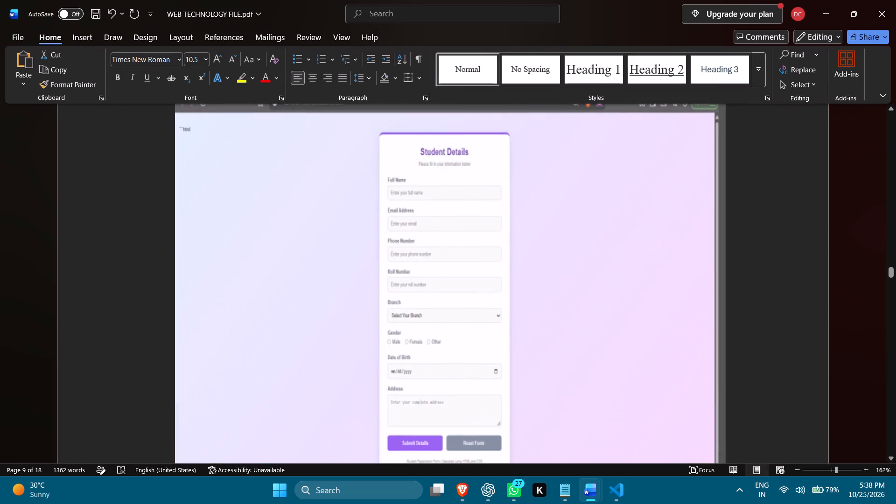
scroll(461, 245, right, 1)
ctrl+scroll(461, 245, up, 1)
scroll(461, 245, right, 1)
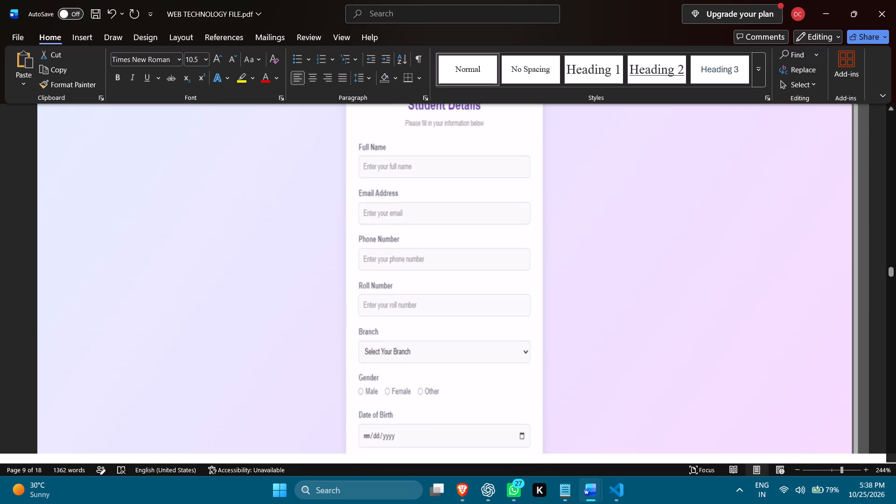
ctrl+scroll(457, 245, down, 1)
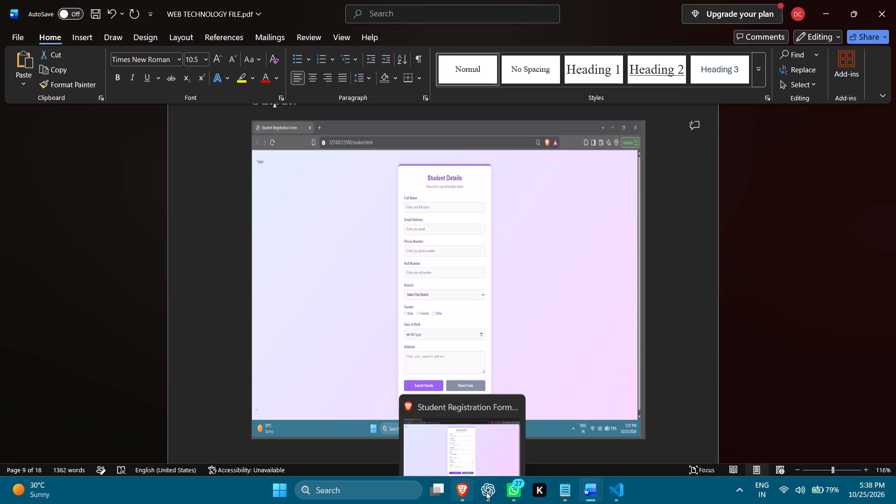
Switch to Brave, capture the whole screen showing student.html again, and dismiss the capture notification.
click(473, 446)
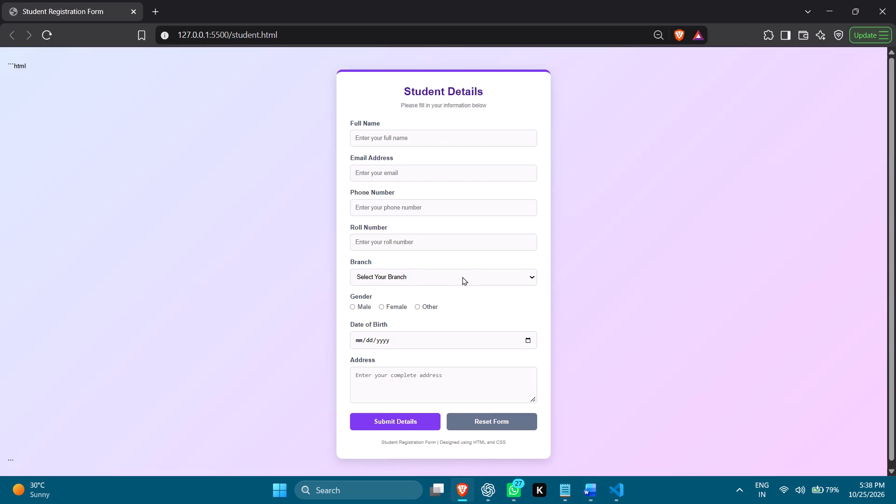
key(shift+super+s)
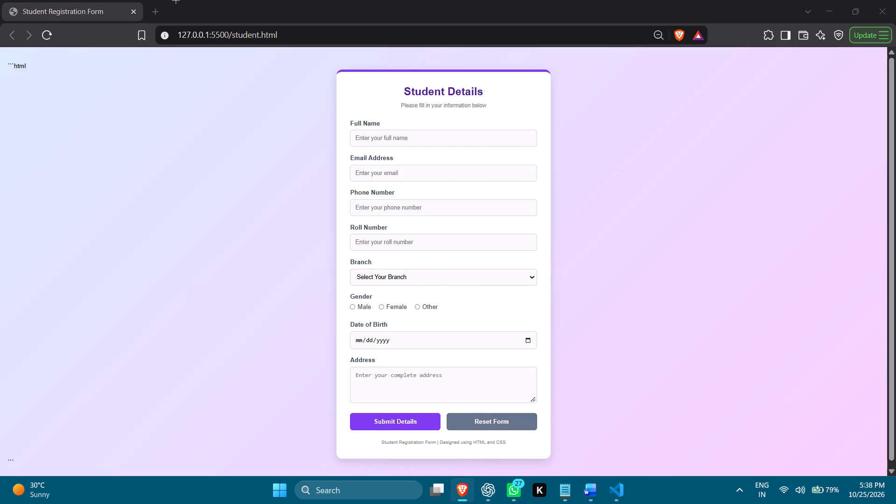
drag(0, 0, 895, 503)
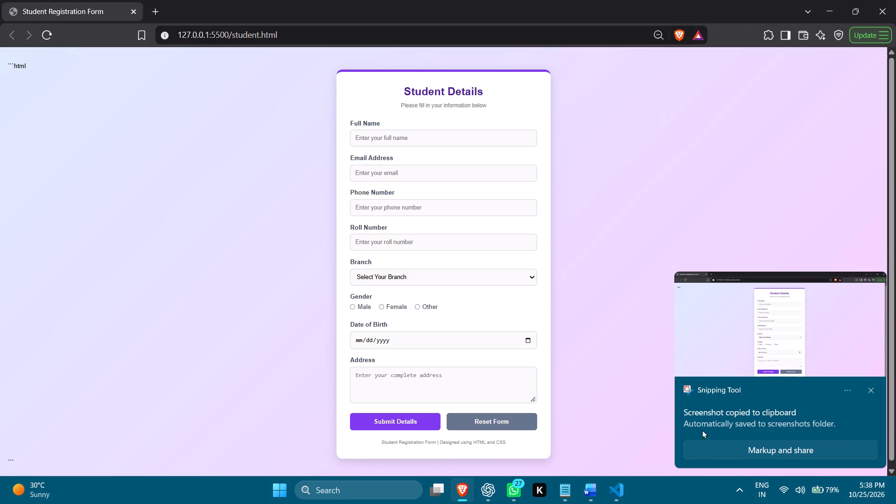
click(870, 389)
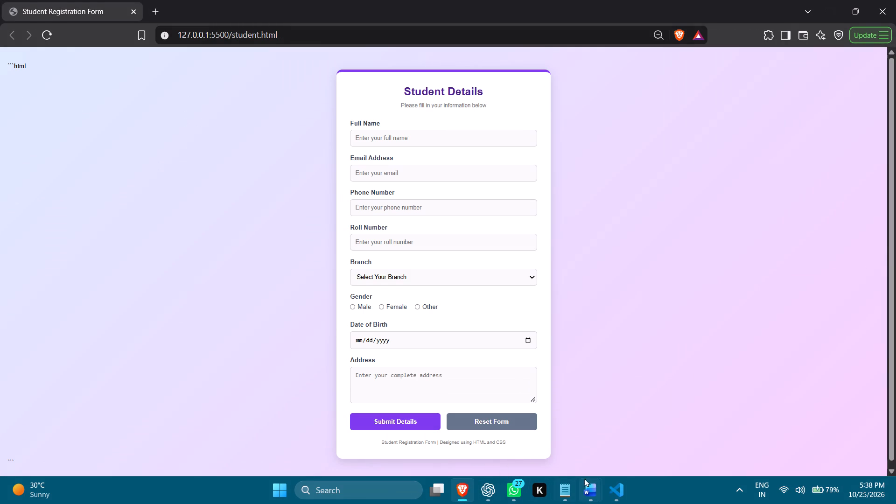
Return to Word and replace the stretched Output picture with Screenshot 2026-10-25 173821.png from the Screenshots folder.
click(587, 456)
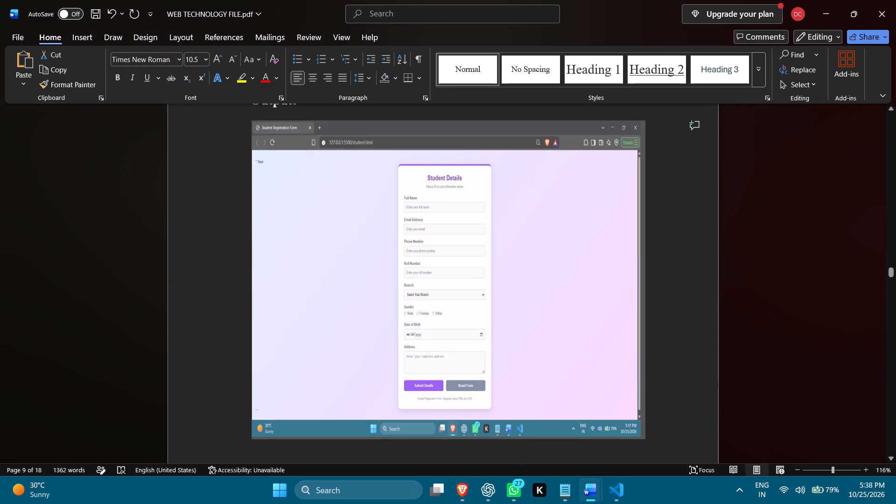
right_click(479, 279)
click(504, 169)
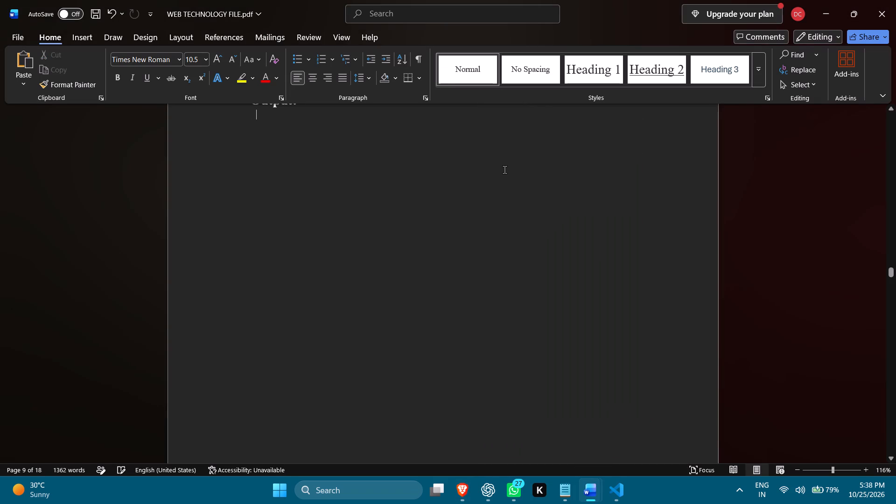
click(80, 40)
click(124, 86)
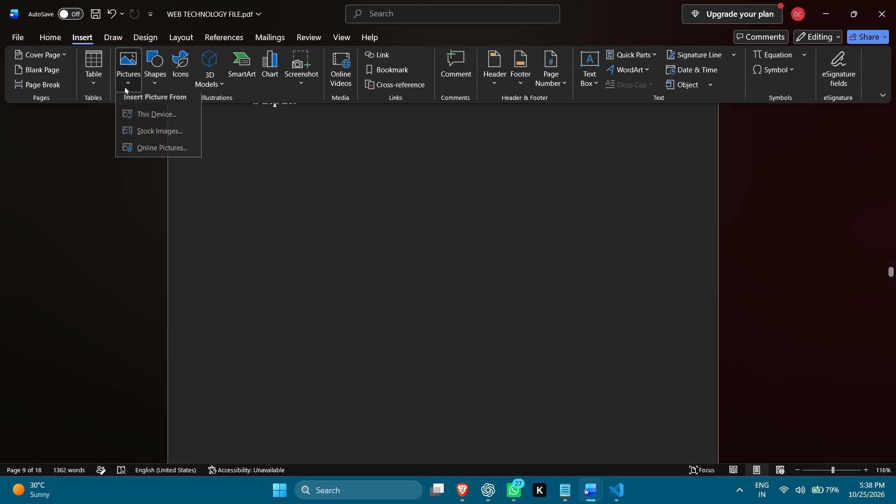
click(134, 117)
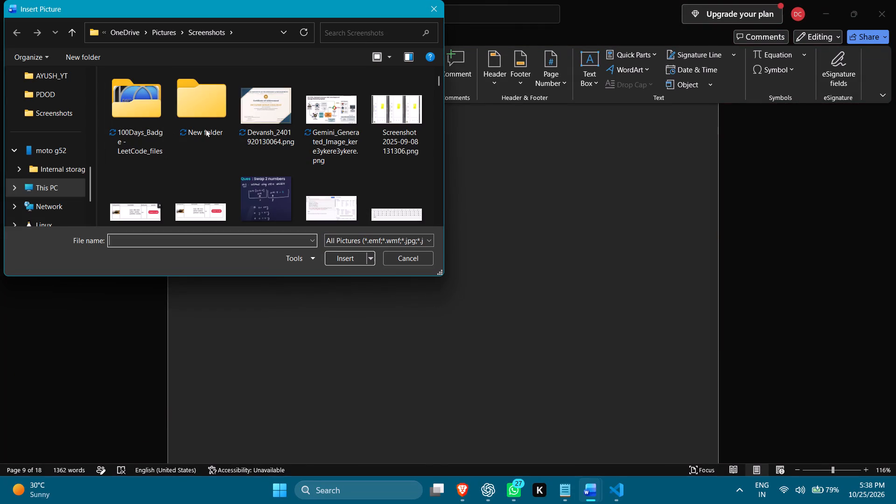
drag(439, 79, 438, 254)
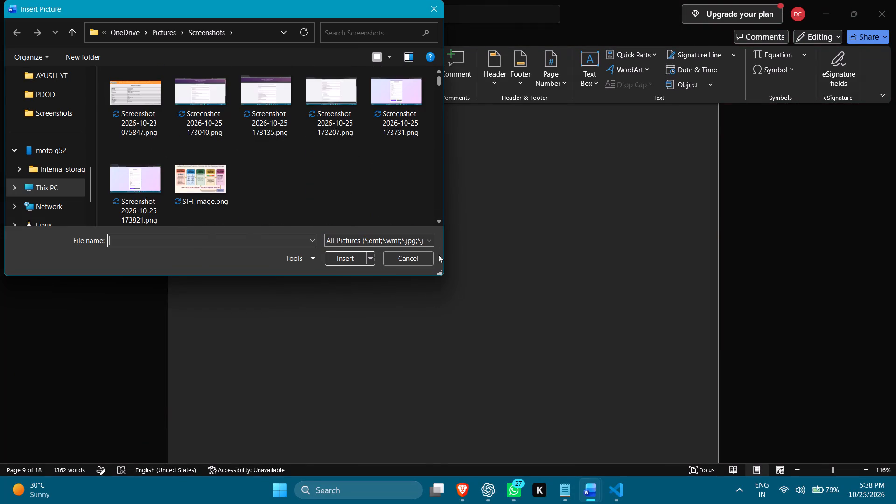
drag(438, 254, 438, 214)
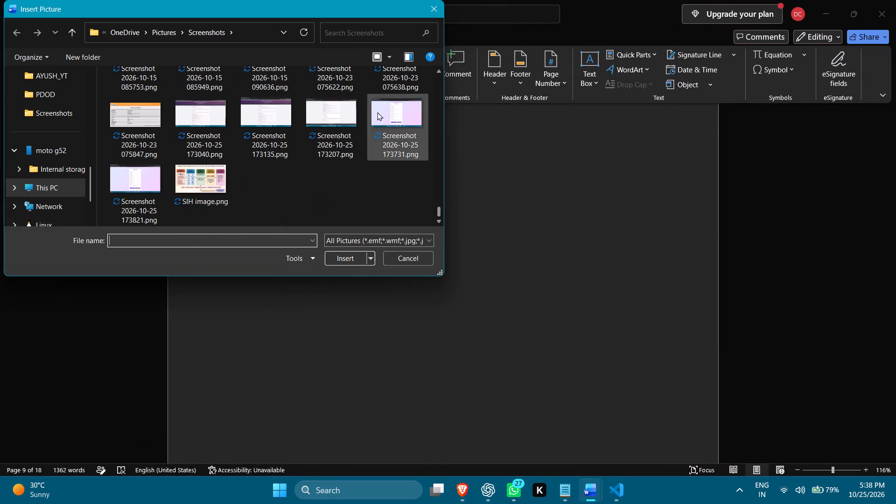
click(139, 184)
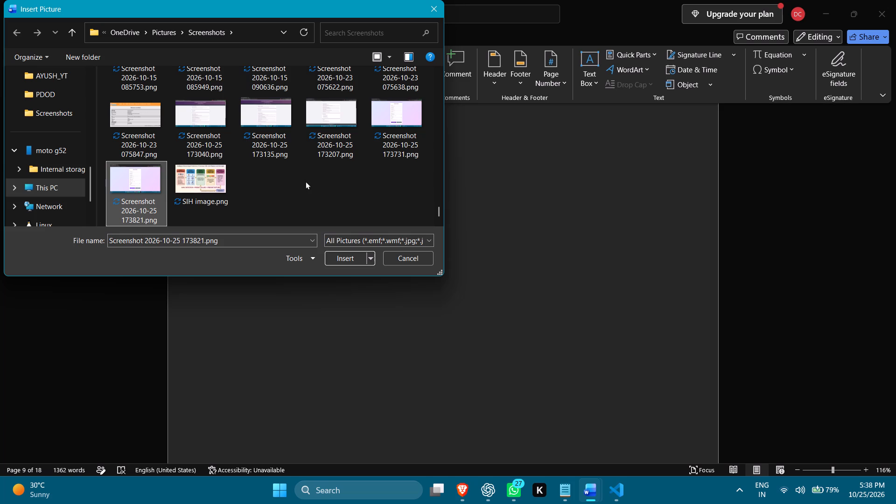
click(345, 259)
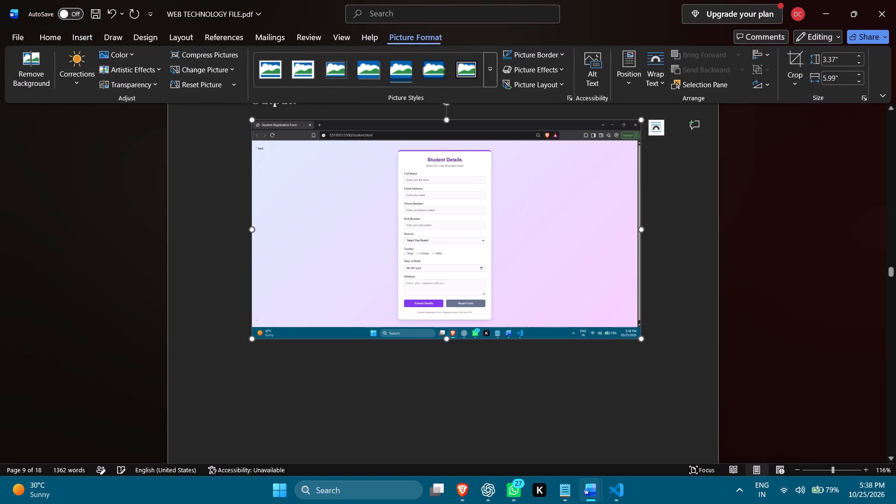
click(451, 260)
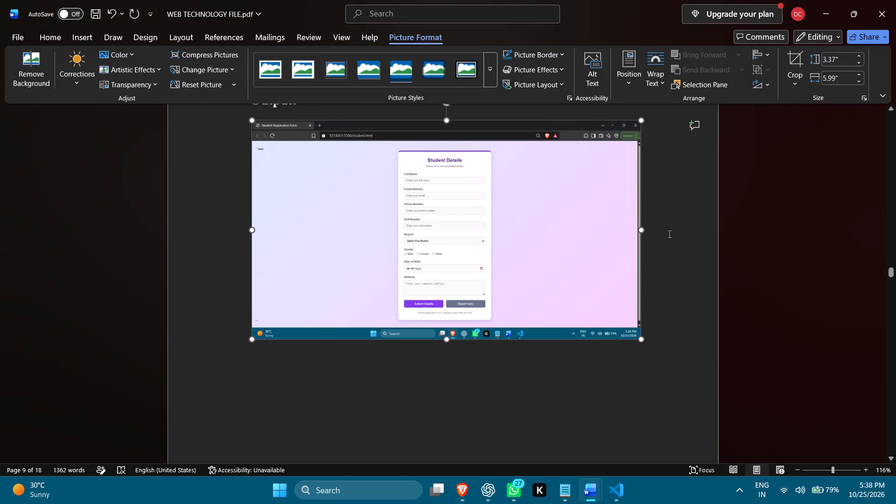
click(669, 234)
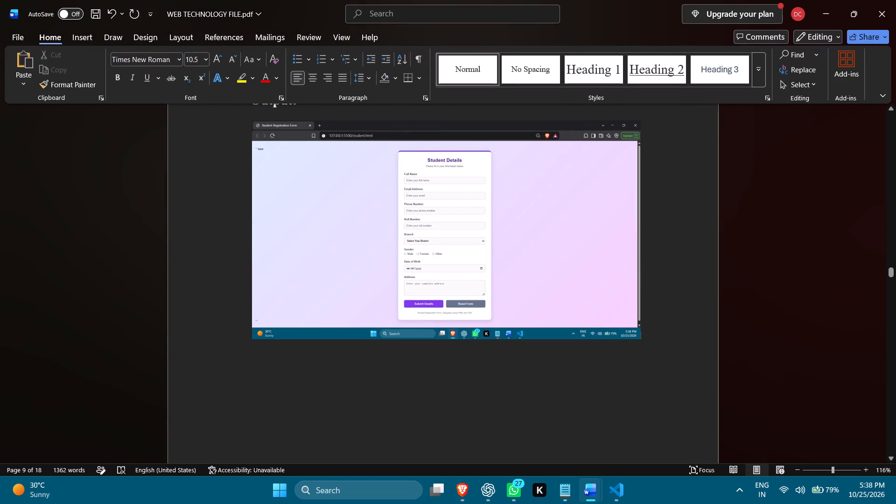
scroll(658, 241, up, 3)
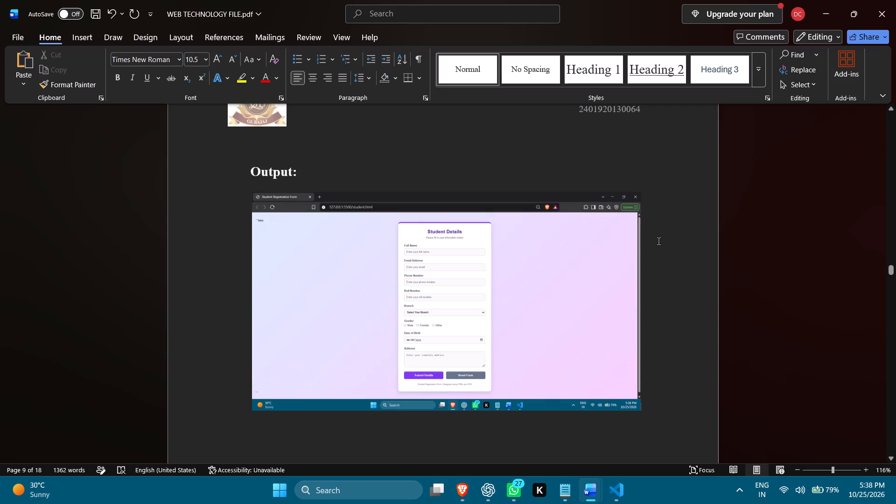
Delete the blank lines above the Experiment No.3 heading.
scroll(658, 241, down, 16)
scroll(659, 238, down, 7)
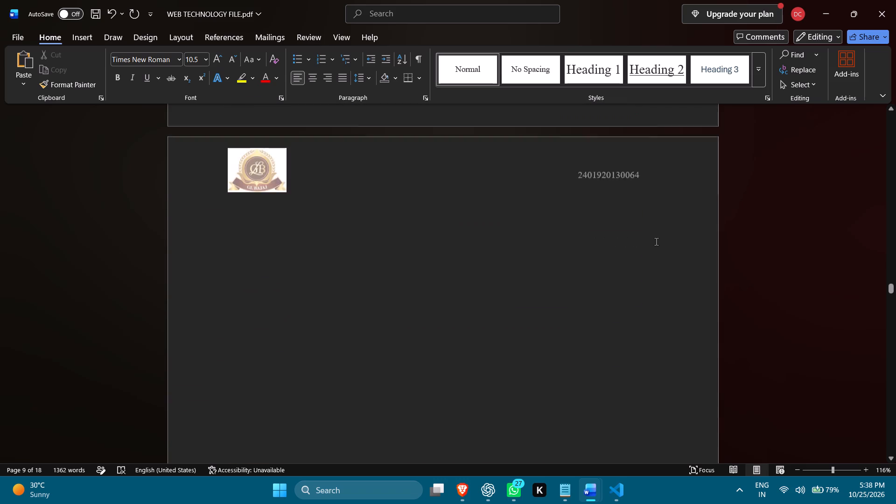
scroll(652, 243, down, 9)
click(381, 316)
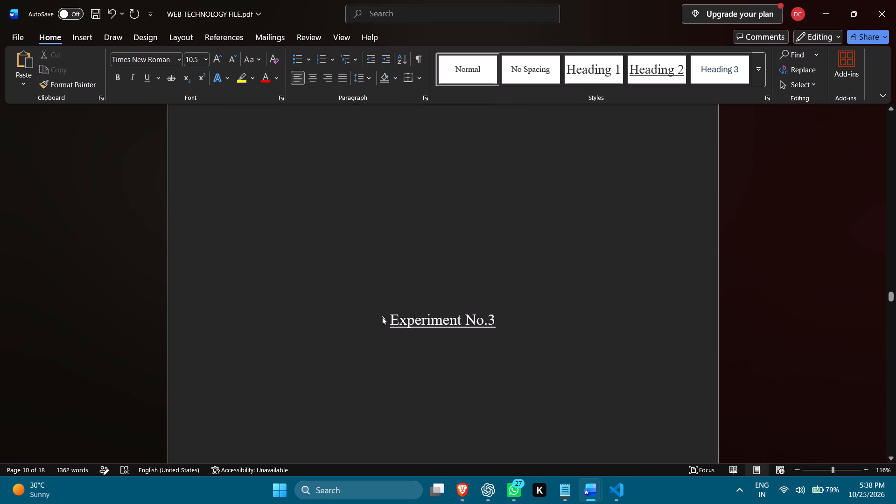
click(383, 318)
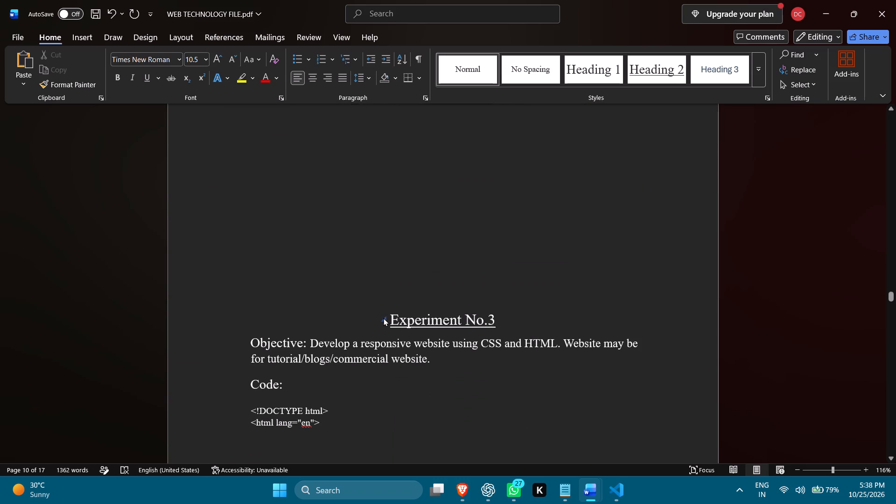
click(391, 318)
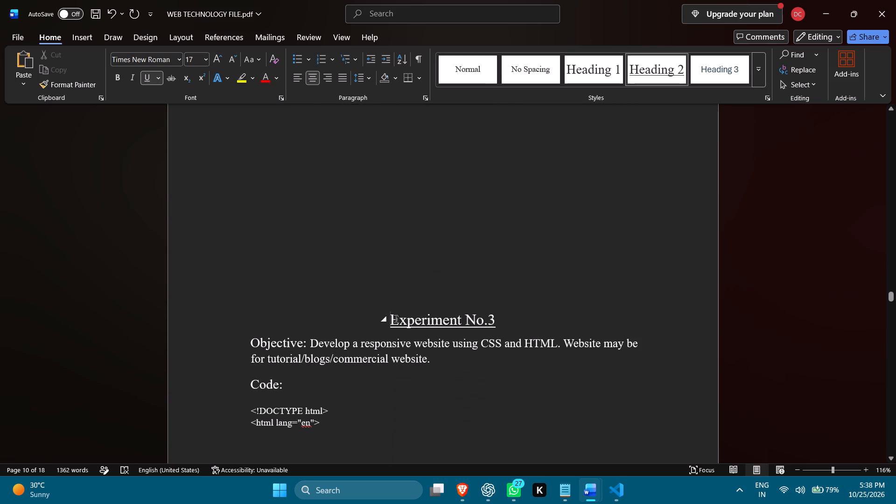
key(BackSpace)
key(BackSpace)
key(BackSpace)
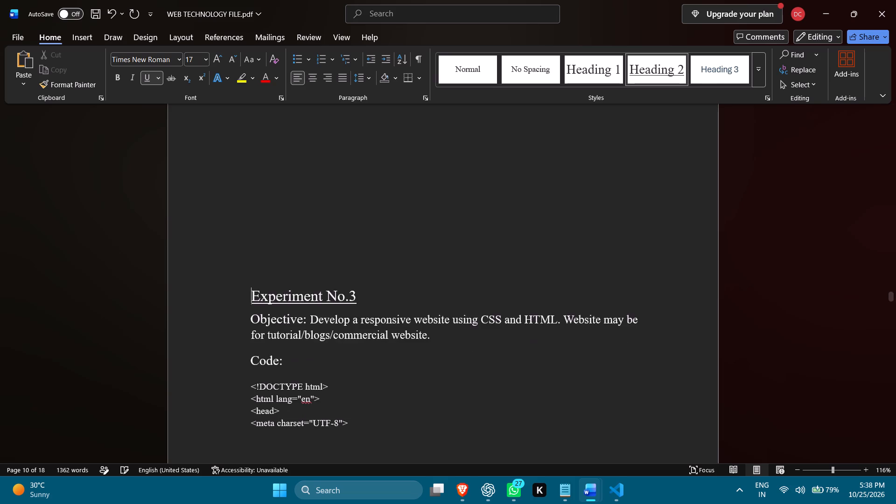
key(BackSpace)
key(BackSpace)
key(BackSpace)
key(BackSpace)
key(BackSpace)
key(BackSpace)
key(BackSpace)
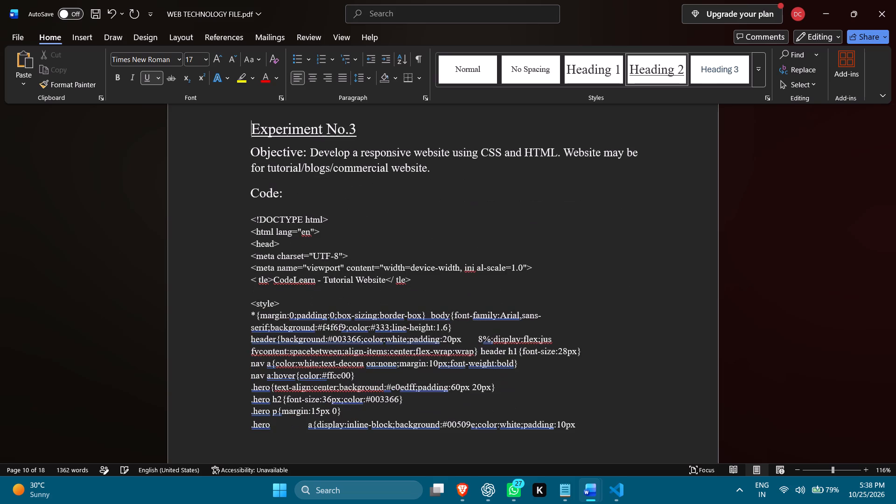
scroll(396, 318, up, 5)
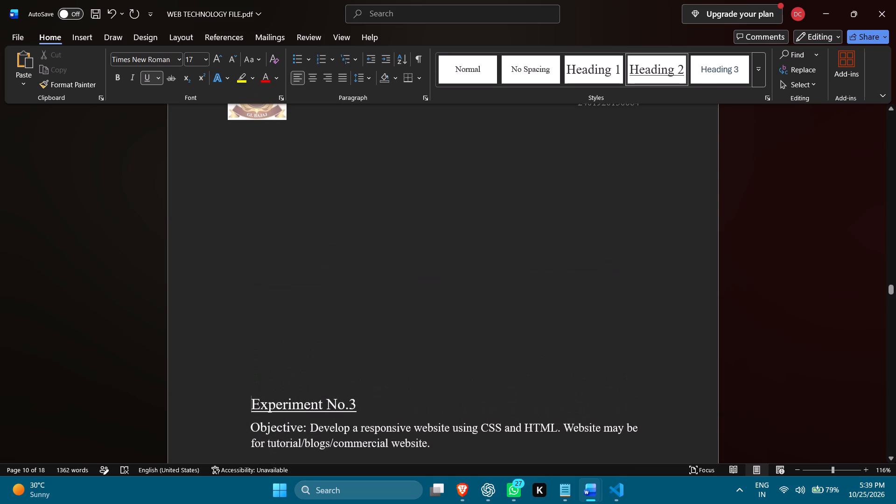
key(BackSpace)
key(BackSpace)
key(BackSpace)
Insert blank lines before the Experiment No.3 heading until it starts at the top of the following page.
key(Return)
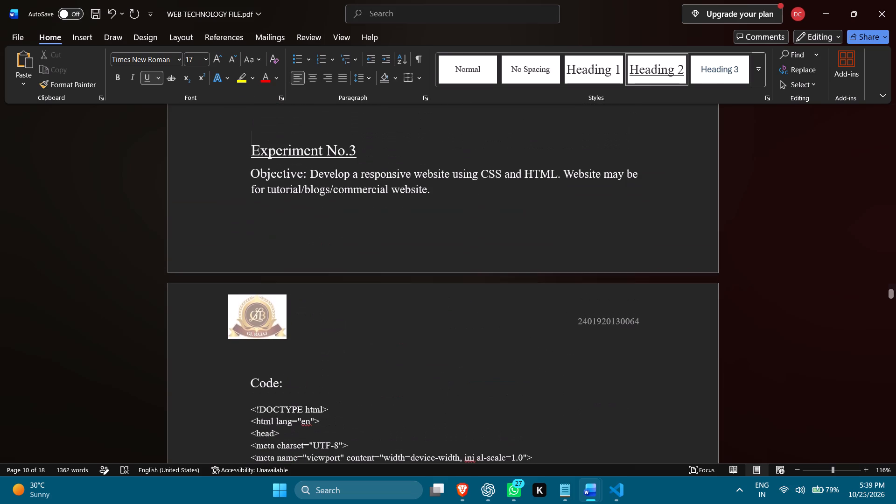
key(Return)
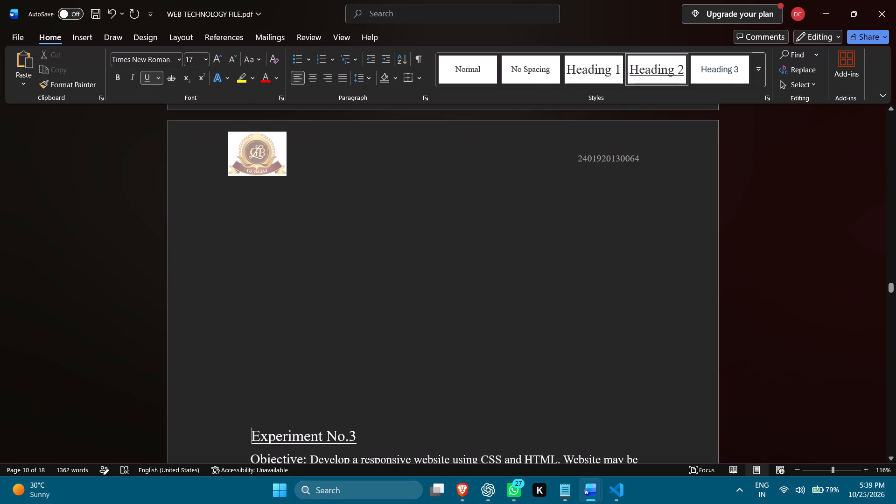
key(Return)
key(Return)
key(Return)
key(Return)
key(Return)
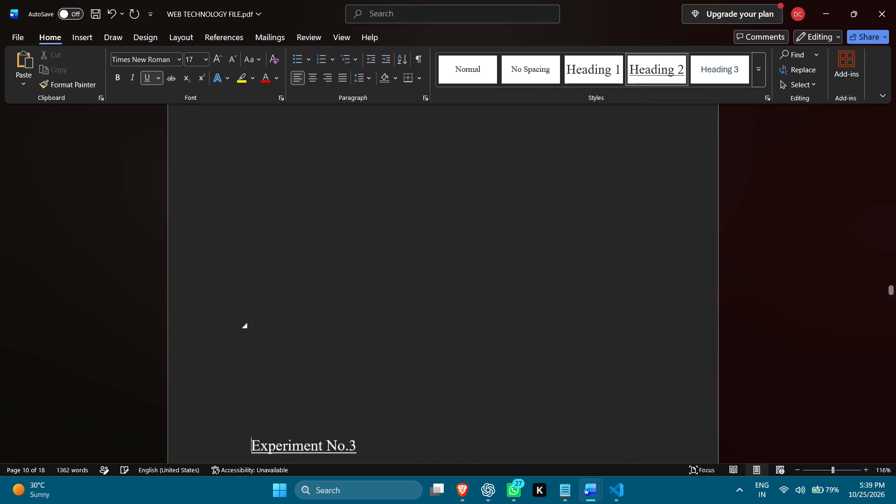
key(Return)
key(Return)
key(Return)
key(Return)
key(Return)
key(Return)
key(Return)
key(Return)
key(Return)
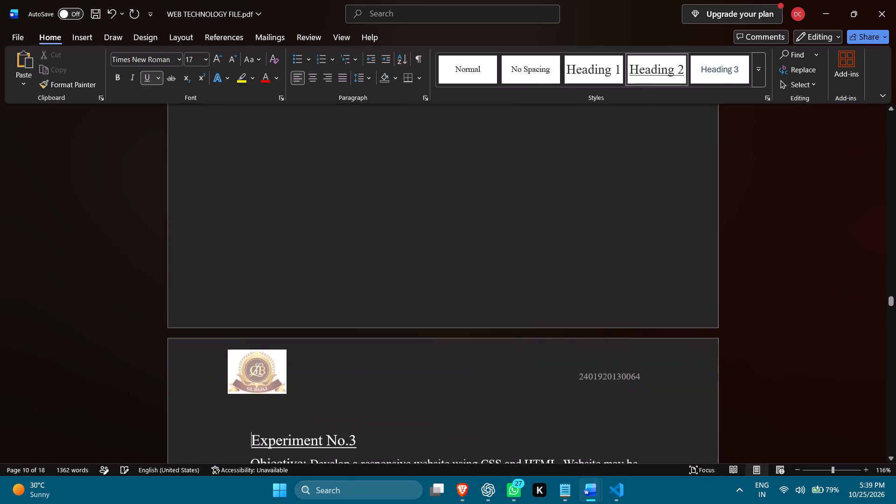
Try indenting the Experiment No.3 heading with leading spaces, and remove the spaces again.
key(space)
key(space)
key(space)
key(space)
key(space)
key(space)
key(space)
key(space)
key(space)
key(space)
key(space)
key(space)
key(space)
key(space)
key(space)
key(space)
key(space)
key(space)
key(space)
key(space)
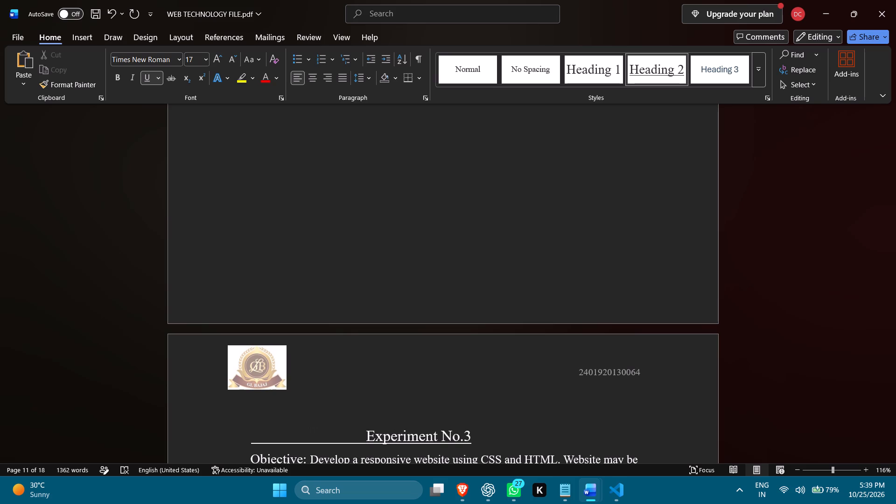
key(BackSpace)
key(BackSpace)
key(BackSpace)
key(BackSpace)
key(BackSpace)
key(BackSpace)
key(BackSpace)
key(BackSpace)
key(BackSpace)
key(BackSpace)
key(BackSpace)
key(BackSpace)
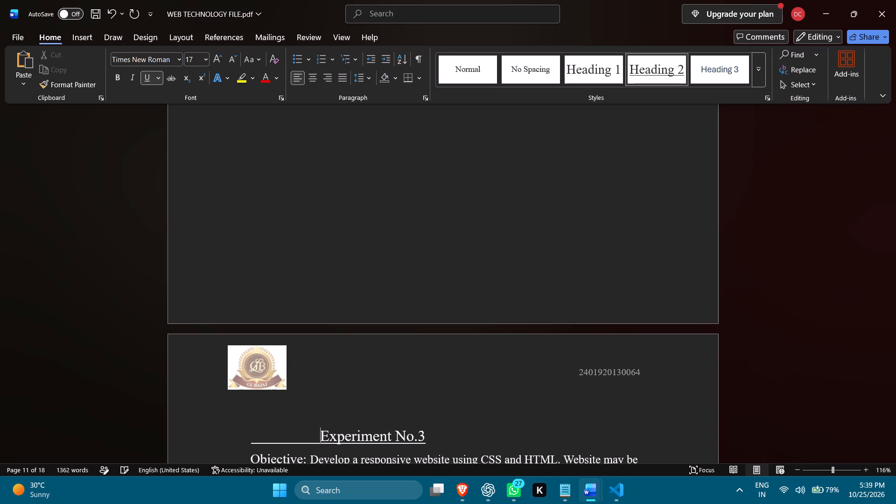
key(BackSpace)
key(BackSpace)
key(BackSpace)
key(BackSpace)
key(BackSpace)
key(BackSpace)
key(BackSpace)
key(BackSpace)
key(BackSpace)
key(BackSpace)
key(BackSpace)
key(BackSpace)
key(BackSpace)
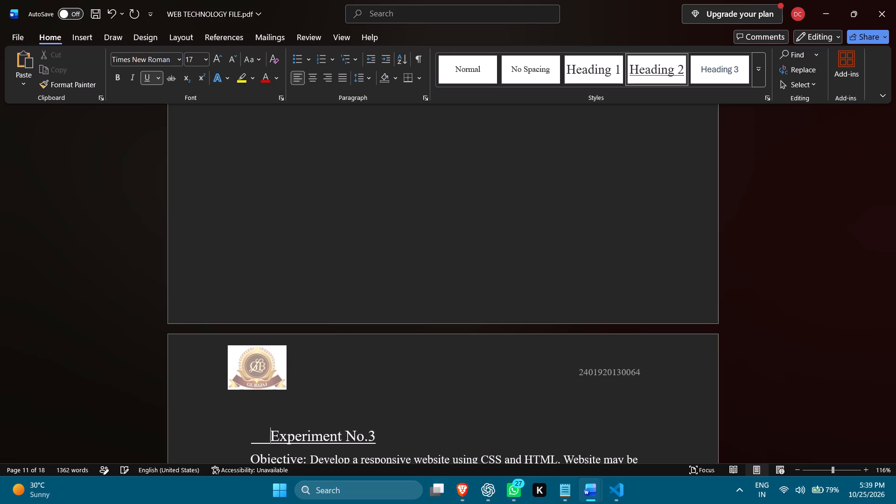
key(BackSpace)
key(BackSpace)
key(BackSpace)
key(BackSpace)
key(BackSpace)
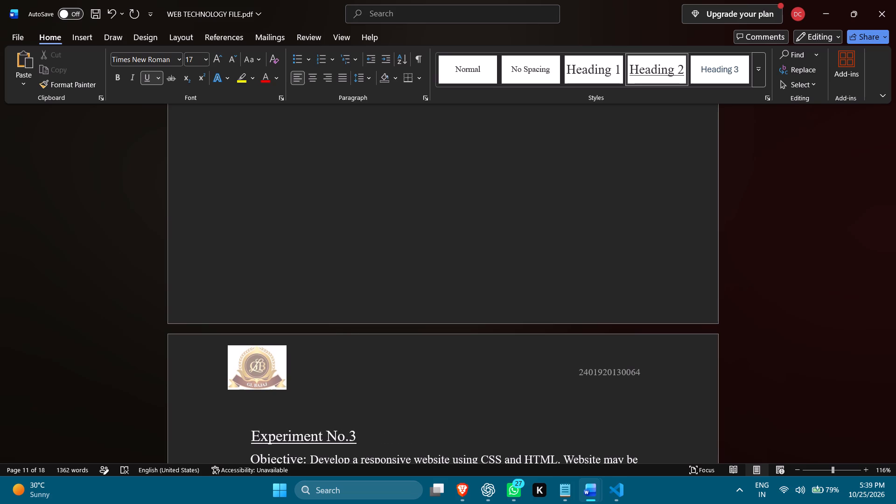
Add leading spaces before the Experiment No.3 heading so it sits roughly in the middle of its line.
key(Left)
click(251, 434)
key(space)
key(space)
key(space)
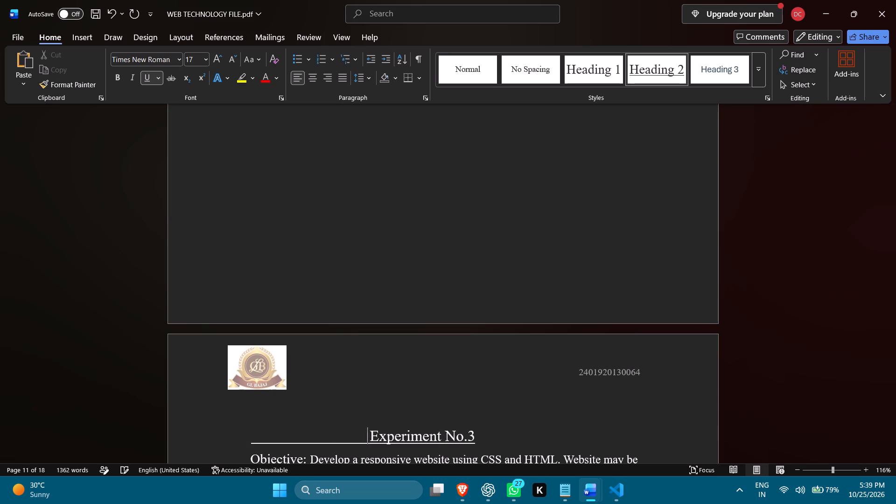
Remove the underline from the whole Experiment No.3 heading line, including its leading spaces.
scroll(396, 393, down, 1)
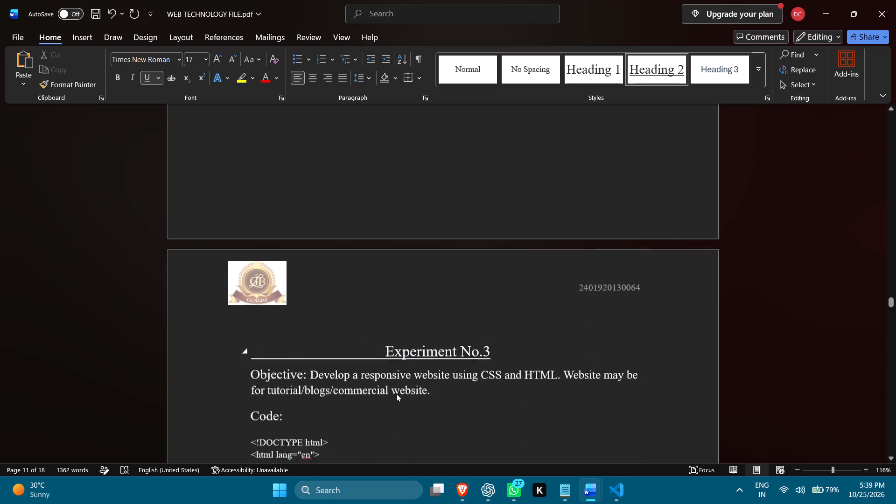
scroll(396, 393, down, 2)
click(430, 194)
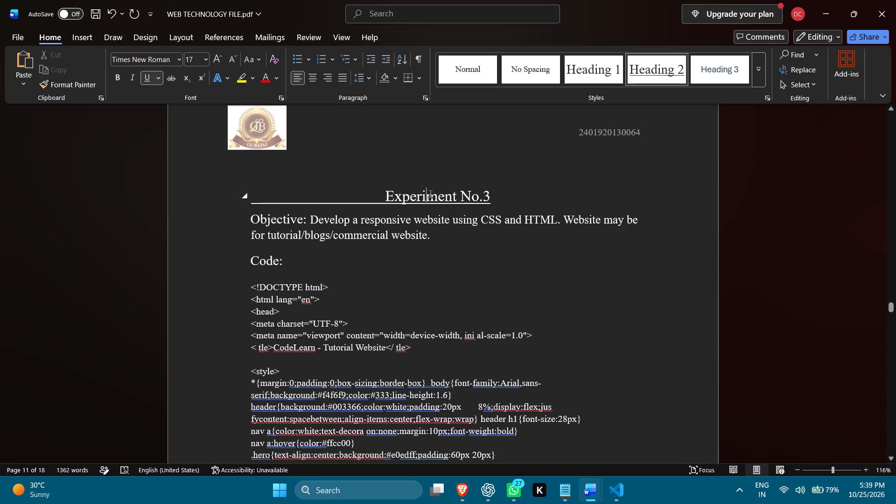
double_click(430, 194)
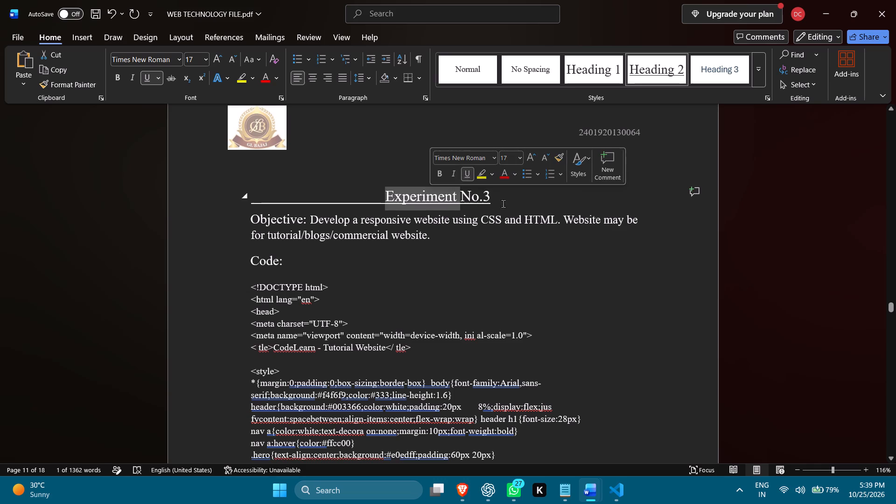
click(507, 202)
drag(506, 202, 192, 197)
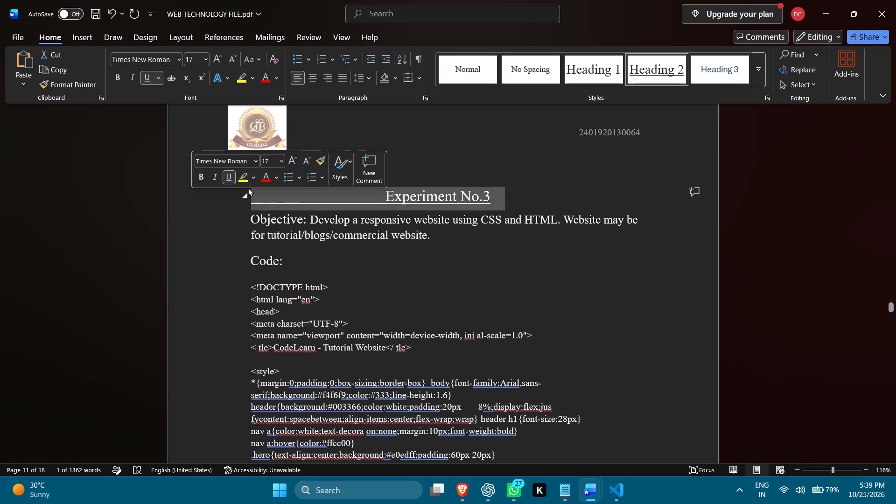
click(224, 178)
click(521, 196)
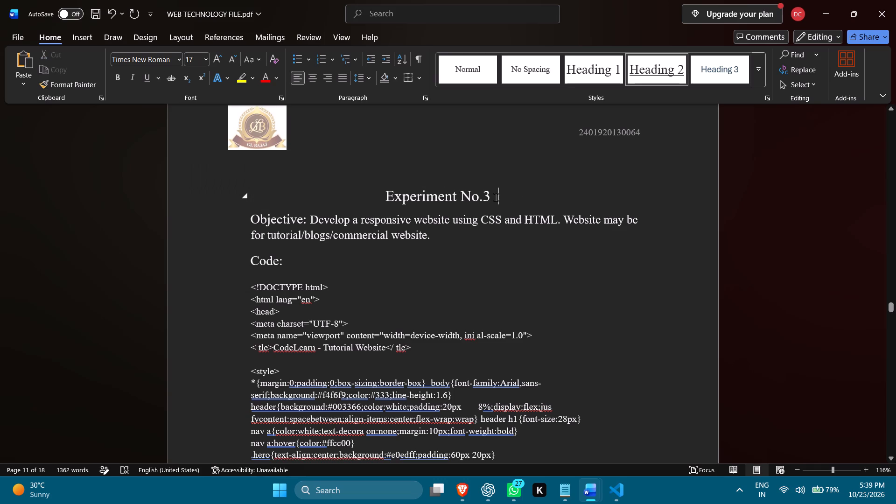
Shift the Experiment No.3 heading slightly further along its line with two more leading spaces.
click(381, 198)
key(space)
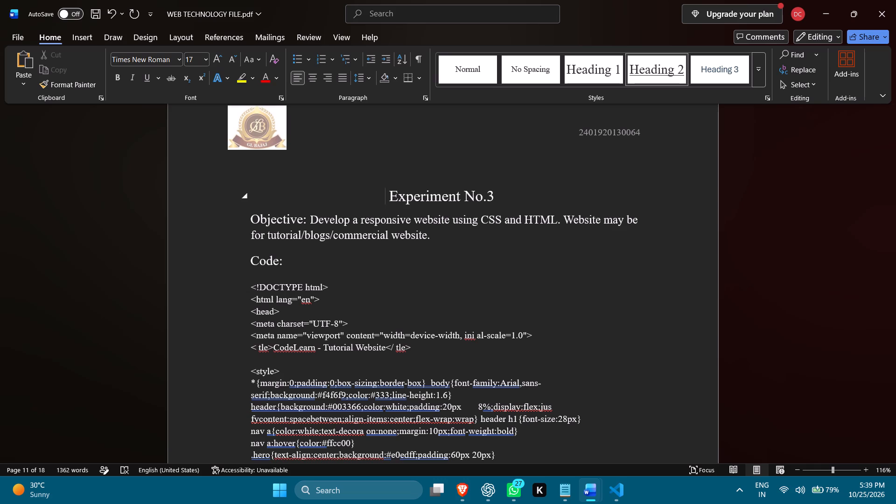
key(space)
Make the Experiment No.3 heading text bold.
drag(504, 197, 403, 197)
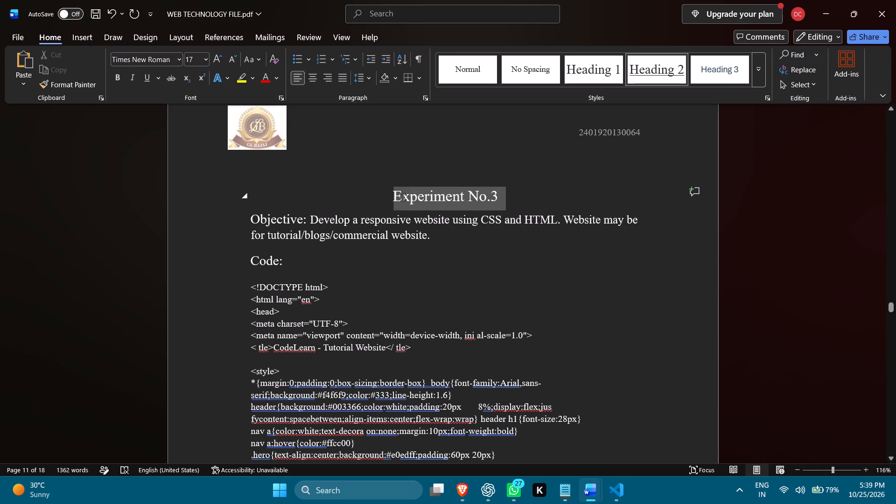
drag(403, 197, 392, 197)
click(403, 177)
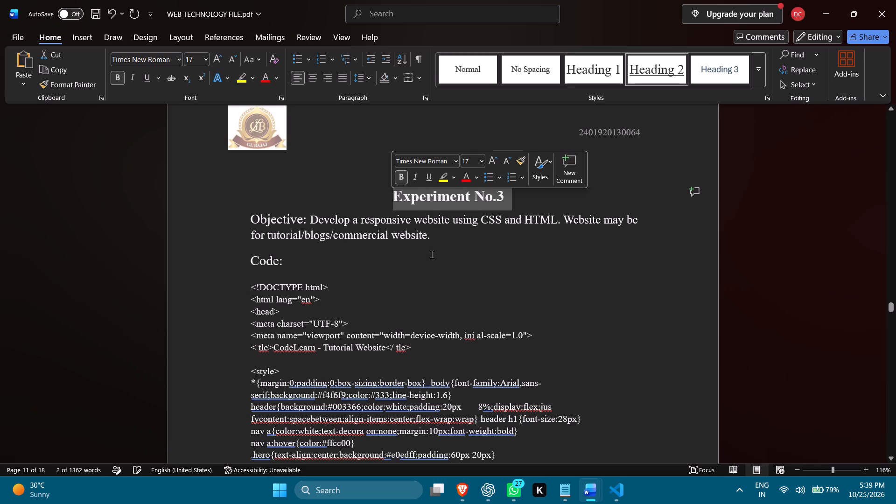
click(482, 249)
Make the Objective: and Code: labels under Experiment No.3 bold.
drag(247, 220, 303, 220)
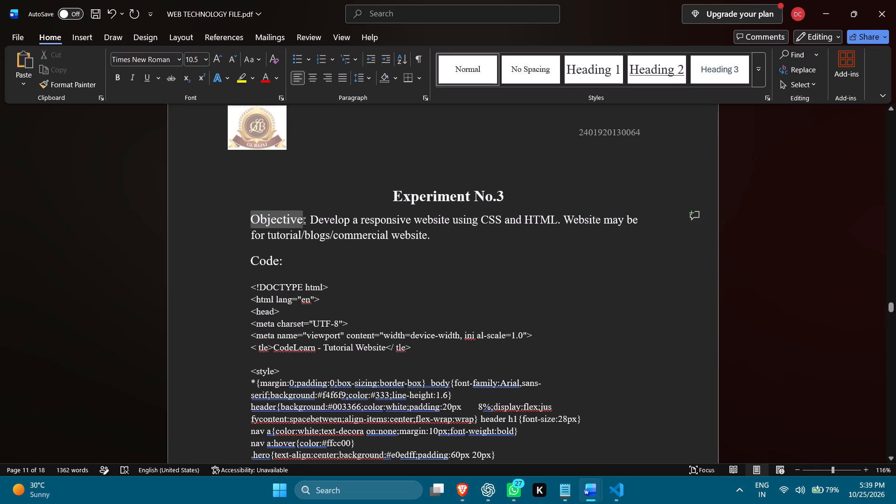
drag(303, 220, 306, 220)
click(317, 204)
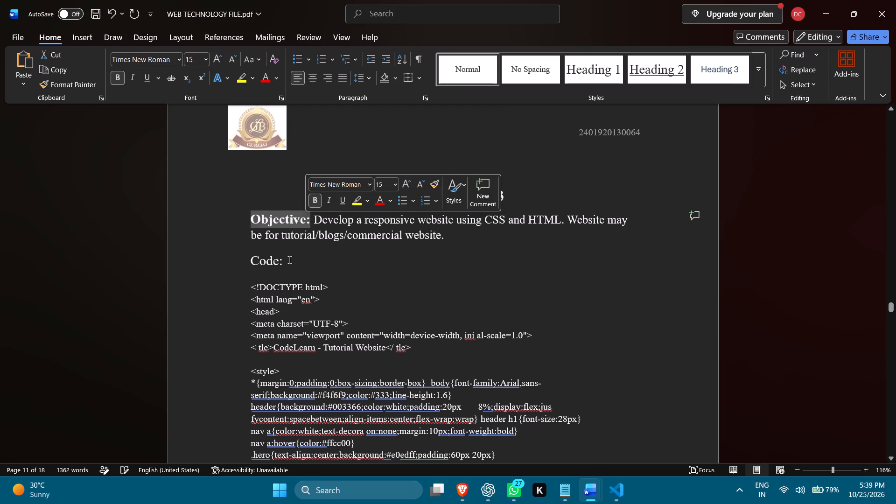
drag(289, 260, 228, 267)
click(233, 248)
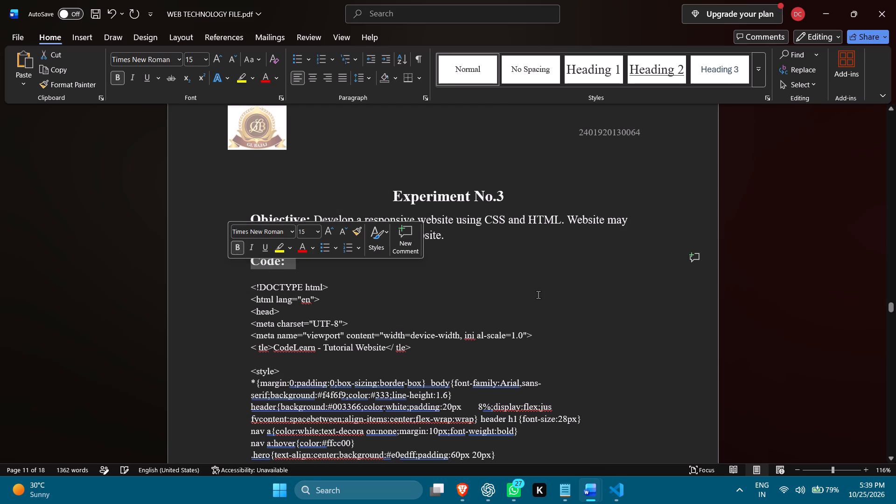
click(588, 284)
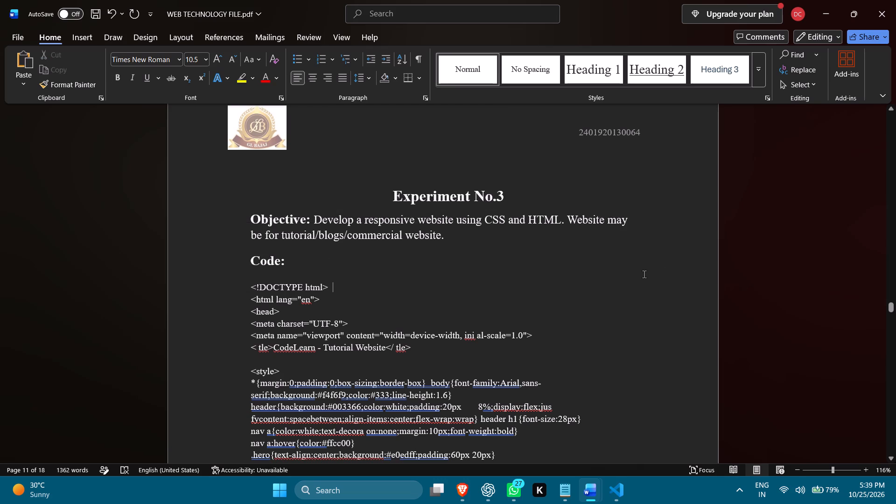
scroll(645, 261, up, 20)
scroll(645, 261, up, 15)
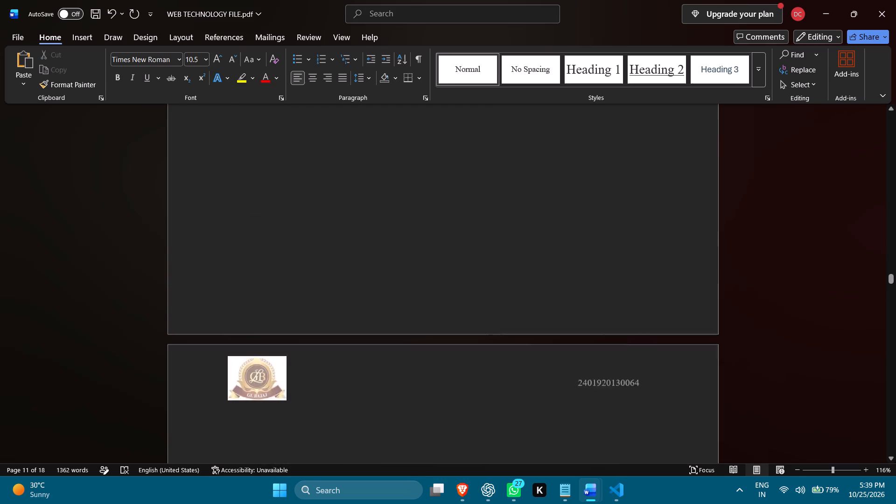
Check the heading and Objective formatting of Experiment No.2 and the heading of Experiment No.1 for comparison.
scroll(645, 260, up, 20)
scroll(645, 260, up, 20)
scroll(645, 260, up, 9)
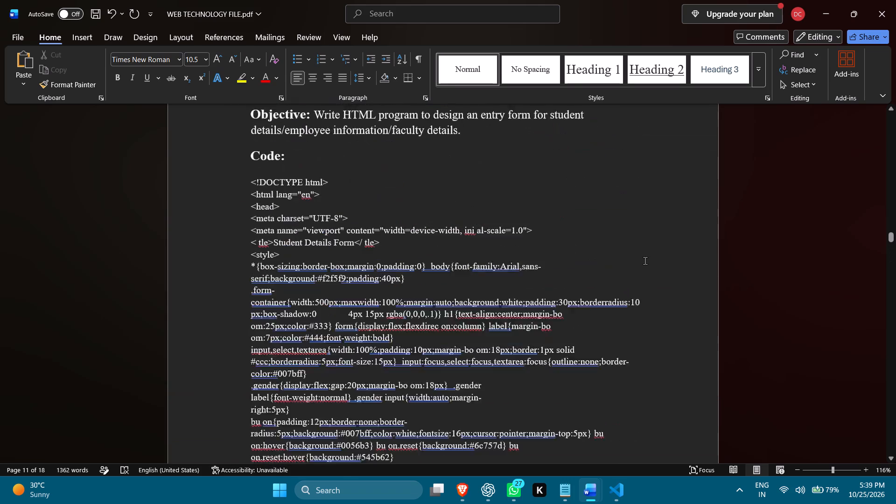
scroll(645, 260, up, 6)
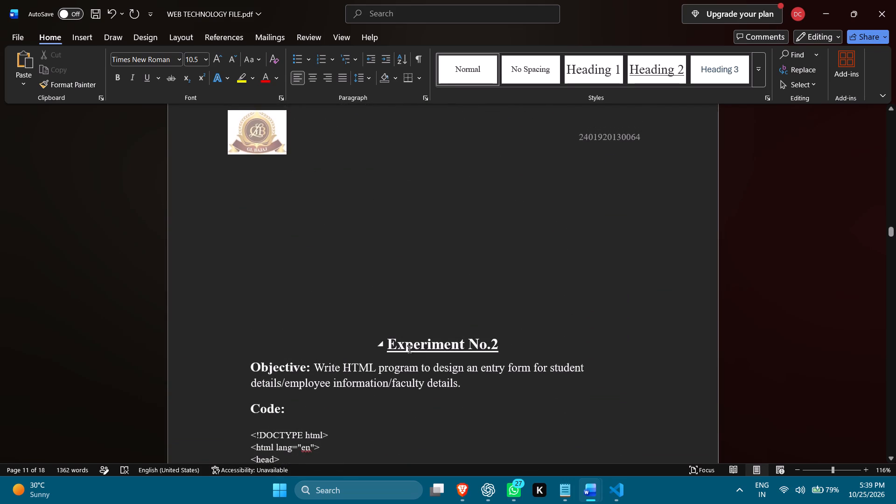
click(428, 343)
click(516, 346)
drag(515, 346, 371, 353)
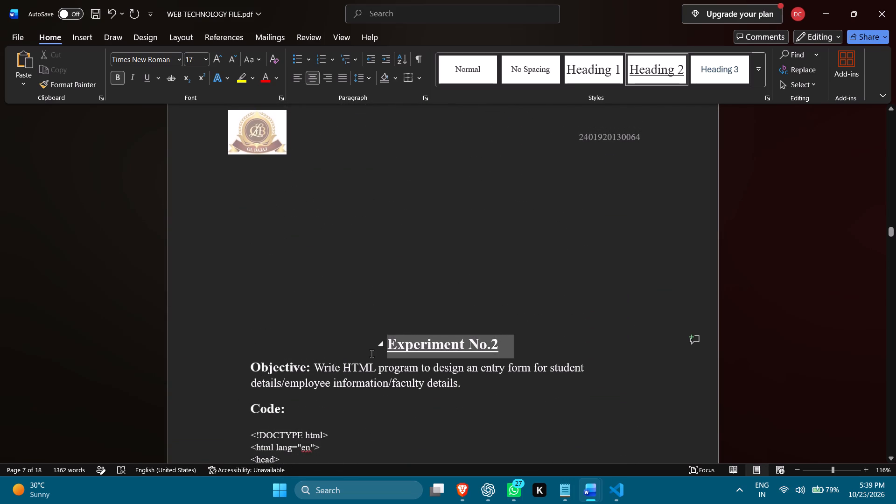
drag(371, 353, 363, 355)
click(379, 269)
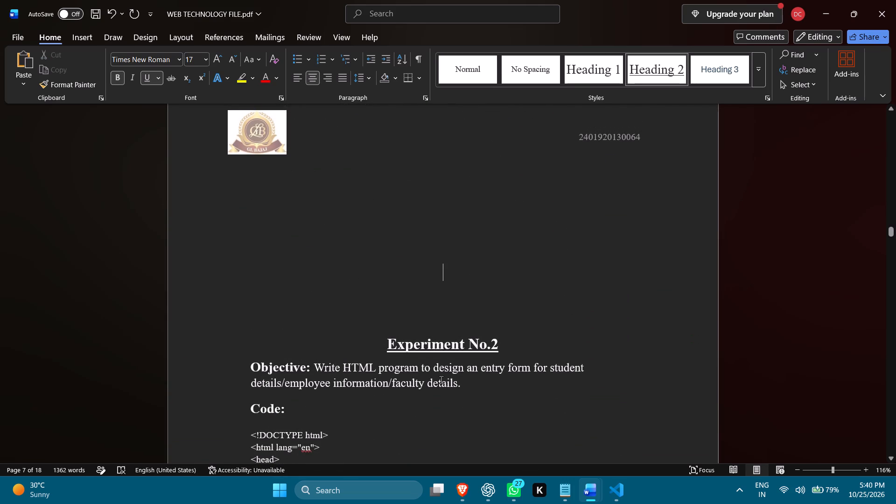
drag(471, 391, 271, 366)
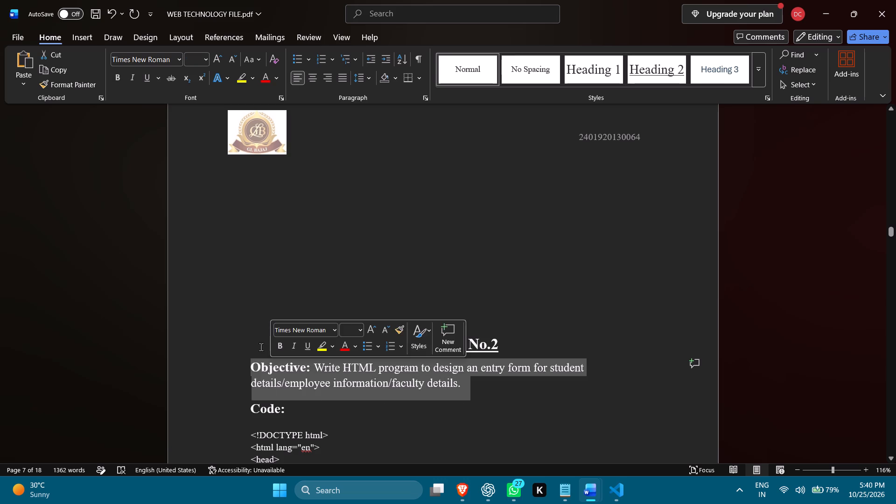
click(335, 283)
scroll(390, 279, up, 13)
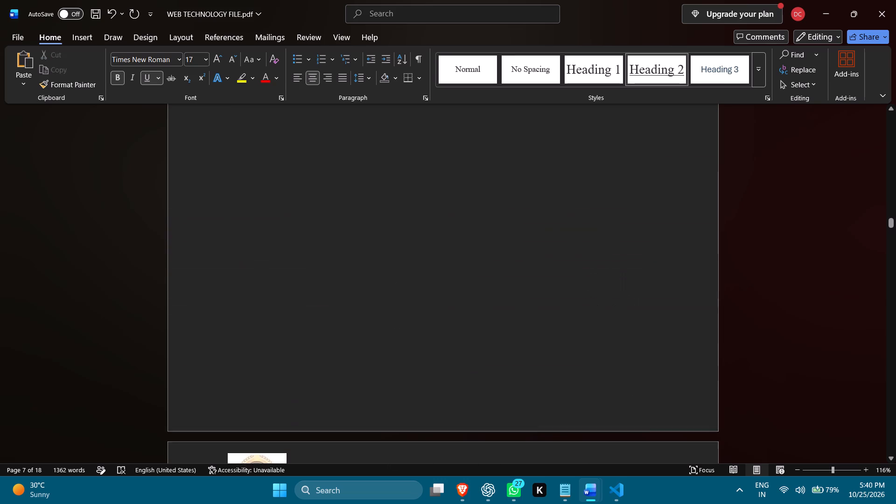
scroll(392, 279, up, 20)
scroll(392, 279, up, 19)
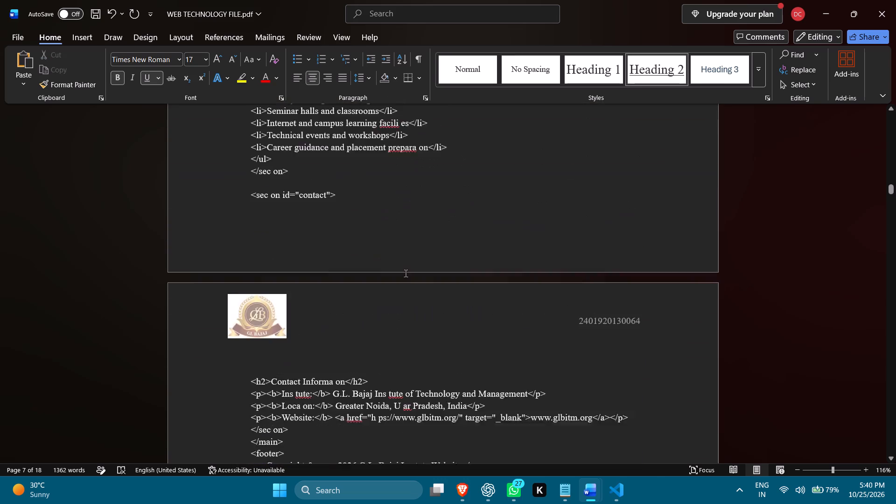
scroll(406, 273, up, 20)
scroll(406, 273, up, 19)
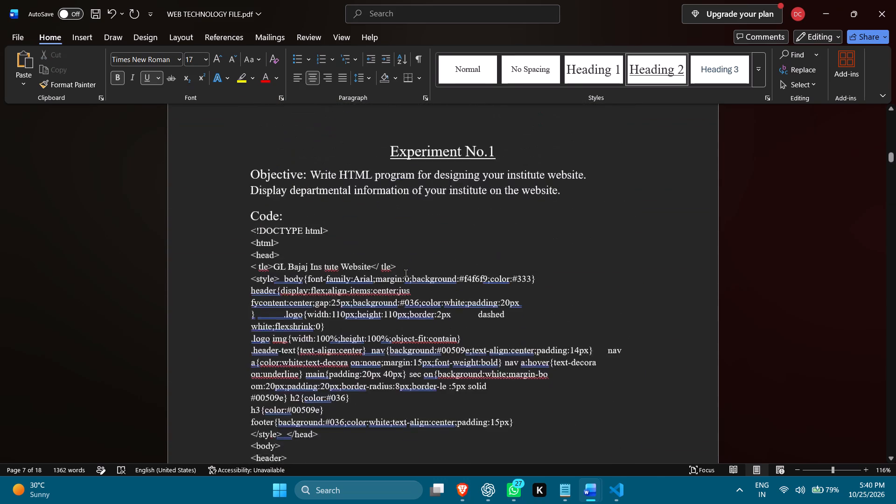
scroll(406, 273, up, 5)
scroll(406, 273, down, 2)
click(504, 338)
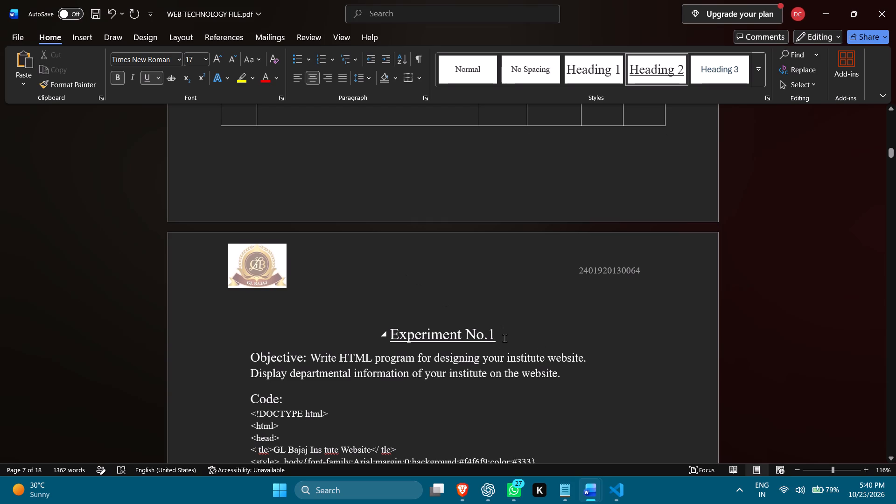
drag(504, 338, 305, 339)
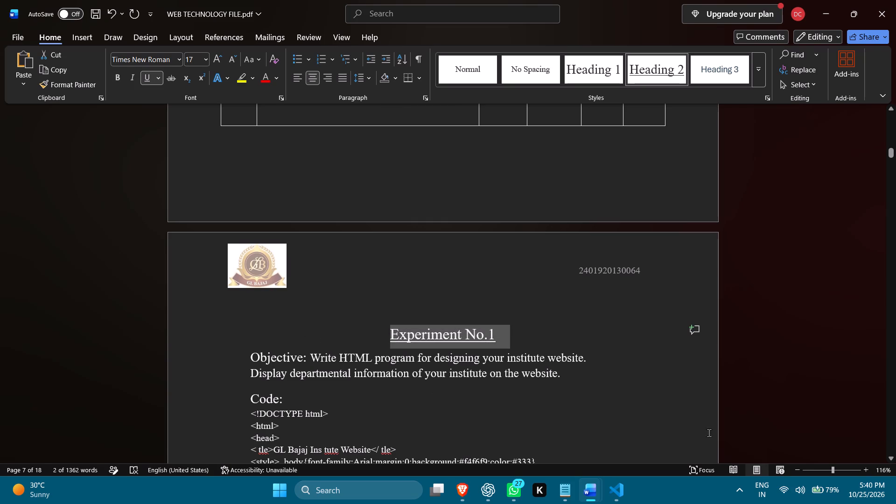
click(828, 352)
Go through the pages of Experiments 1 and 2 and check the Experiment No.3 heading line.
scroll(815, 350, down, 16)
scroll(515, 418, down, 1)
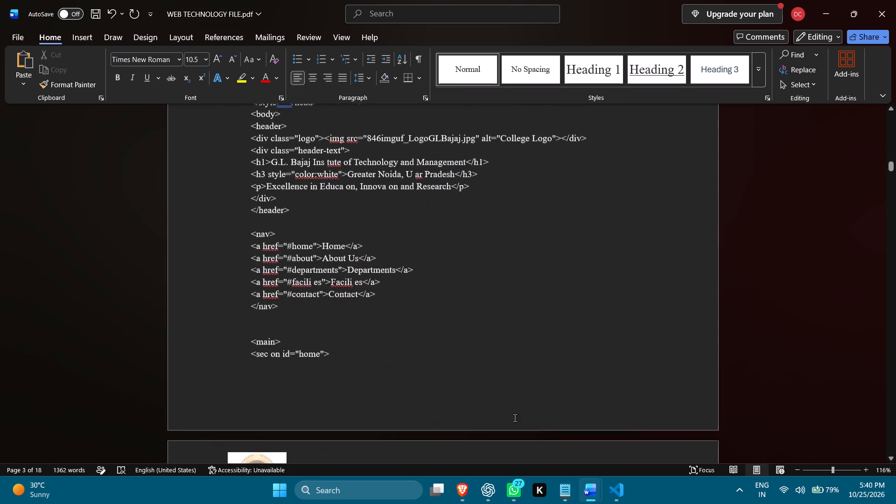
scroll(515, 418, down, 15)
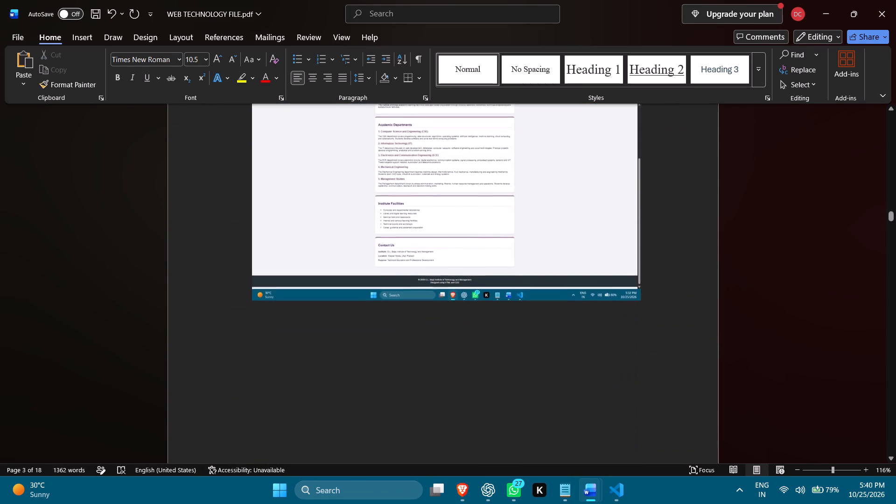
scroll(497, 420, down, 15)
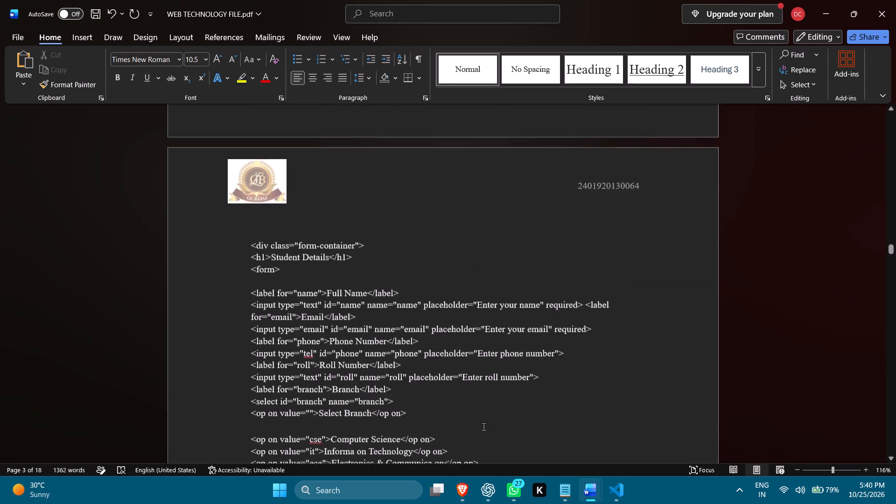
scroll(483, 427, down, 10)
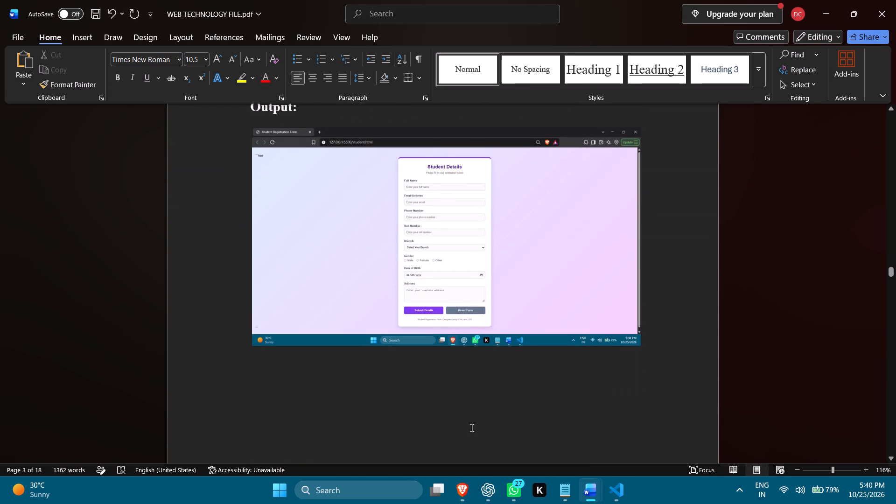
scroll(468, 428, down, 9)
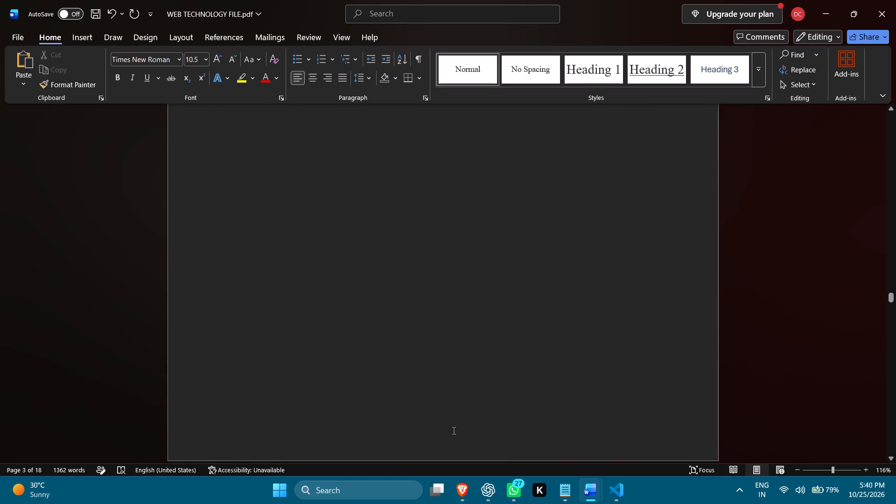
scroll(454, 430, down, 4)
drag(530, 352, 407, 359)
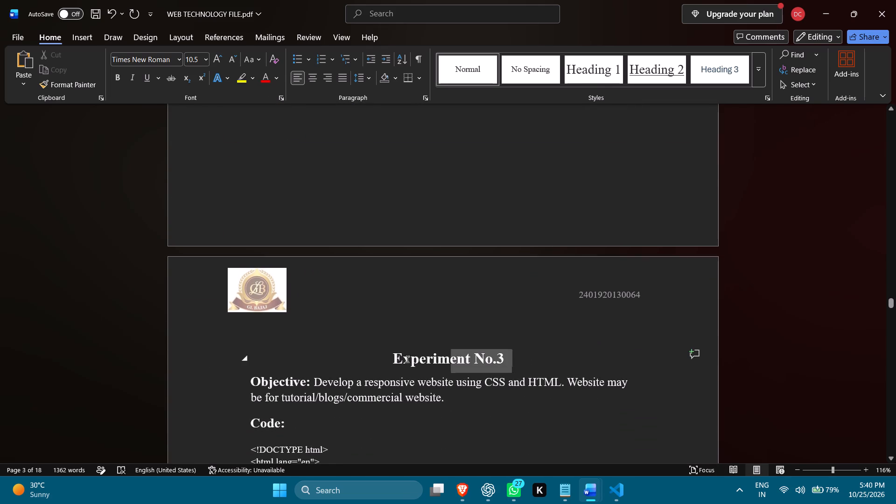
drag(407, 359, 348, 359)
click(609, 406)
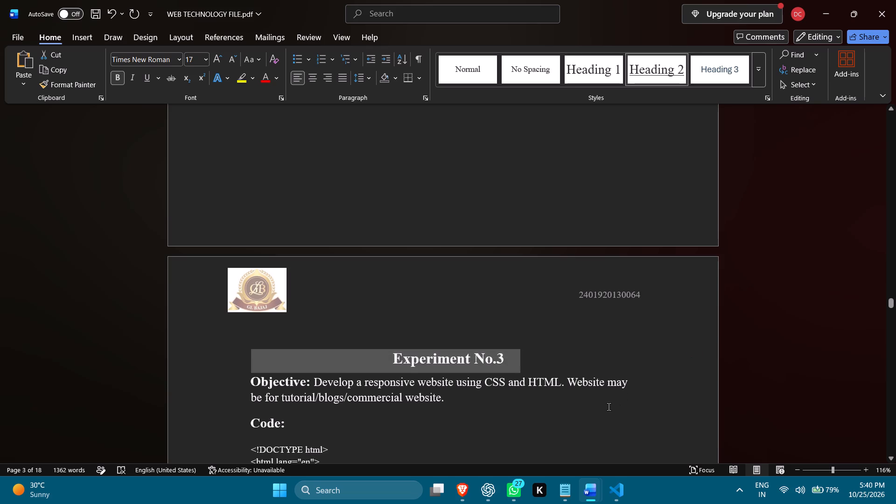
Cut the old CodeLearn picture from the Output section of Experiment No.3.
scroll(603, 406, down, 12)
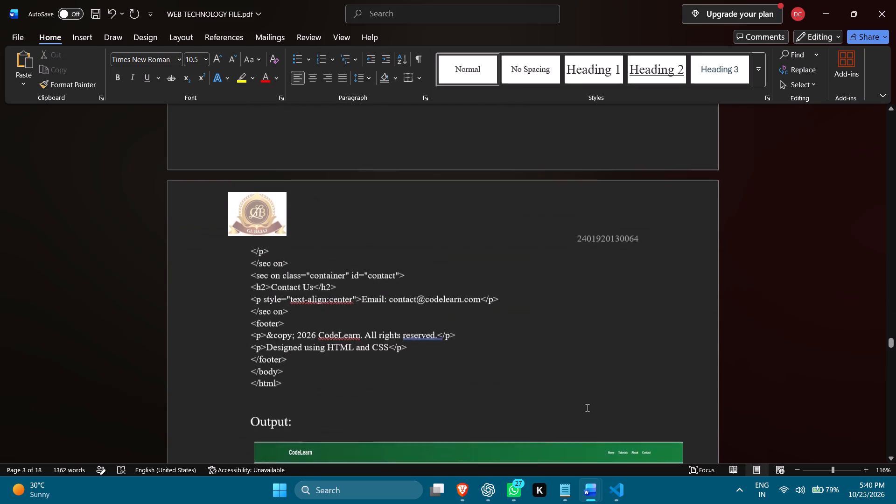
scroll(587, 407, down, 5)
scroll(574, 413, up, 1)
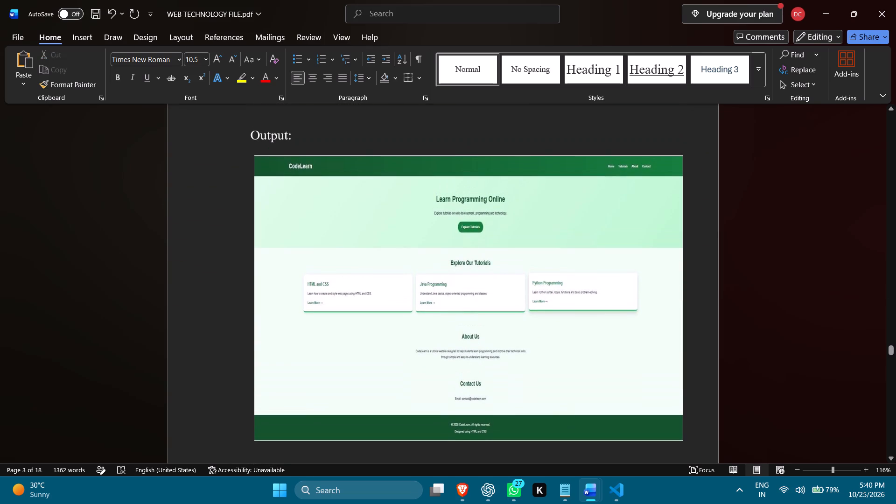
right_click(466, 325)
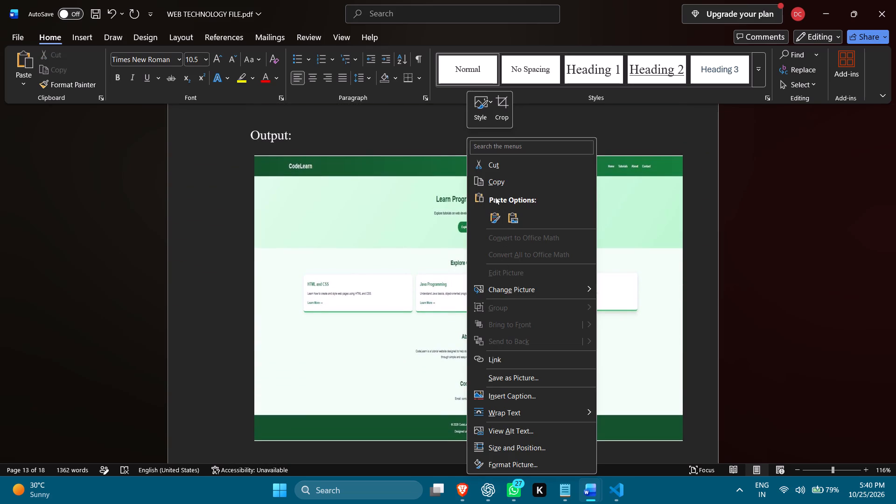
click(509, 164)
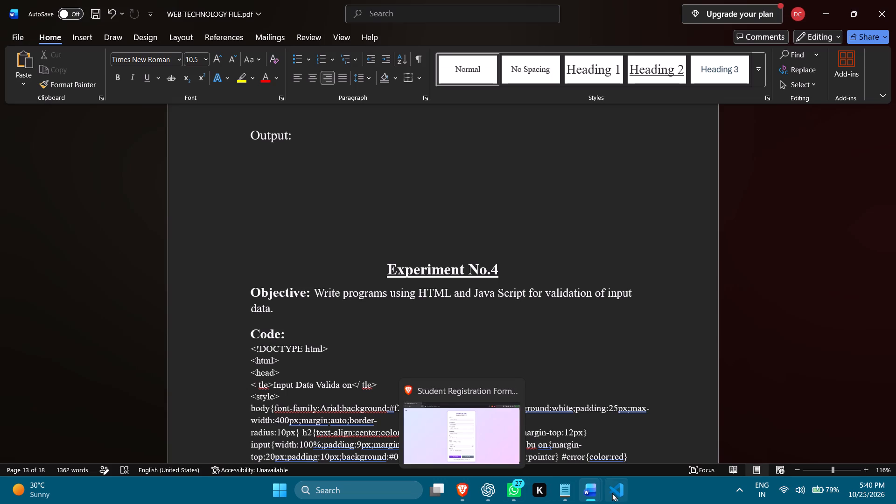
Switch to Visual Studio Code, open codelearn.html and launch it in the browser with the live server.
click(603, 434)
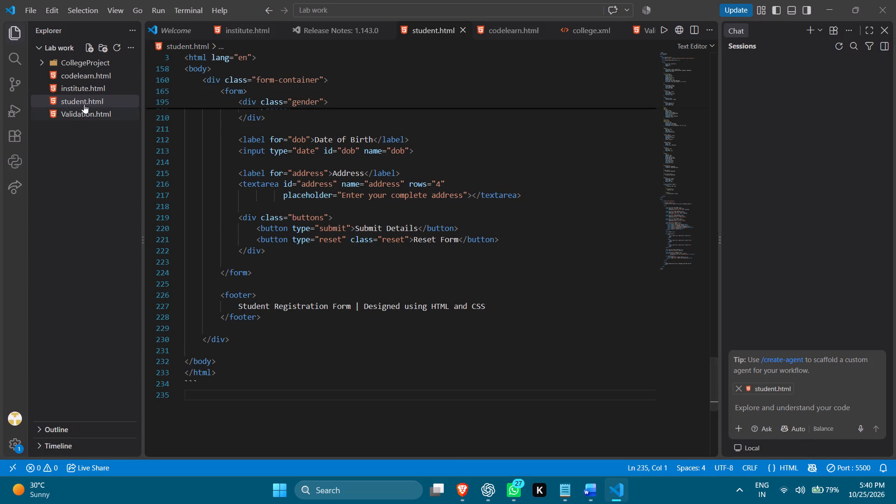
click(99, 75)
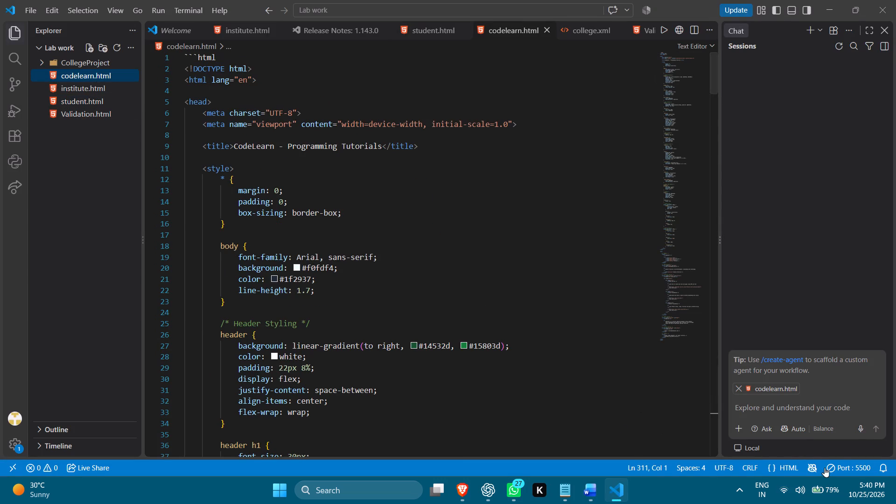
click(828, 469)
click(840, 465)
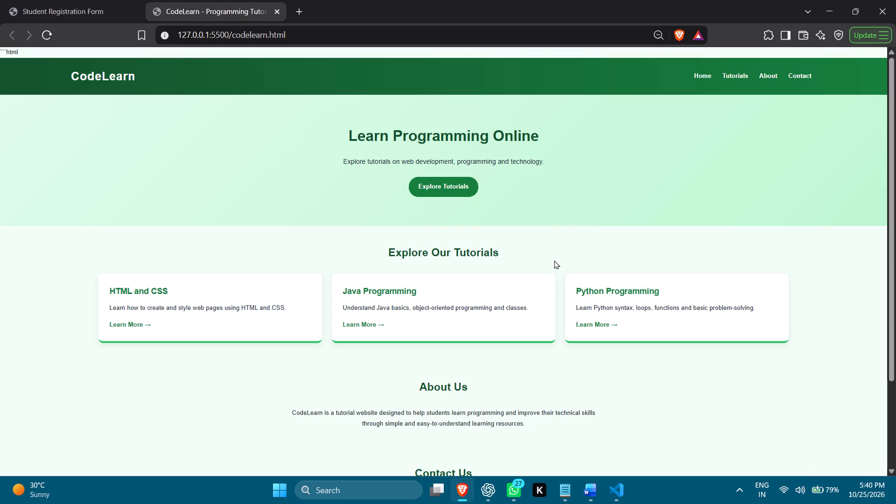
Close the Student Registration Form page and capture a full-screen screenshot of the CodeLearn page.
key(shift+super+s)
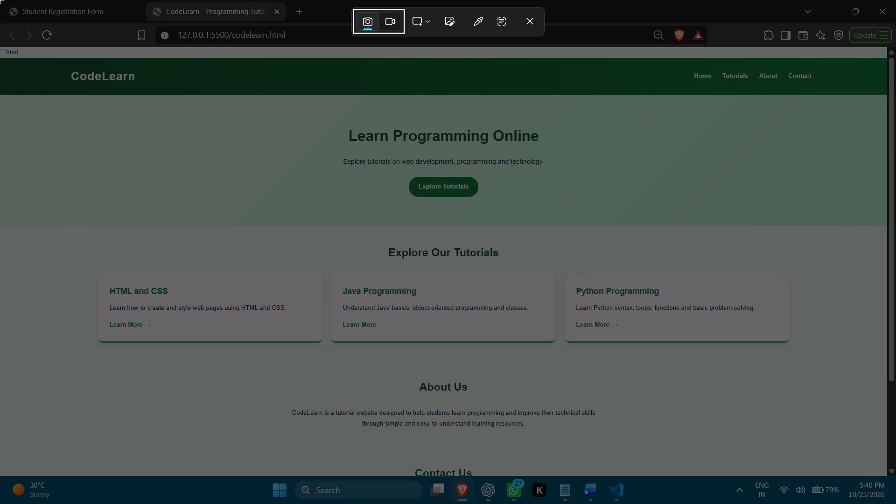
click(527, 29)
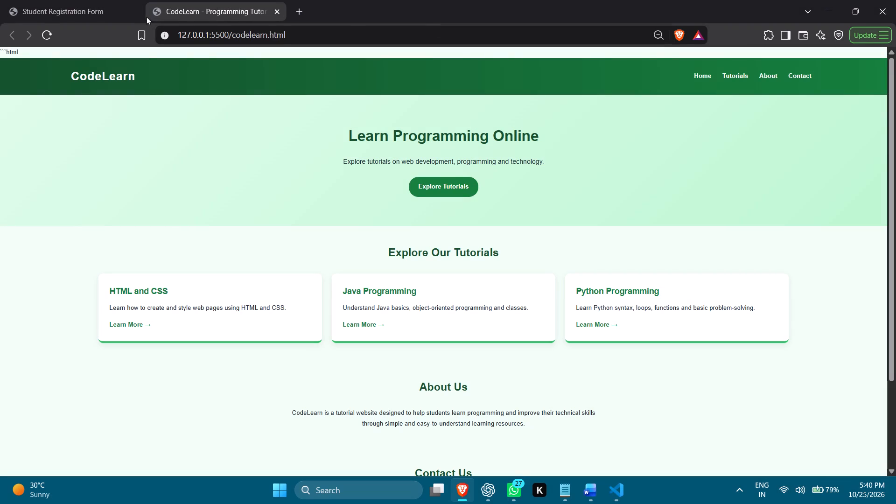
click(133, 12)
key(shift+super+s)
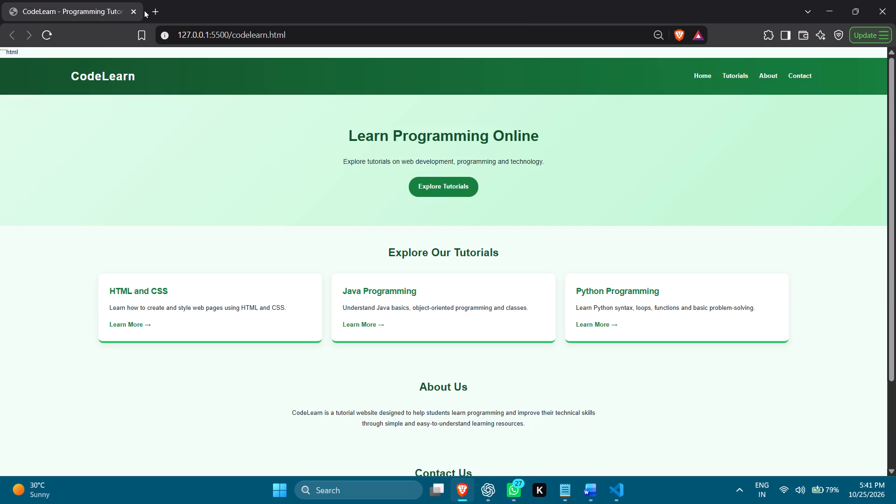
drag(0, 0, 131, 55)
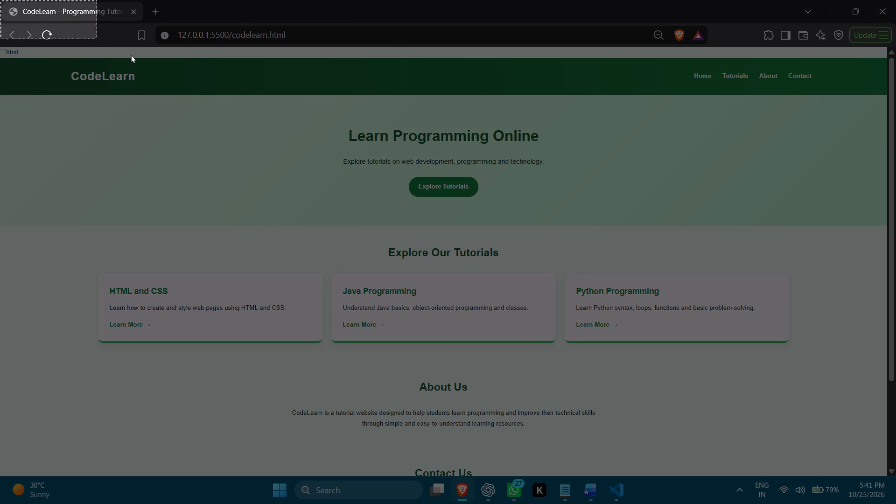
drag(131, 55, 895, 503)
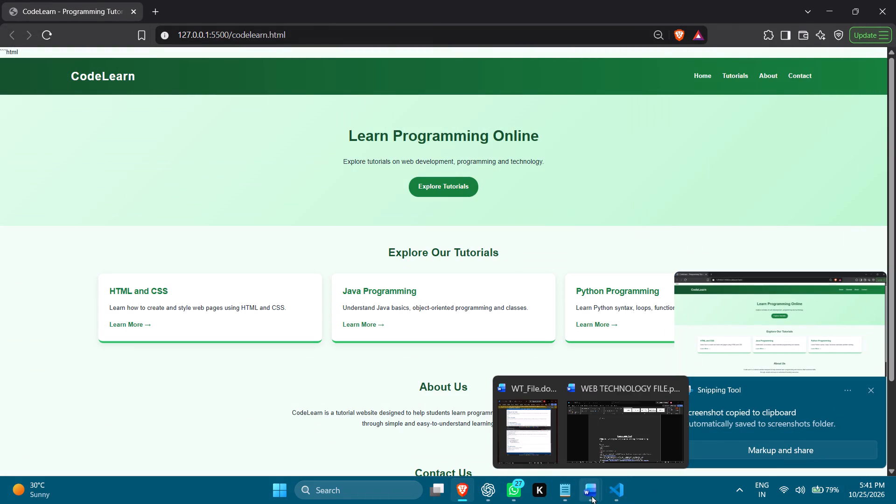
Return to the WEB TECHNOLOGY FILE document in Word and add three line breaks below Experiment No.3's Output: label.
click(594, 448)
click(299, 142)
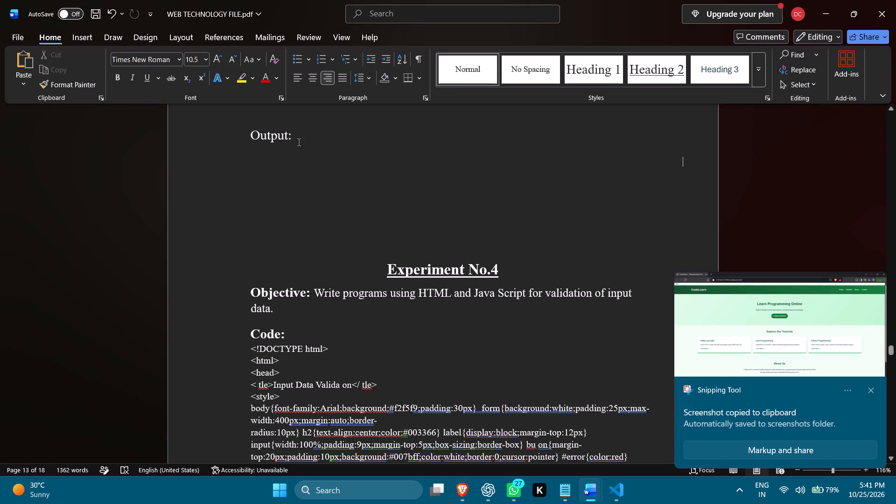
key(Return)
key(Return)
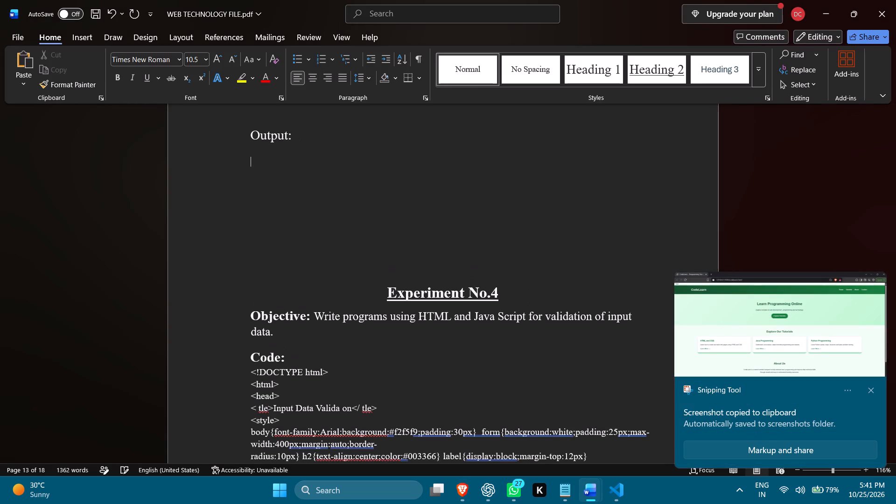
key(Return)
Insert the picture Screenshot 2026-10-25 174106.png from the Screenshots folder below Experiment No.3's Output: label.
click(91, 41)
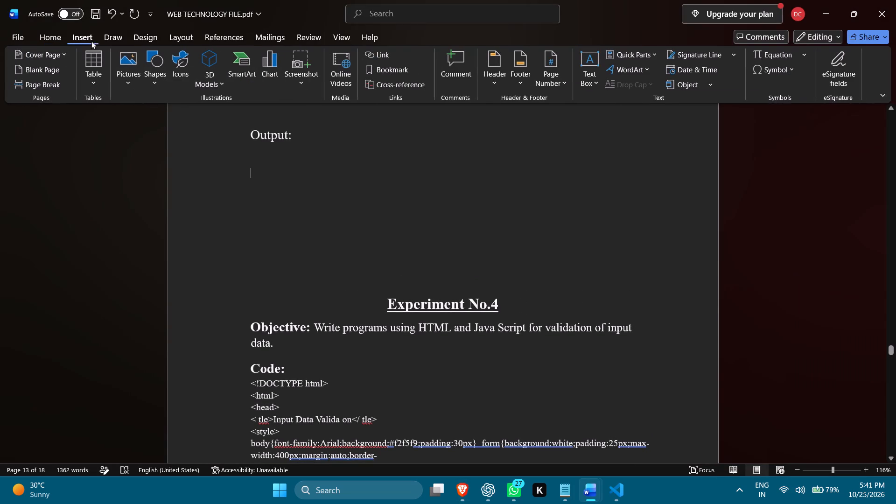
click(131, 76)
click(133, 119)
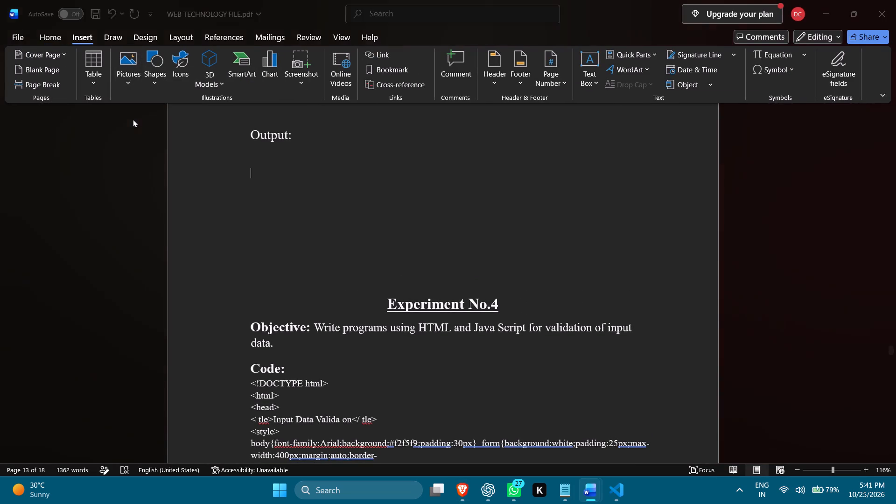
drag(440, 82, 441, 206)
scroll(232, 159, down, 6)
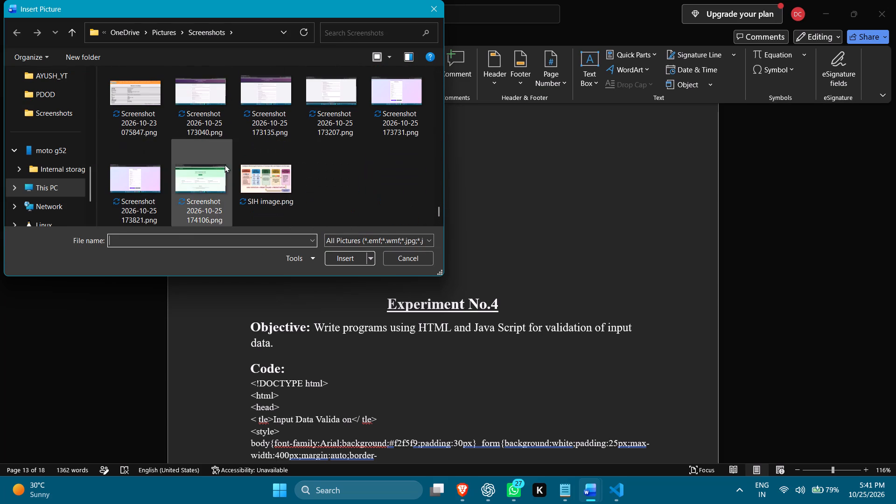
click(197, 178)
click(344, 259)
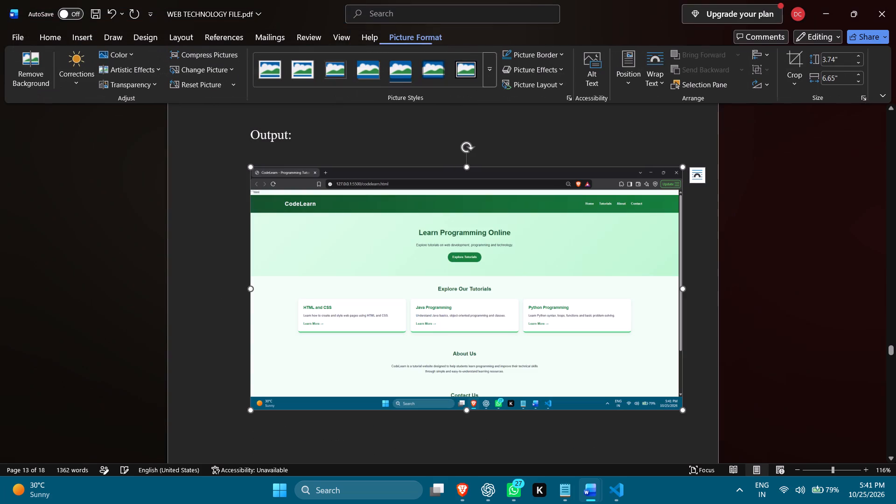
Review the picture below Experiment No.3's Output: label and the page transition to Experiment No.4.
scroll(386, 225, down, 11)
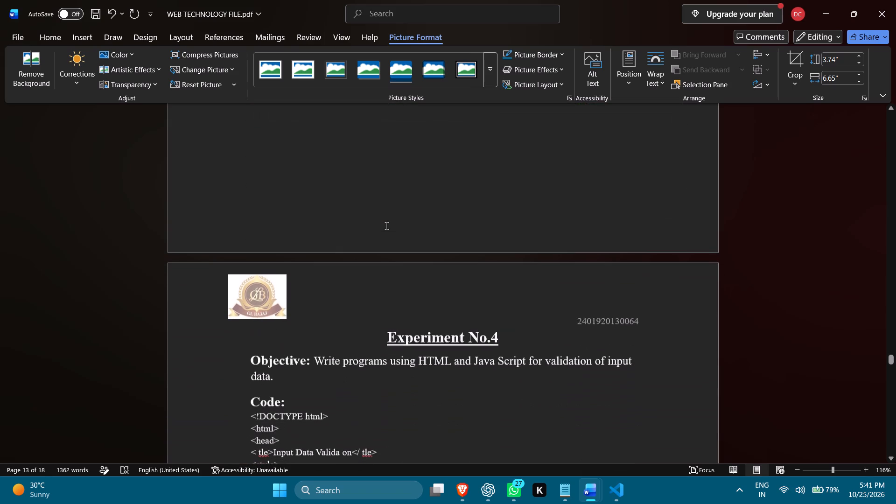
scroll(386, 225, up, 4)
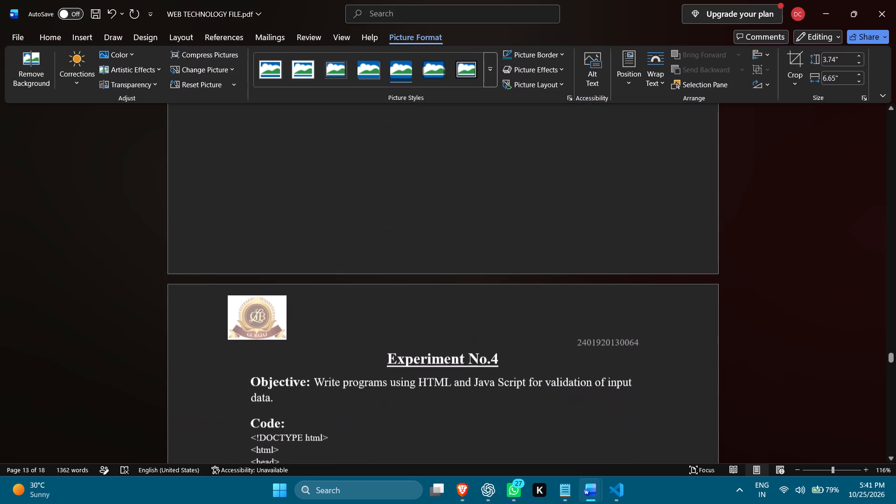
scroll(386, 225, up, 7)
drag(369, 235, 358, 240)
click(754, 345)
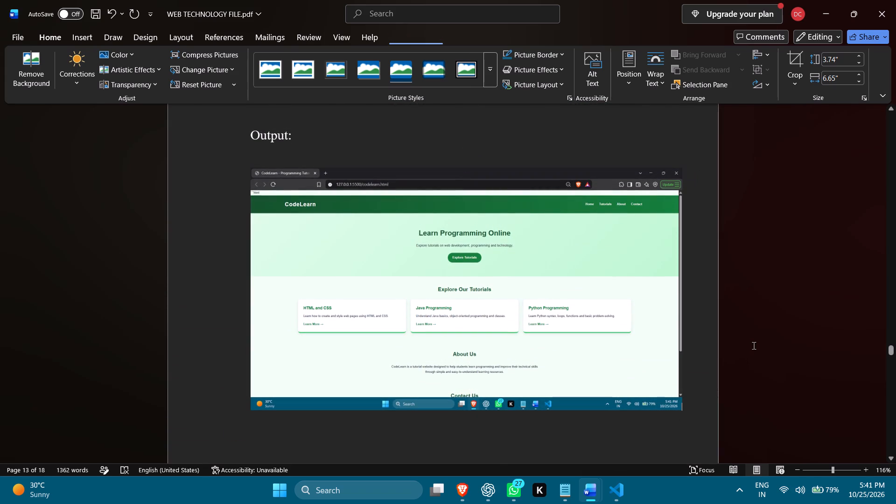
Switch to Visual Studio Code, open student.html and restart the live server.
click(497, 326)
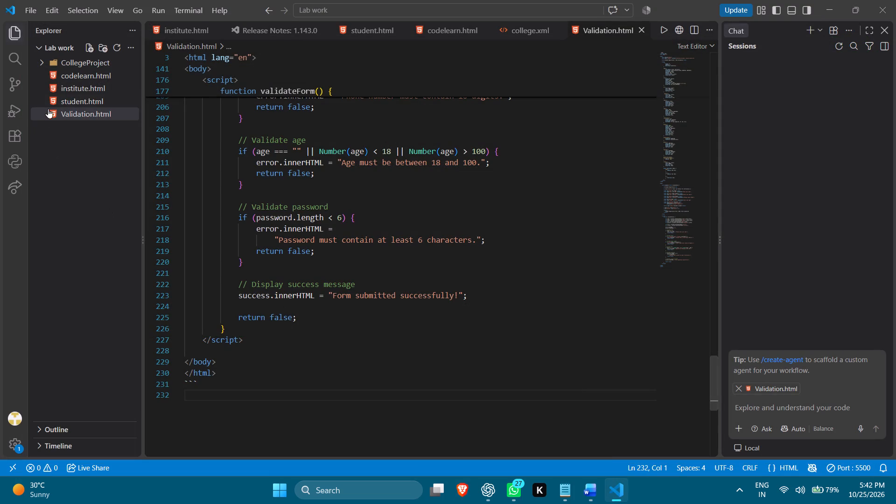
click(75, 103)
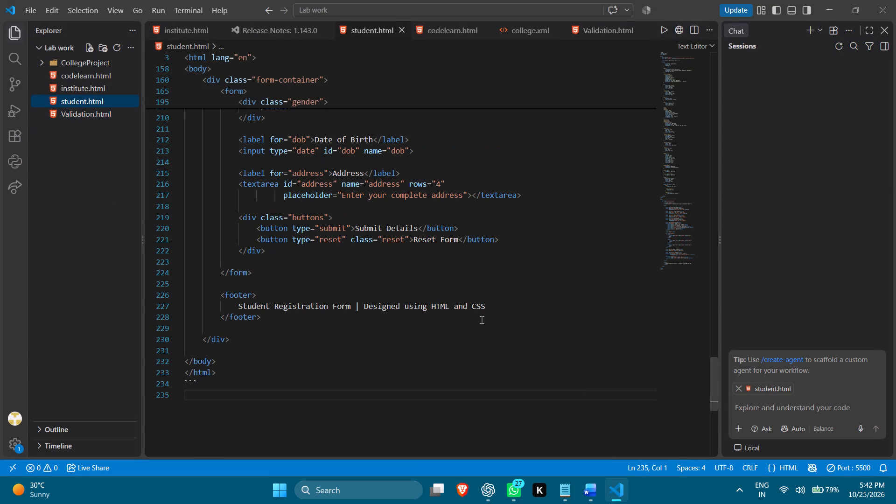
click(840, 470)
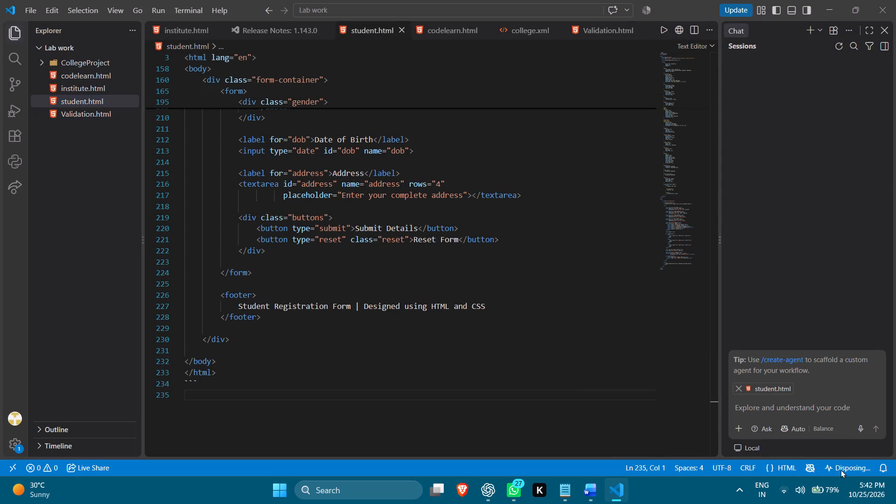
click(840, 469)
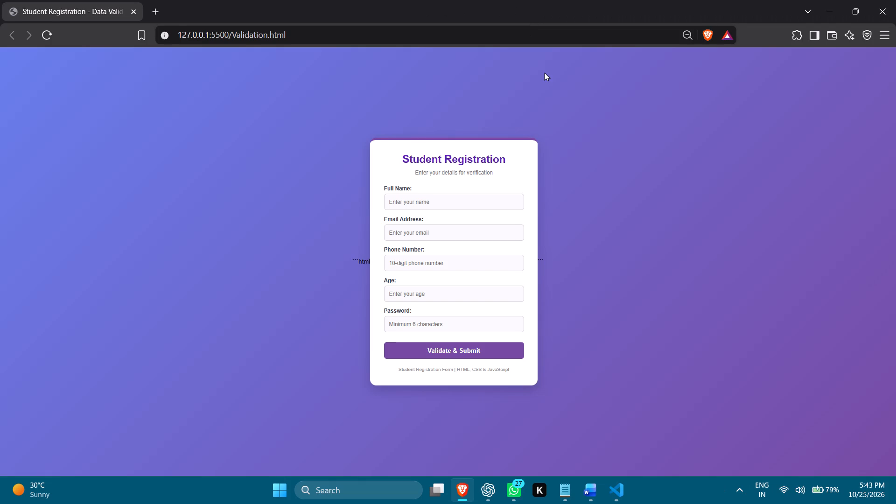
Enlarge the Validation.html page to 110% in the browser and capture a full-screen screenshot of the Student Registration form.
key(ctrl+equal)
key(ctrl+equal)
key(ctrl+equal)
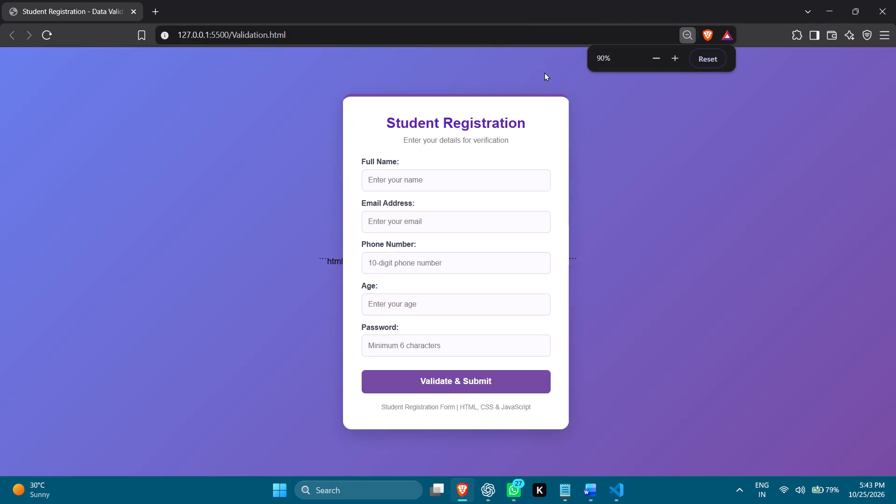
key(ctrl+equal)
key(ctrl+equal)
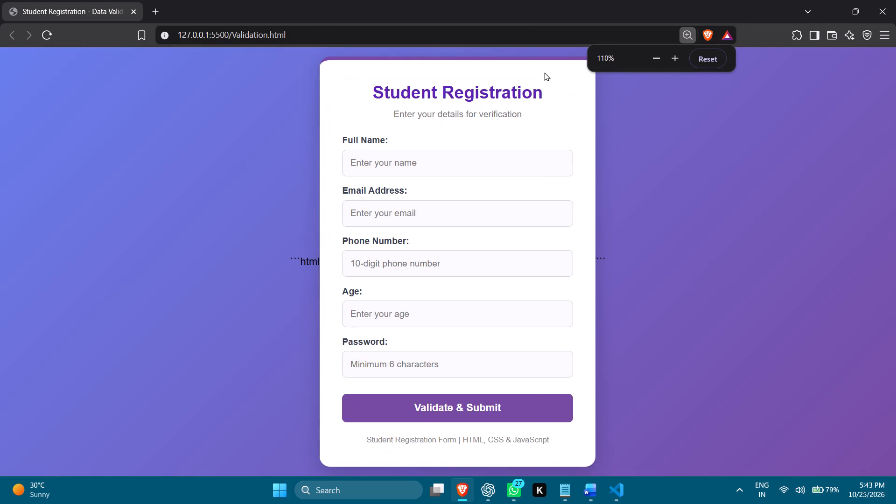
key(shift+super+s)
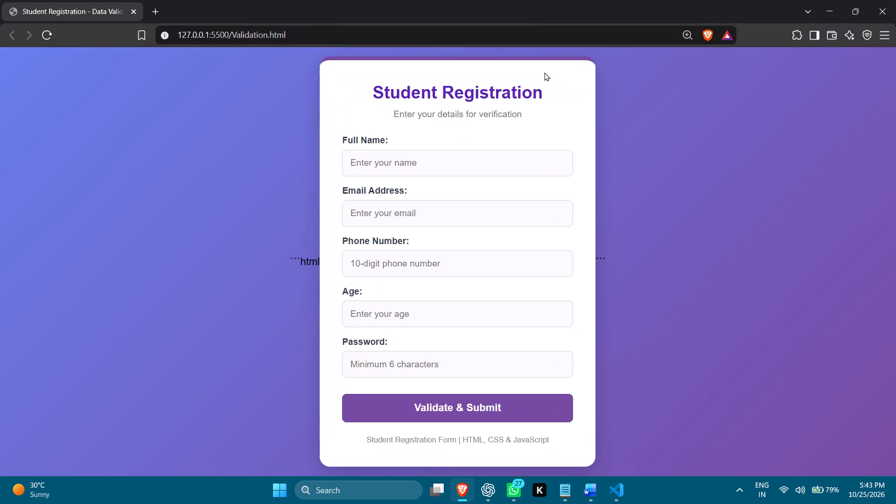
drag(0, 0, 387, 119)
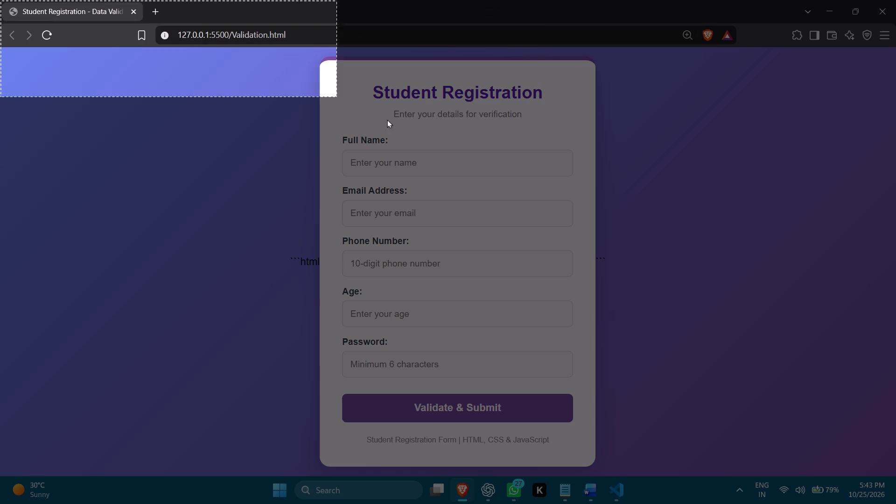
drag(387, 119, 895, 503)
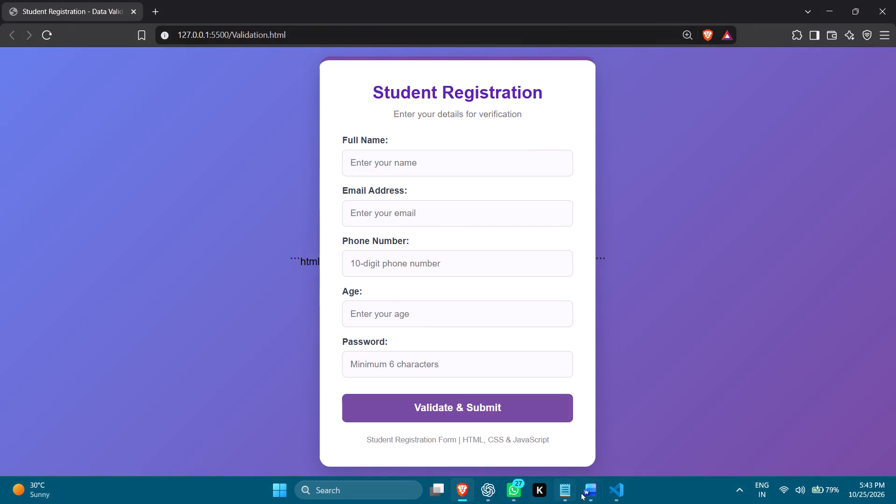
Return to the Word document, add three line breaks below Experiment No.4's Output: label and paste the screenshot there.
click(571, 448)
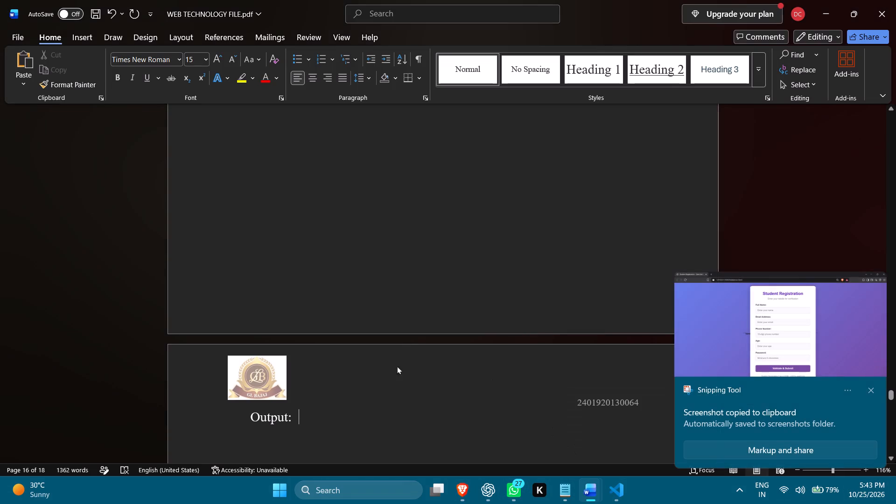
click(327, 420)
scroll(325, 420, down, 1)
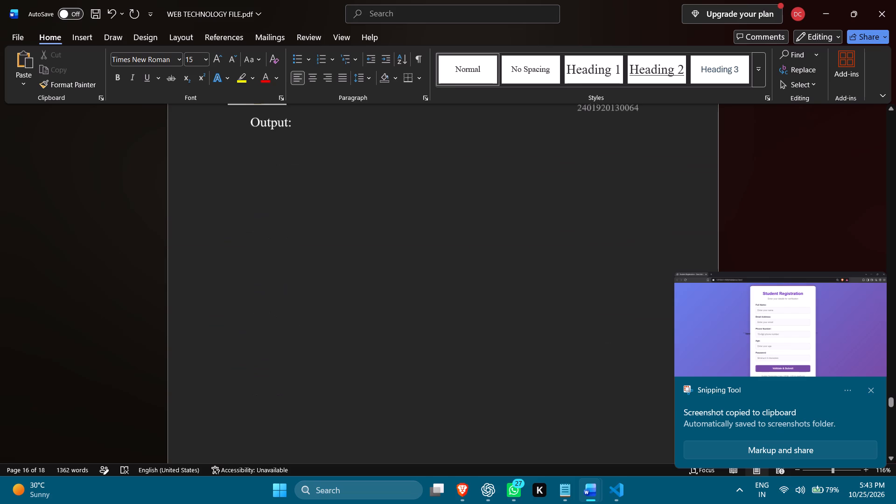
scroll(325, 420, down, 1)
key(Return)
key(Return)
key(Return)
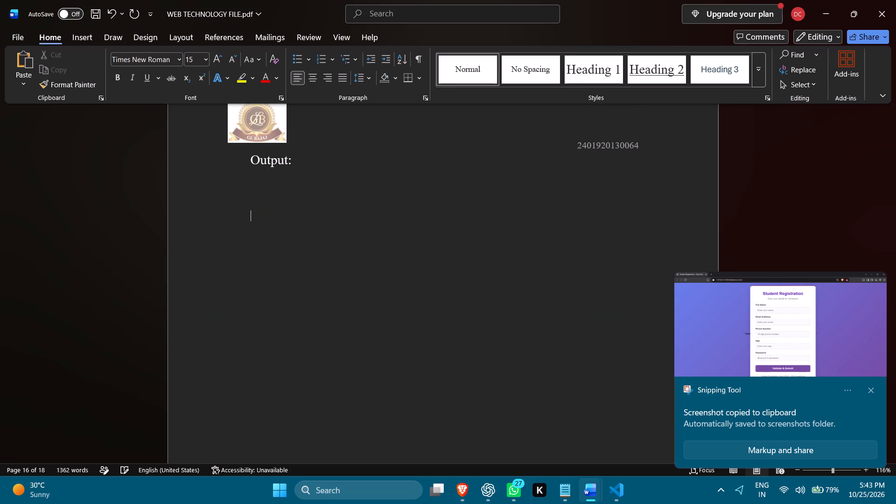
key(ctrl+v)
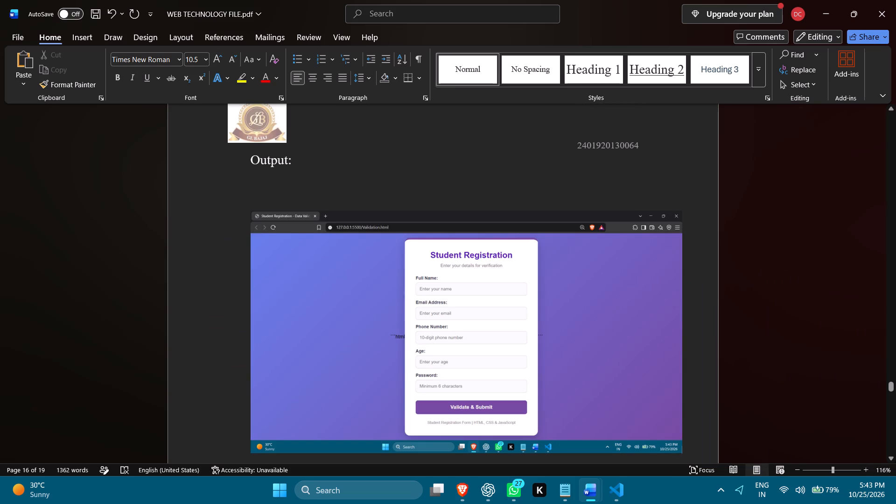
Widen the pasted Student Registration picture slightly by its side edge and deselect it.
drag(396, 263, 370, 261)
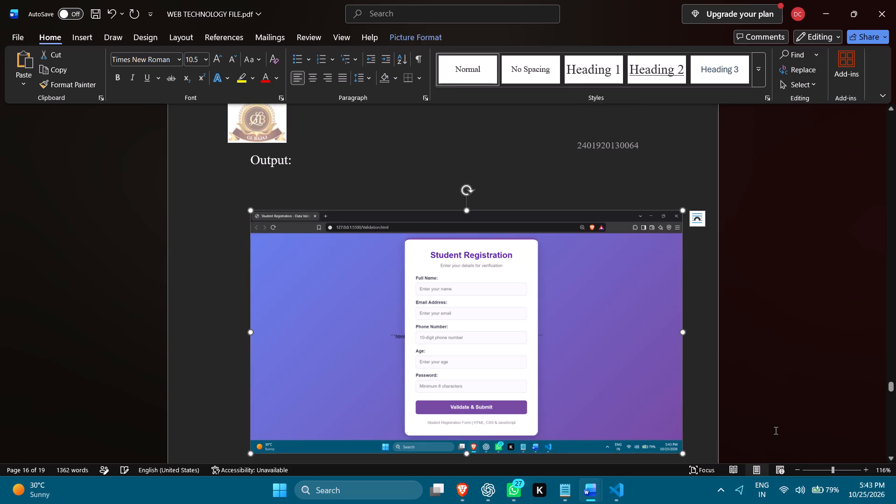
click(830, 389)
scroll(522, 372, down, 1)
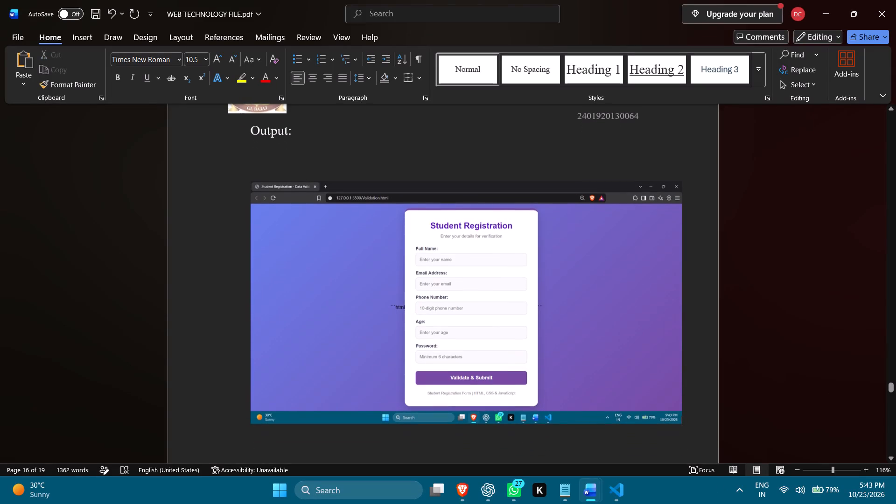
click(288, 299)
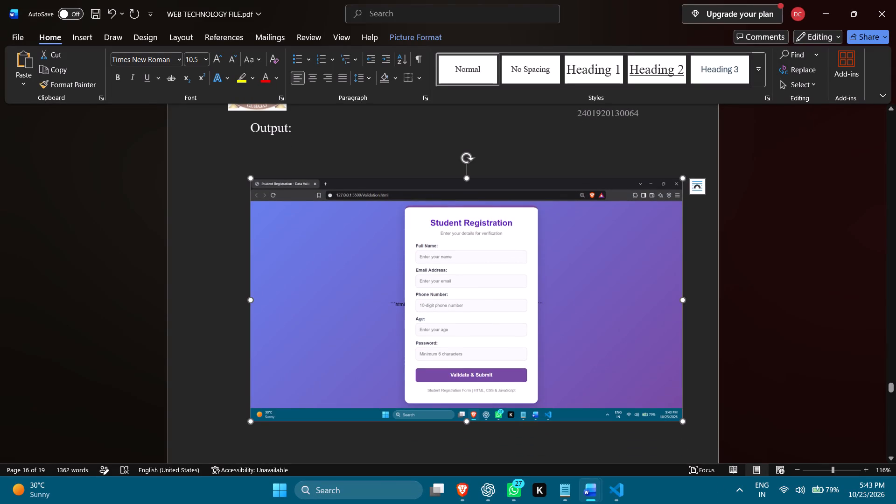
drag(252, 302, 250, 309)
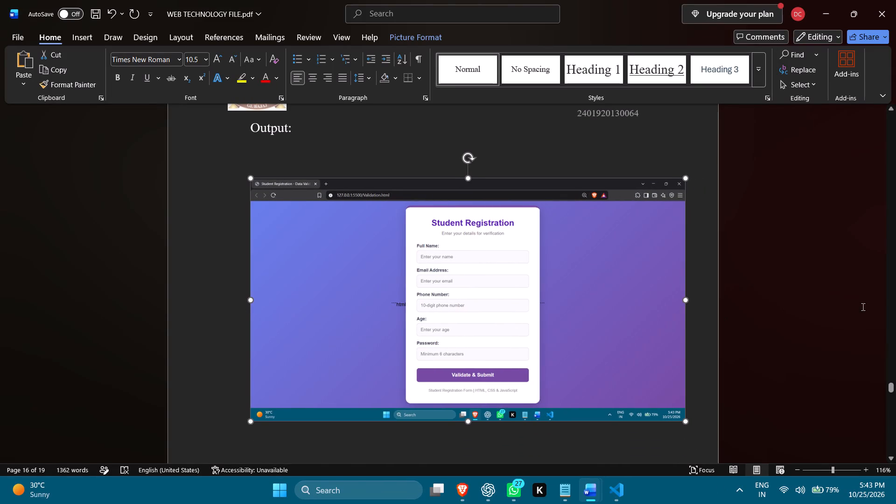
click(806, 315)
Delete the indent and the blank lines preceding the Experiment No.5 heading.
scroll(806, 321, down, 17)
scroll(808, 325, down, 6)
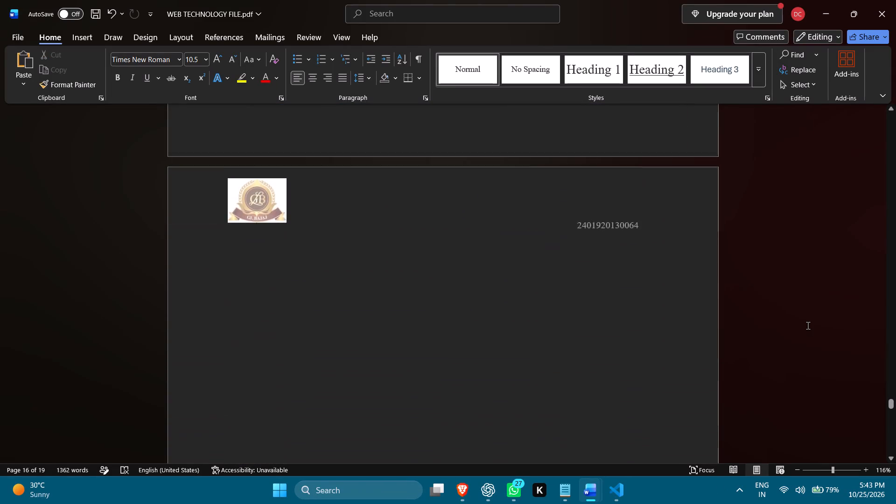
scroll(808, 325, down, 6)
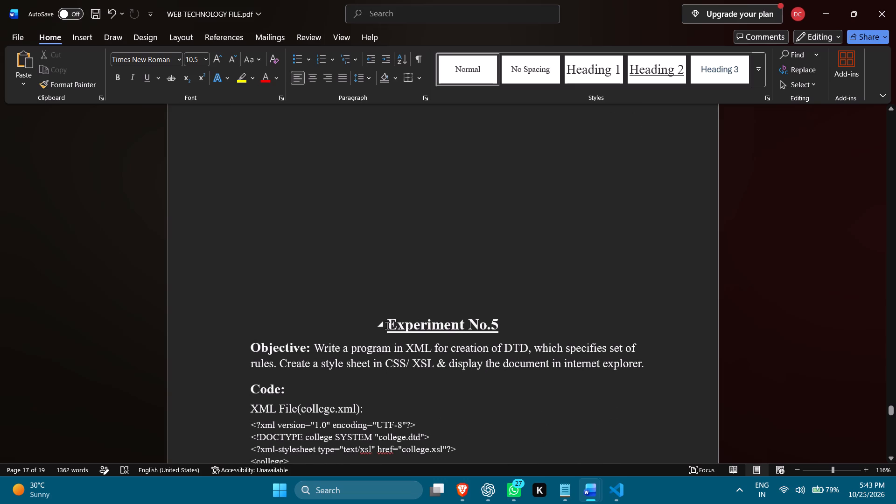
click(387, 325)
key(BackSpace)
key(BackSpace)
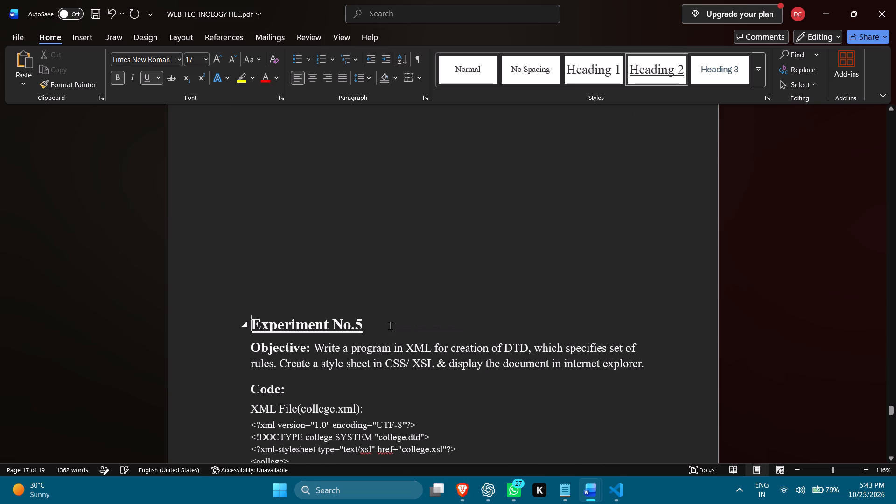
key(BackSpace)
key(BackSpace)
key(BackSpace)
key(BackSpace)
key(BackSpace)
key(BackSpace)
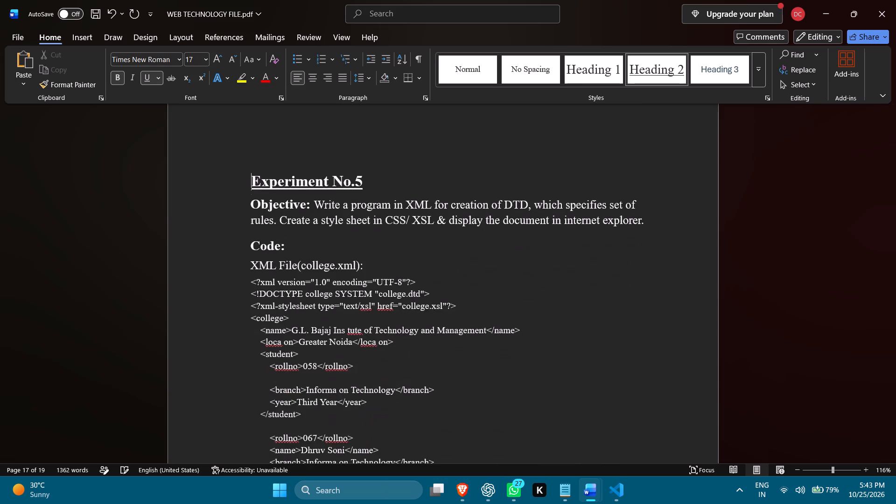
key(BackSpace)
key(BackSpace)
key(BackSpace)
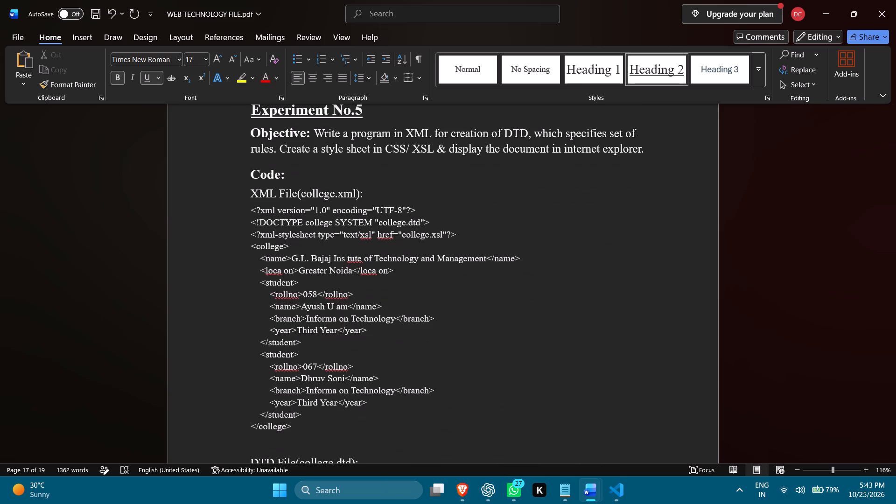
scroll(390, 325, up, 5)
key(BackSpace)
key(BackSpace)
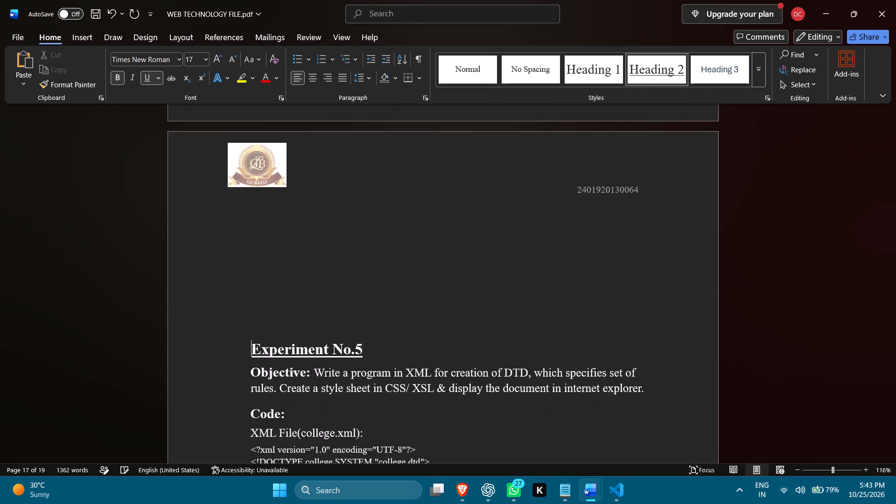
key(BackSpace)
Insert blank lines above the Experiment No.5 heading until it starts at the top of a new page.
key(Return)
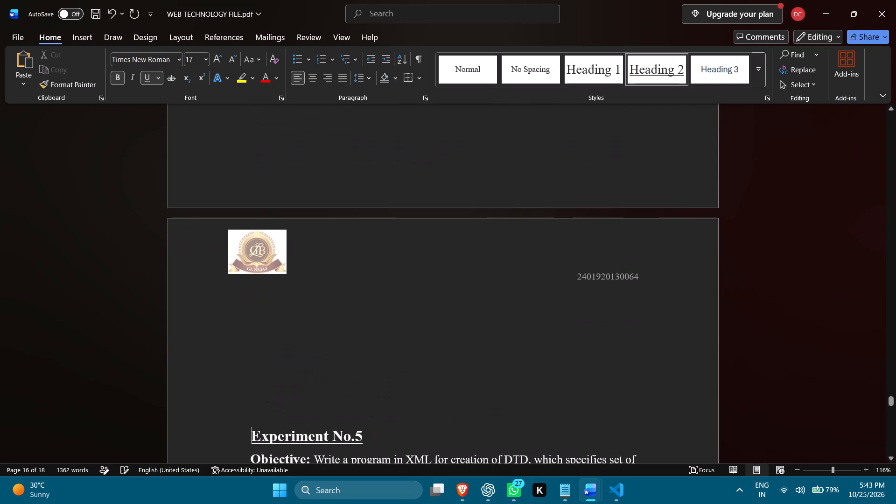
key(Return)
key(Return)
key(Return)
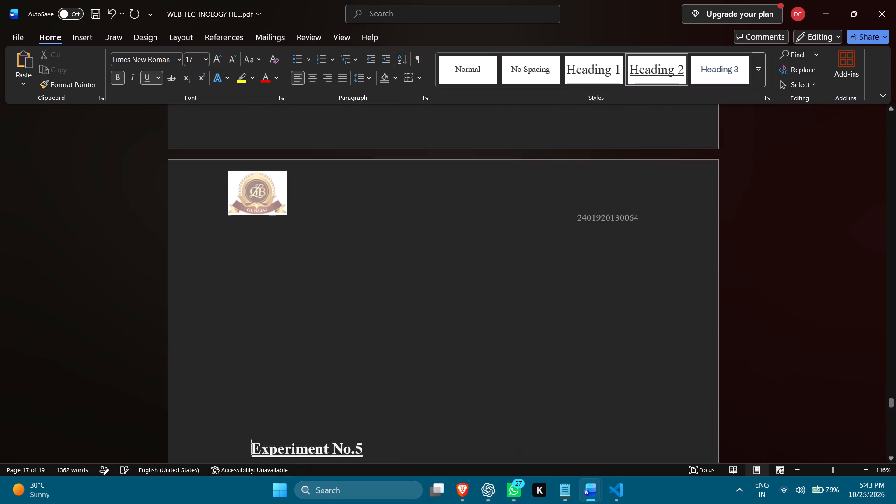
key(Return)
key(Return)
key(Return)
key(Return)
key(Return)
key(Return)
key(Return)
key(Return)
key(Return)
key(Return)
key(Return)
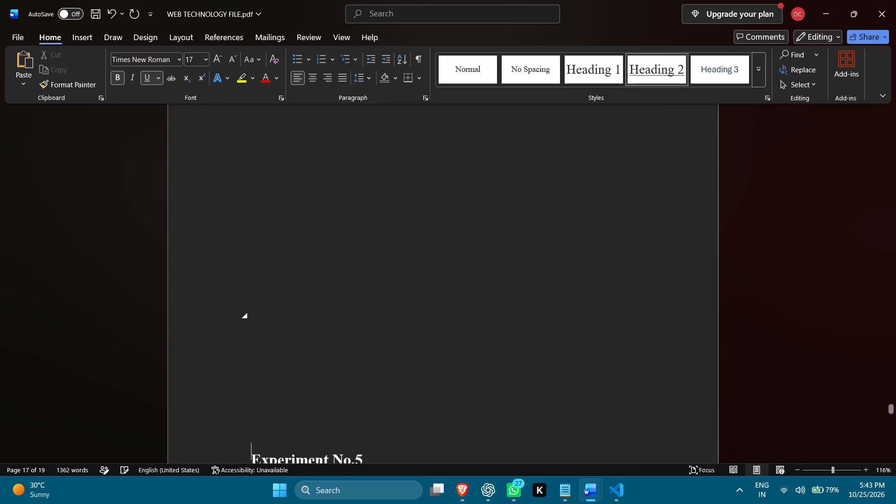
key(Return)
key(Return)
key(Return)
key(Return)
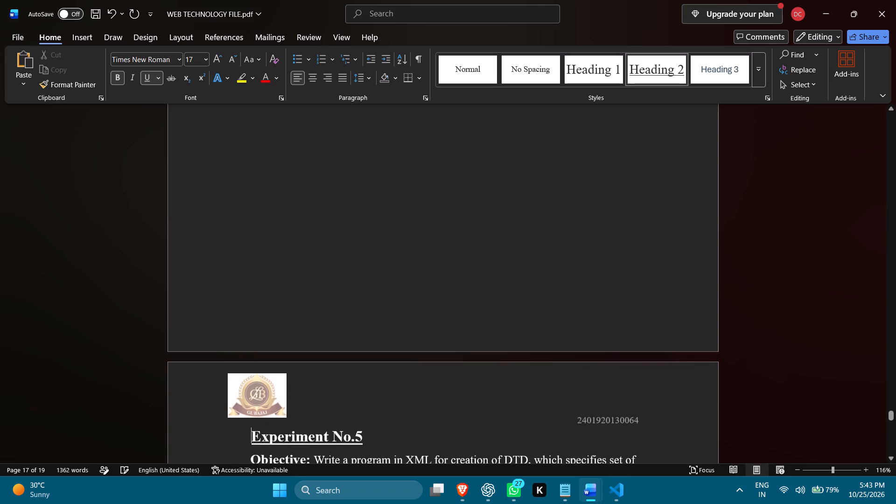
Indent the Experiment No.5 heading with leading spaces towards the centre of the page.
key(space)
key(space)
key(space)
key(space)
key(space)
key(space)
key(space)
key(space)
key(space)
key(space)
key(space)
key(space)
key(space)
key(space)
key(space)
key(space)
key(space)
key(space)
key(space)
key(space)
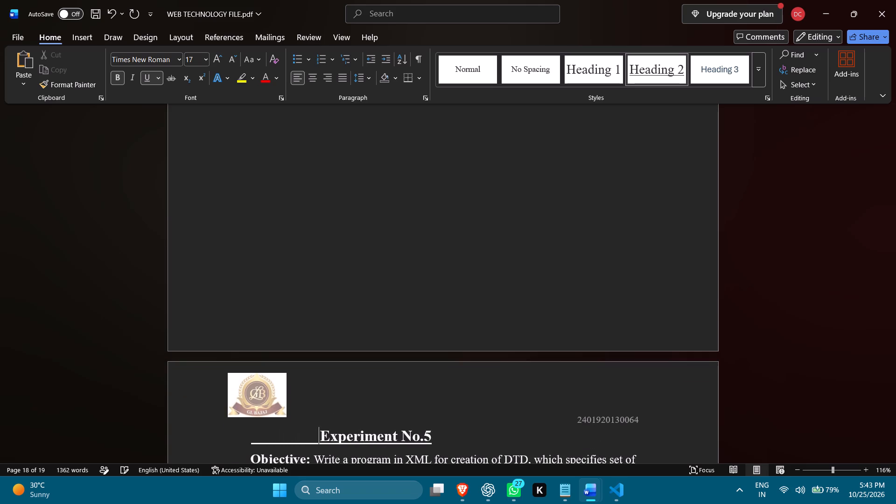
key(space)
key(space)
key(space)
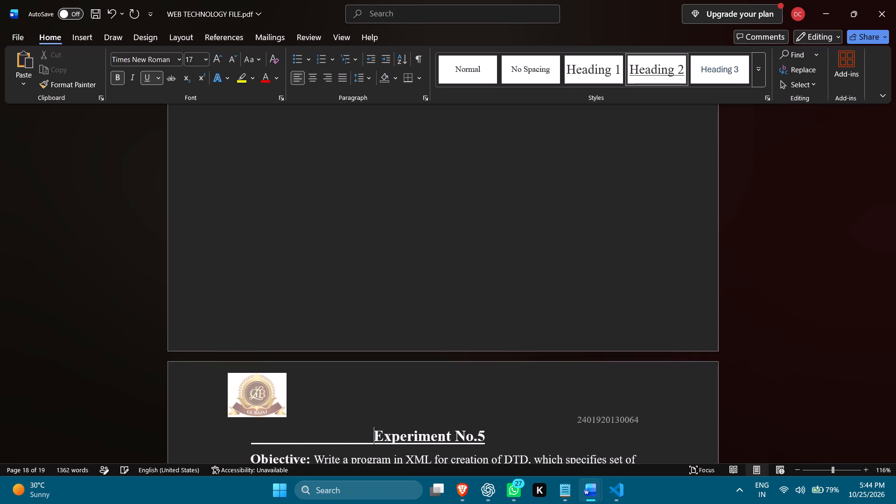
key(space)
Add a line break above the Experiment No.5 heading and shift the heading back towards the page centre with leading spaces.
scroll(390, 325, down, 3)
key(Return)
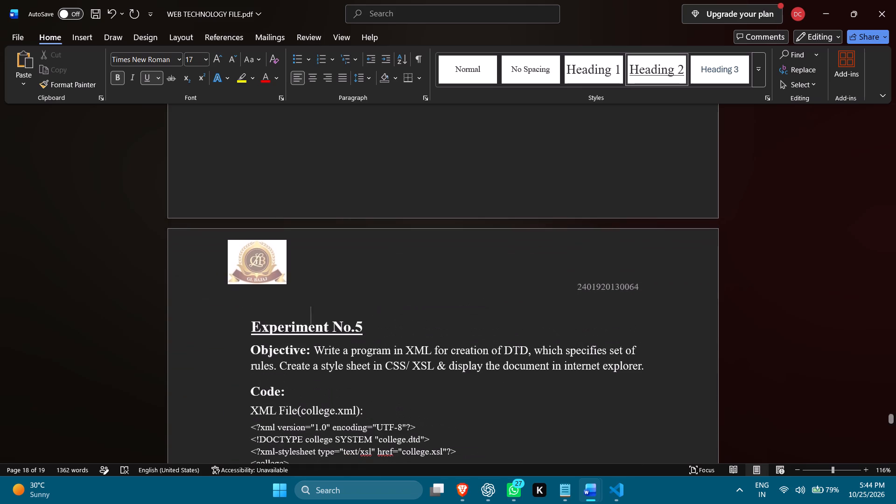
key(space)
key(space)
key(space)
key(space)
key(space)
key(space)
key(space)
key(space)
key(space)
key(space)
key(space)
key(space)
key(space)
key(space)
key(space)
key(space)
key(space)
key(space)
key(space)
key(space)
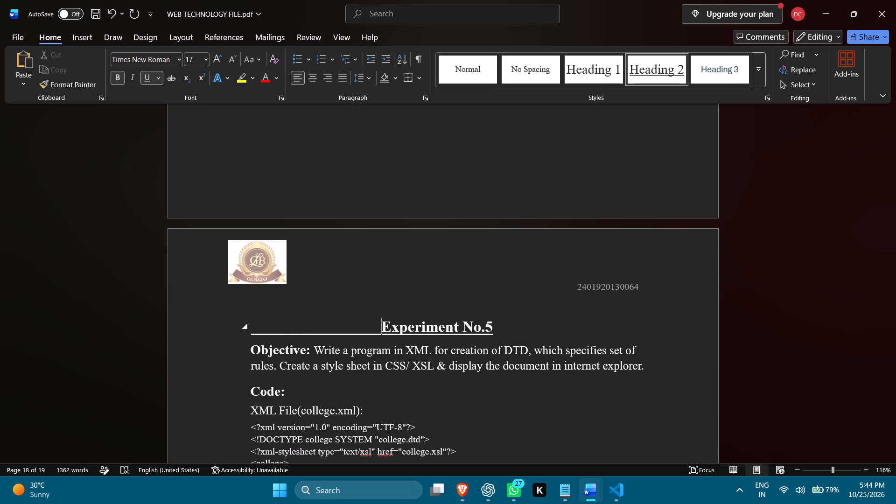
Remove the underline from the Experiment No.5 heading and add three leading spaces to move it nearer the page centre.
drag(529, 328, 254, 321)
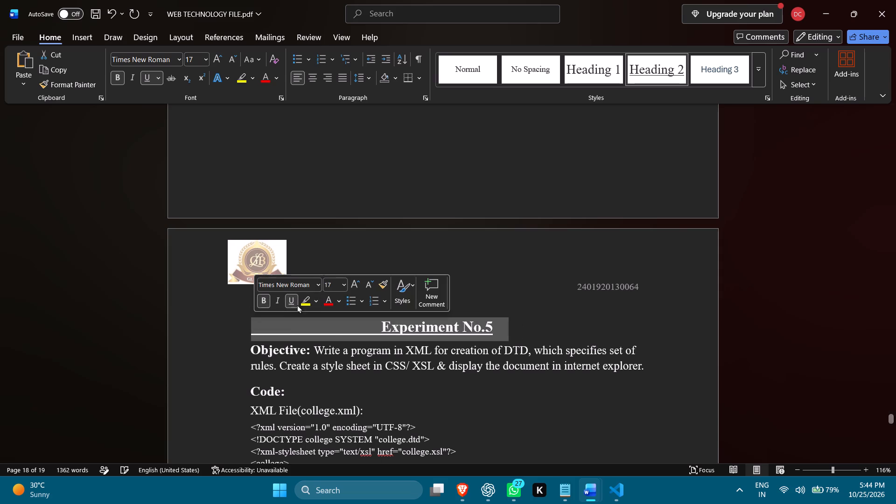
click(288, 299)
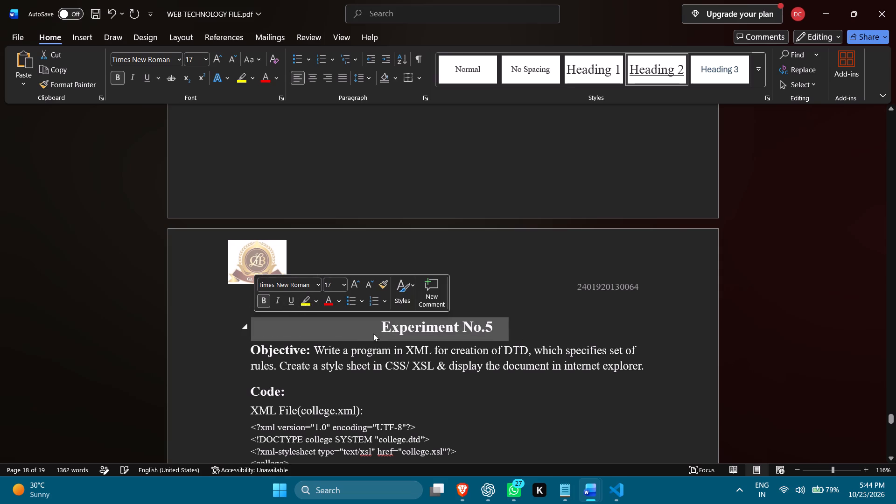
click(377, 330)
key(space)
key(space)
key(space)
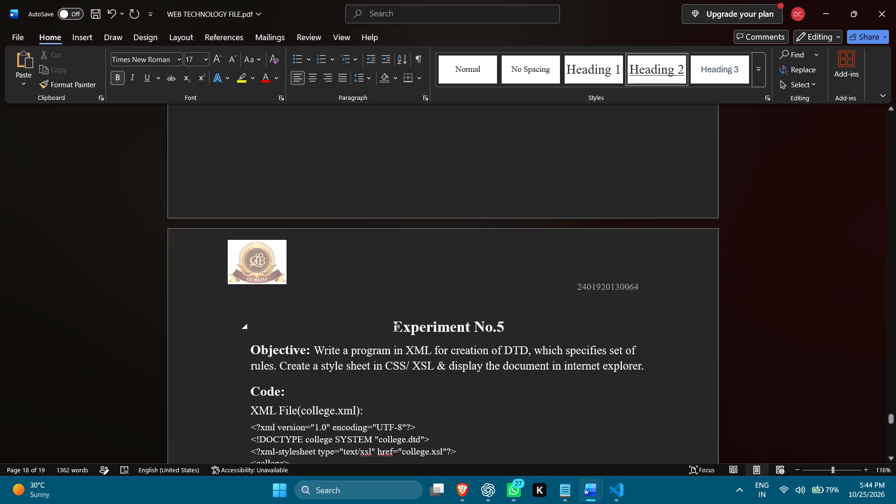
drag(525, 324, 362, 325)
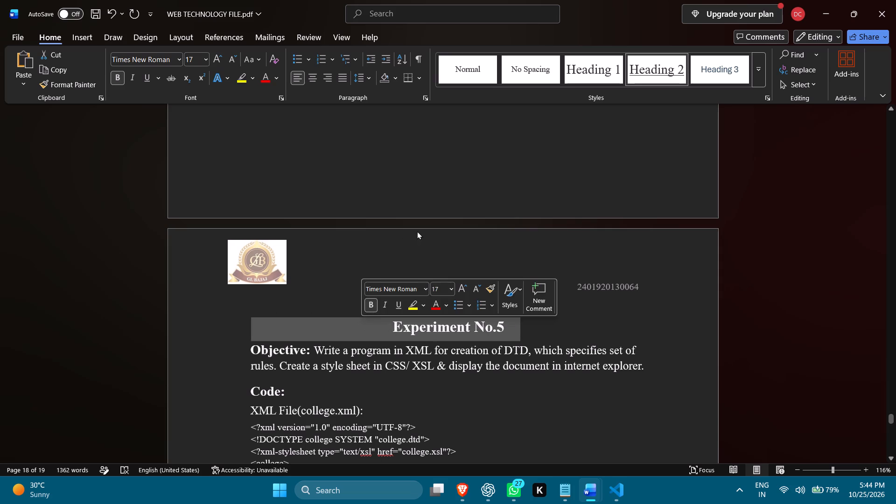
click(410, 246)
click(482, 424)
Add two line breaks after the Output: label at the end of Experiment No.5.
scroll(482, 420, down, 5)
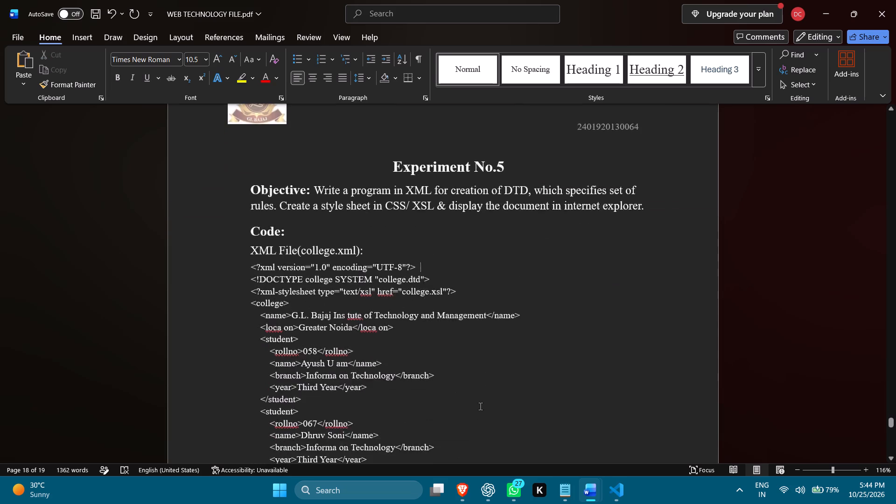
scroll(480, 406, down, 20)
scroll(484, 401, down, 16)
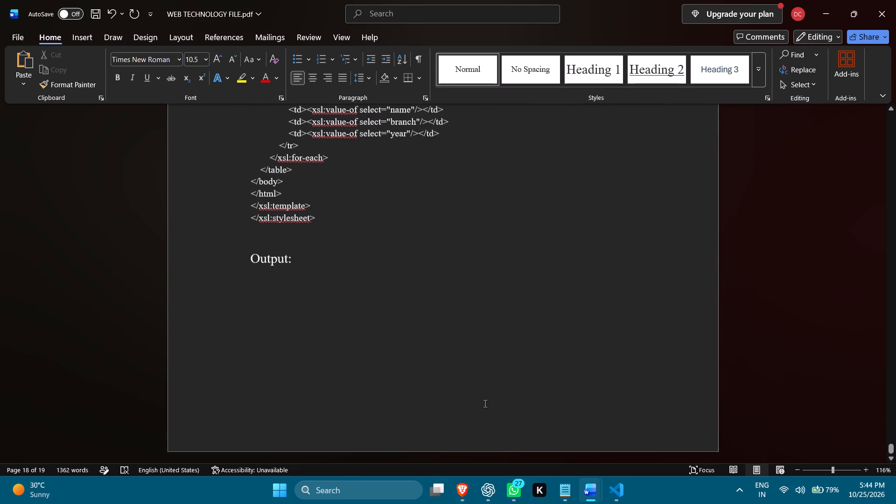
scroll(485, 403, down, 7)
click(324, 259)
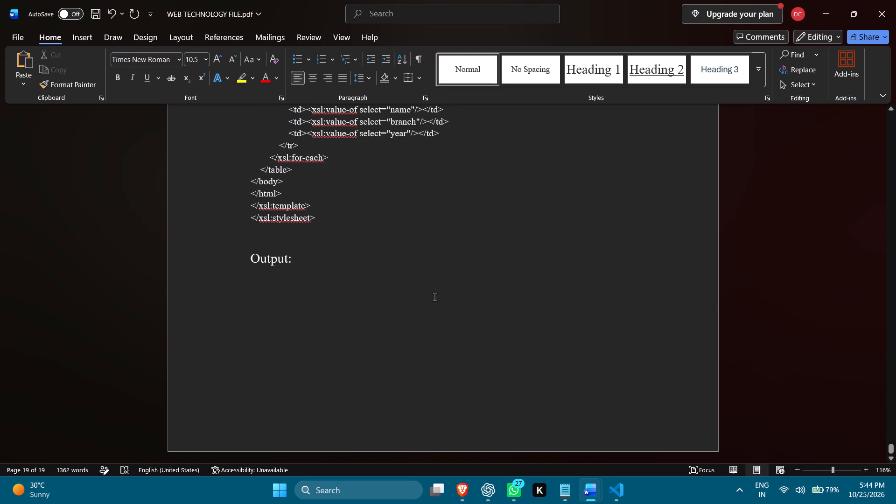
key(Return)
key(Return)
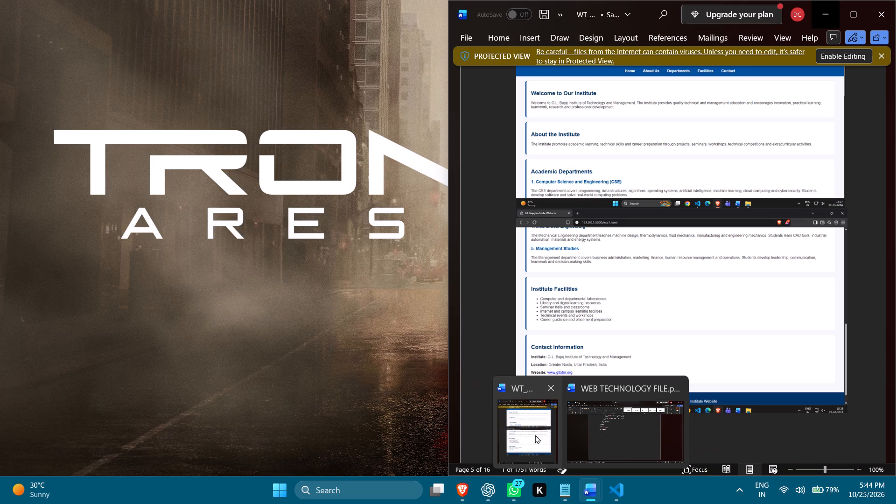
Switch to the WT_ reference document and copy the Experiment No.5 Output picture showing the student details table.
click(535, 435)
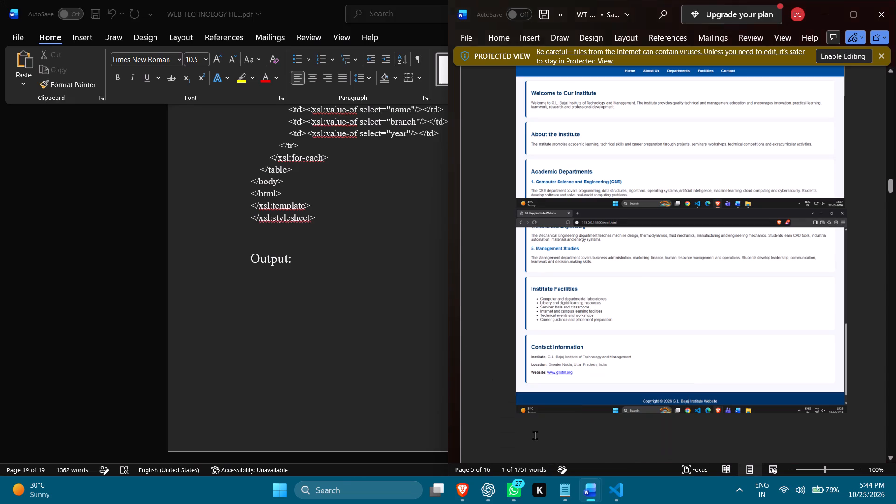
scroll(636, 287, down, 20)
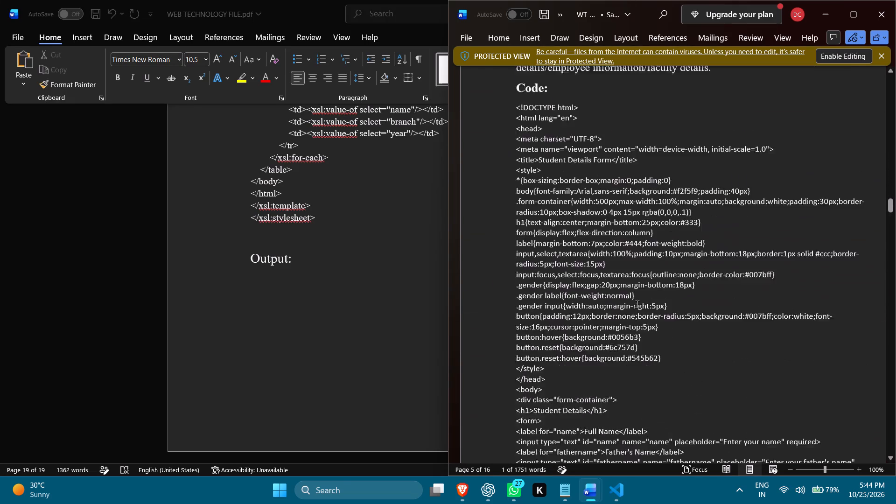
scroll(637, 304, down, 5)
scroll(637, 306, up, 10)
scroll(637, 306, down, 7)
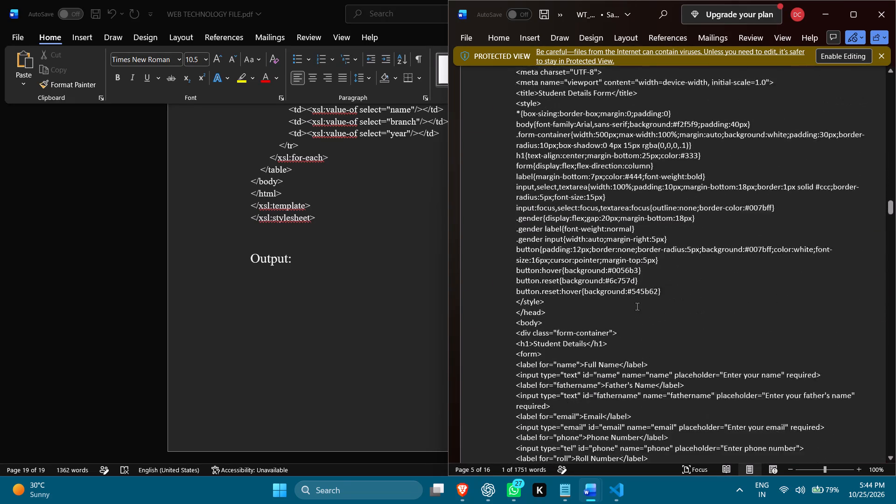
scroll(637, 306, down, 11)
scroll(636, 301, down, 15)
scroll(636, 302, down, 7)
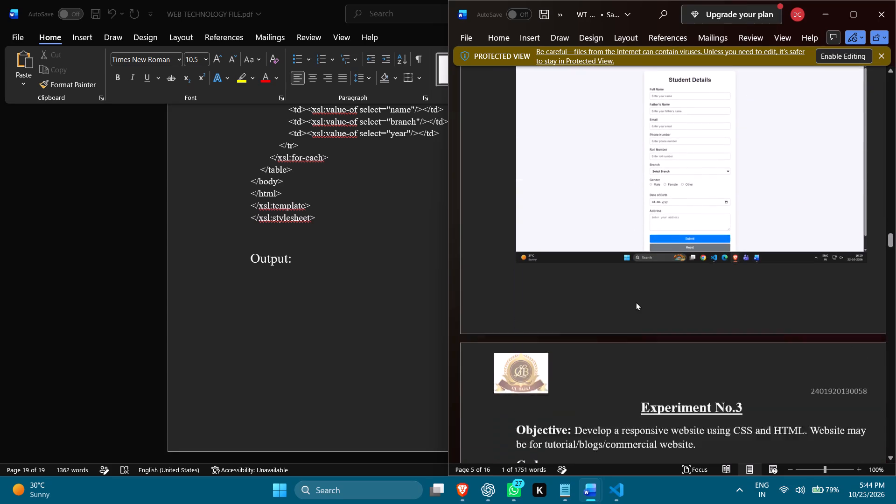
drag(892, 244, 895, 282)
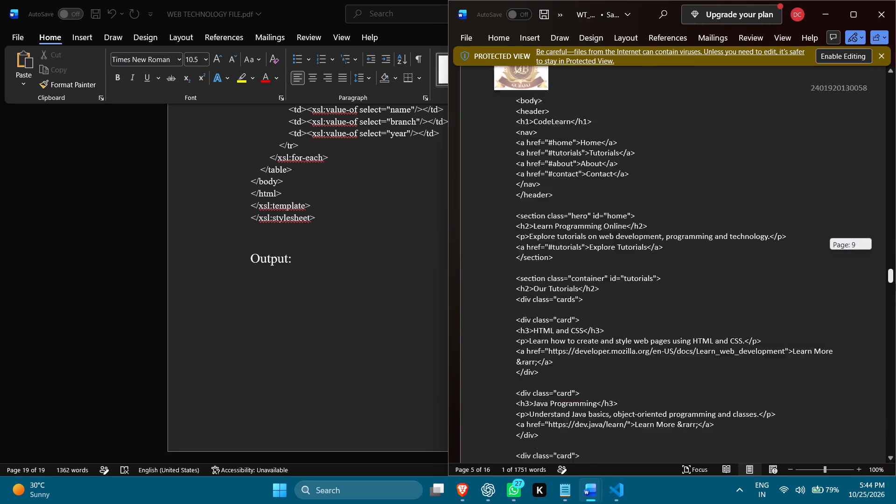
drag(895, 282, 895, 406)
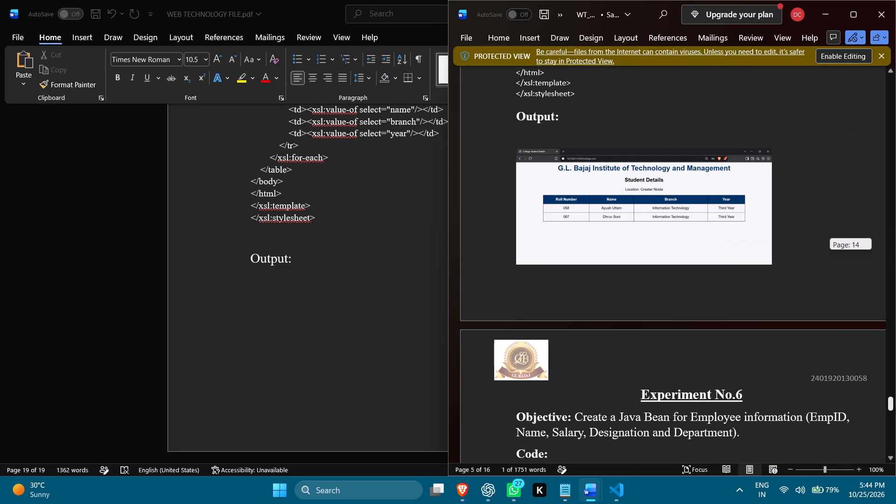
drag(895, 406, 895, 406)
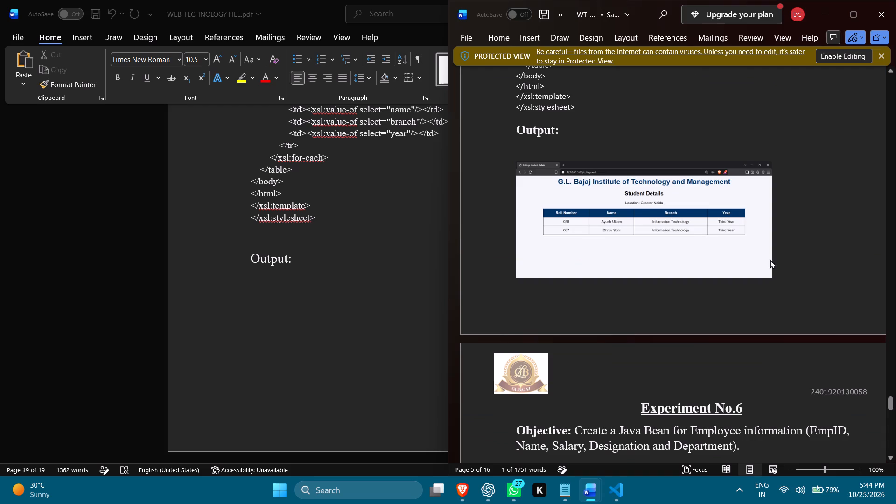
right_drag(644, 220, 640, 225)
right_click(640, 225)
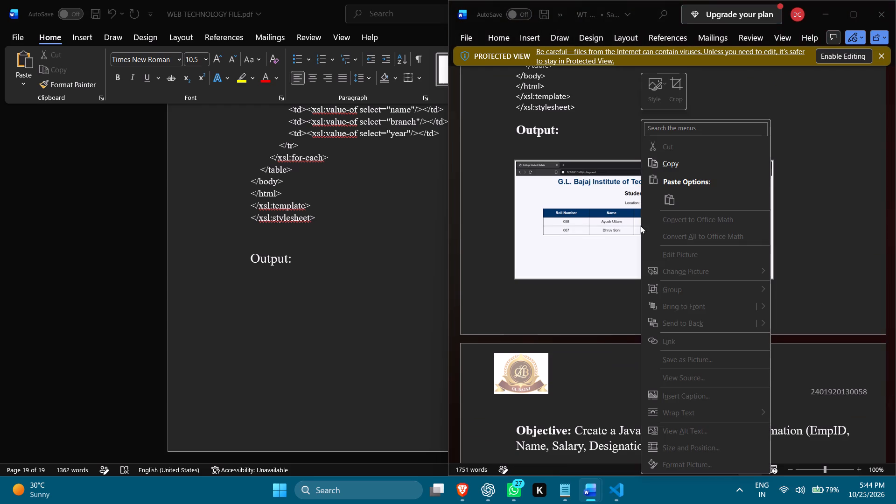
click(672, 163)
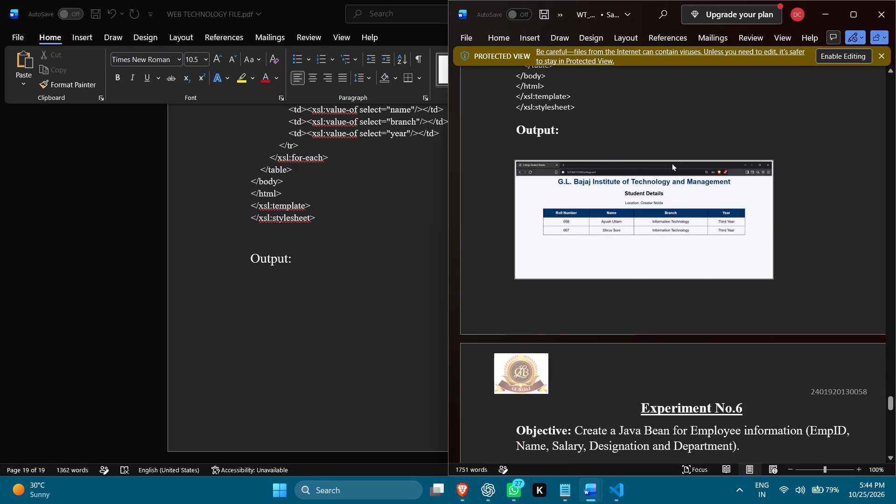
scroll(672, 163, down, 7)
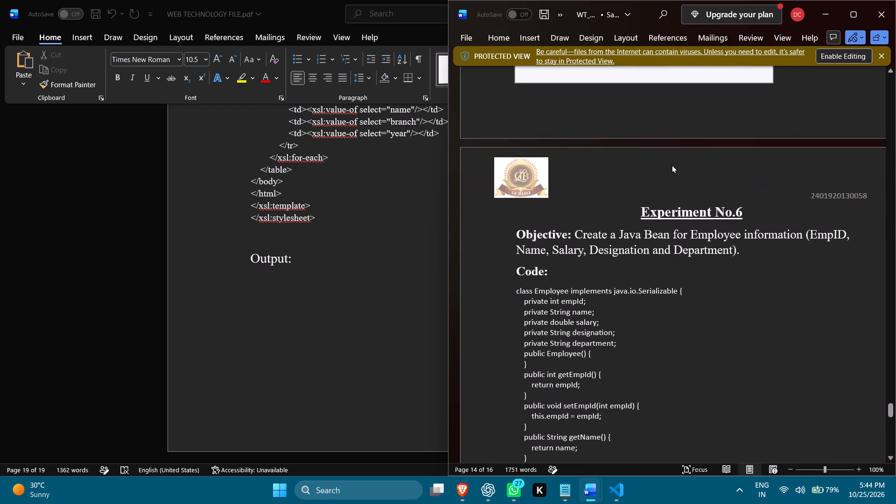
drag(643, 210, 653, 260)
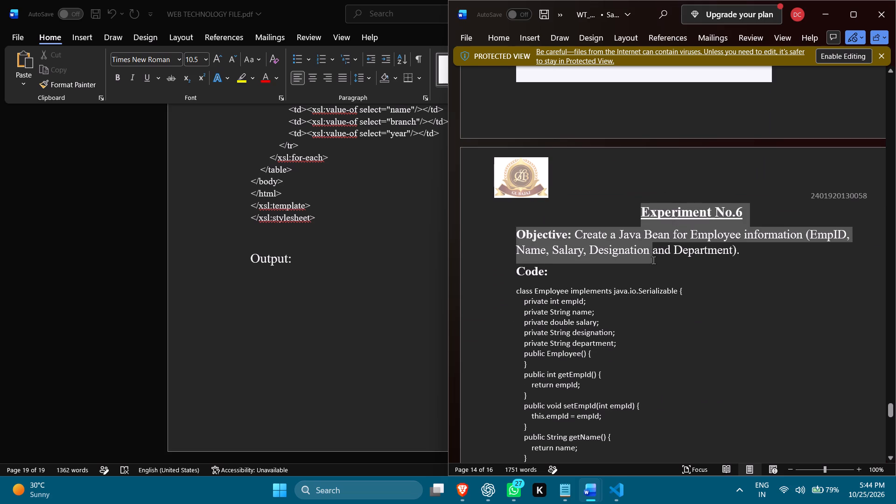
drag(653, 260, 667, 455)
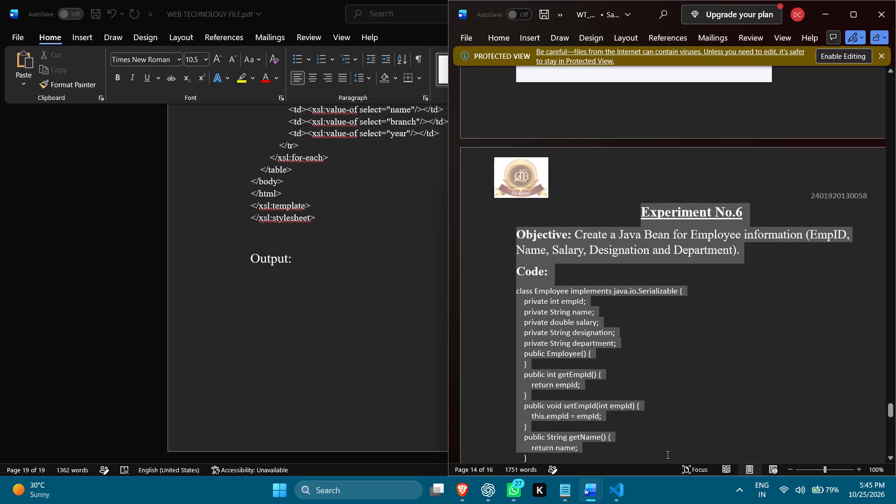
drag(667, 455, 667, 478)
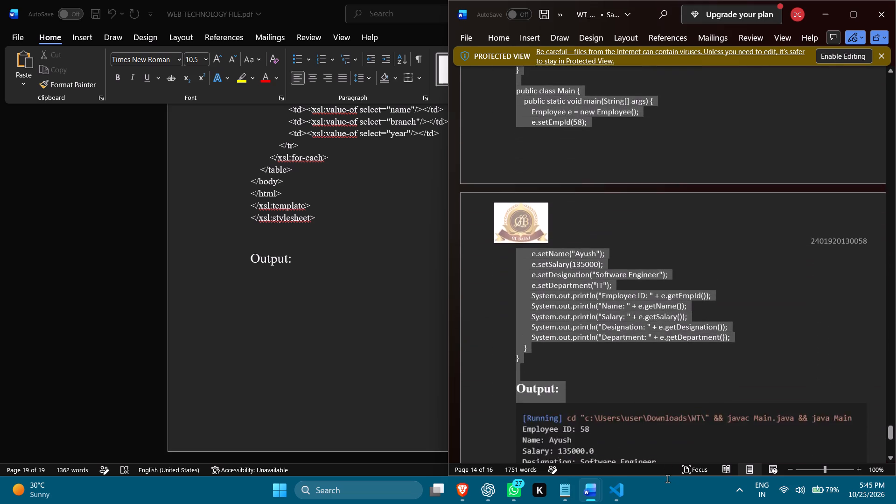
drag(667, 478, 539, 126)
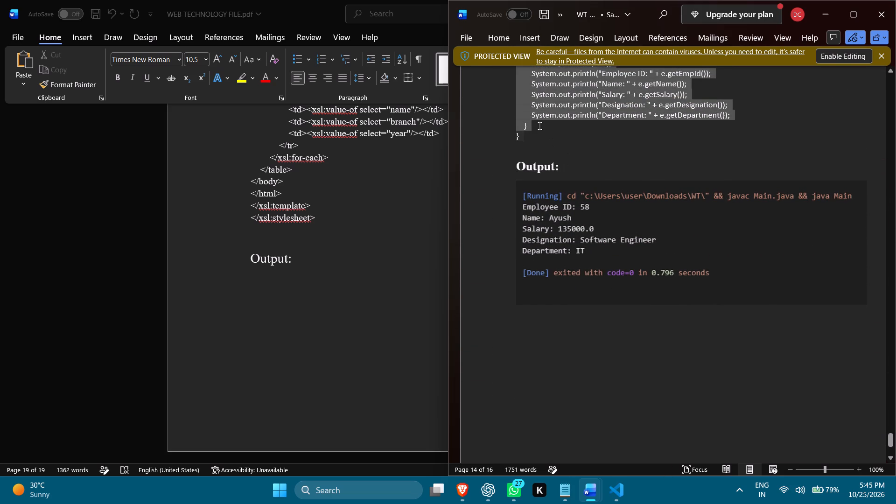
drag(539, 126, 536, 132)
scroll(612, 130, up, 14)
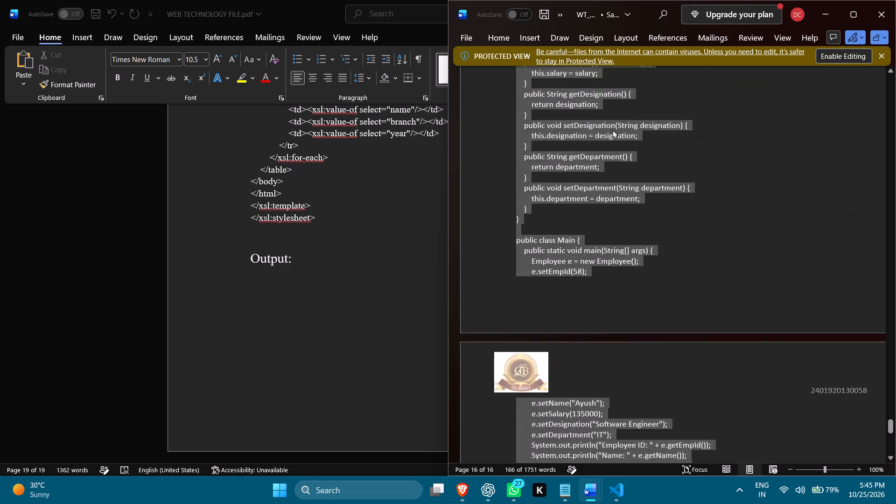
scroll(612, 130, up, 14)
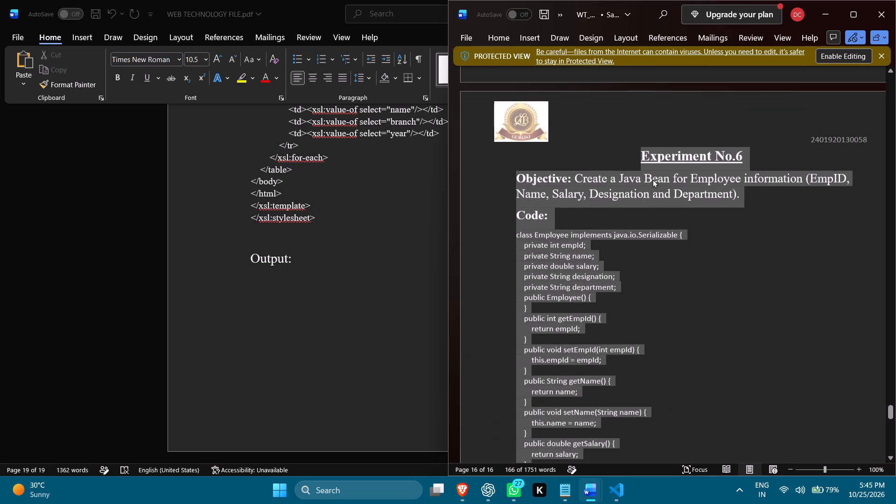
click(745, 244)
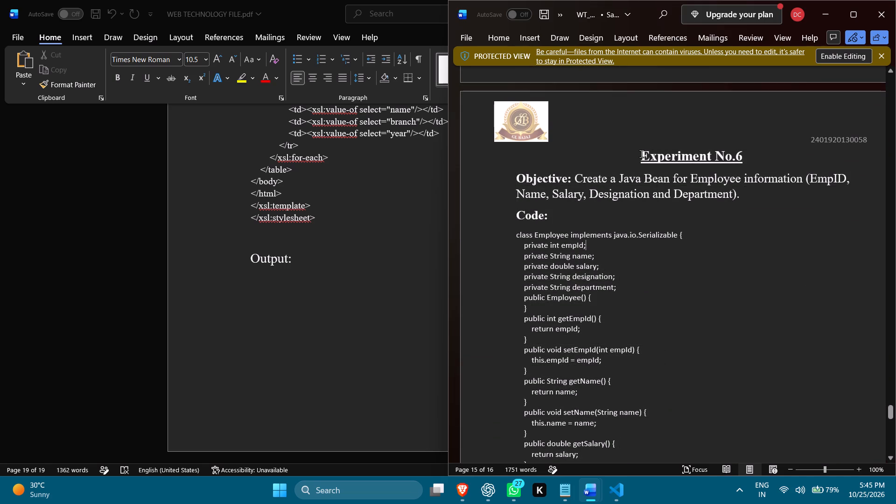
In the WT_ reference document, copy Experiment No.6 from its heading through the end of the Java code, stopping before Output.
drag(641, 154, 648, 329)
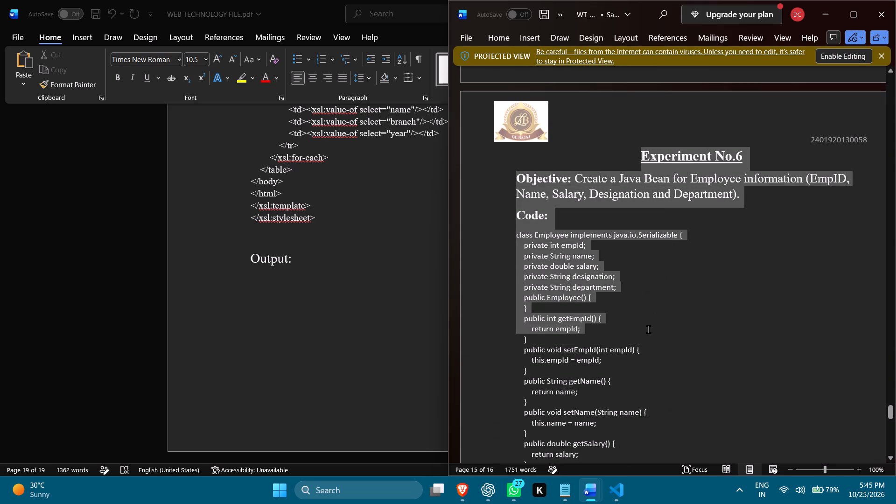
drag(648, 329, 633, 482)
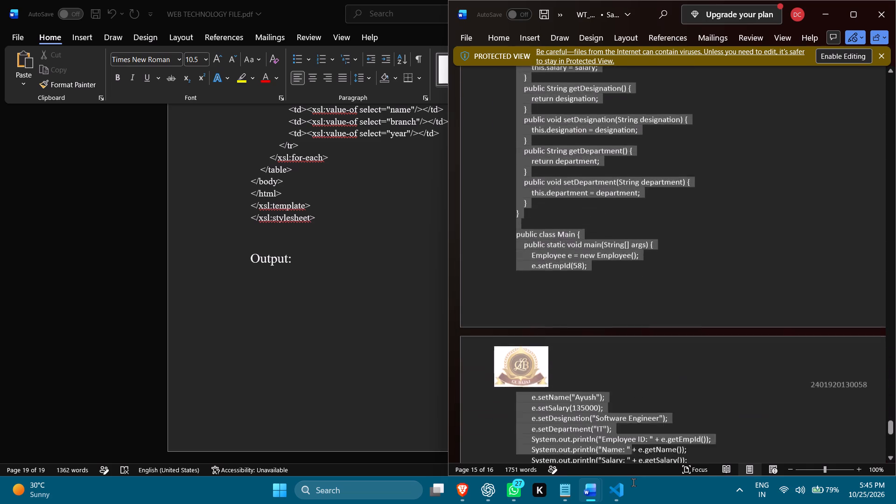
drag(633, 482, 575, 339)
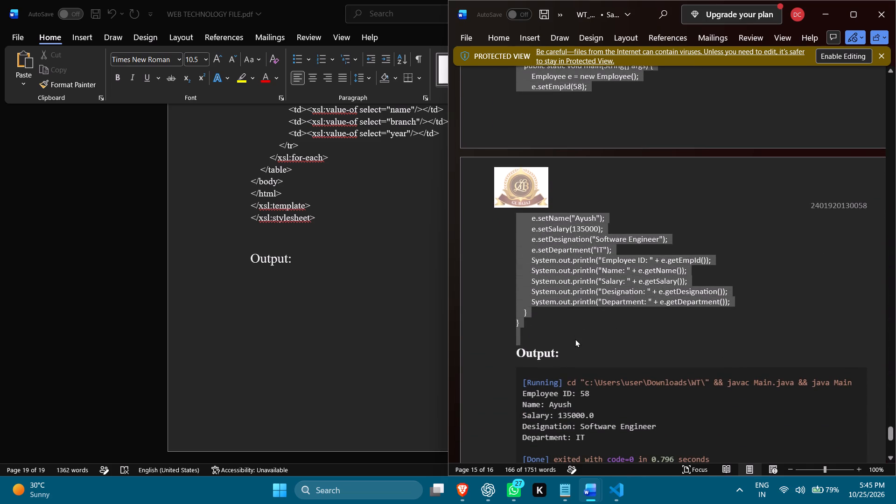
scroll(568, 335, down, 4)
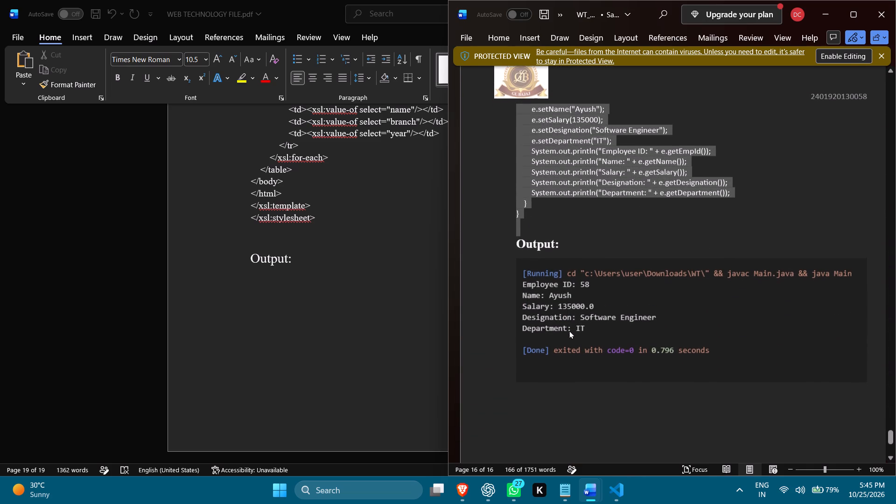
key(ctrl+c)
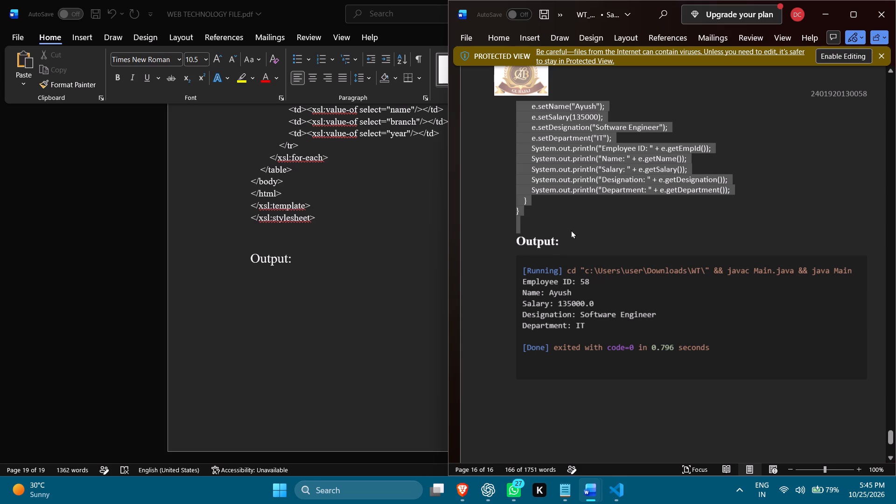
click(532, 226)
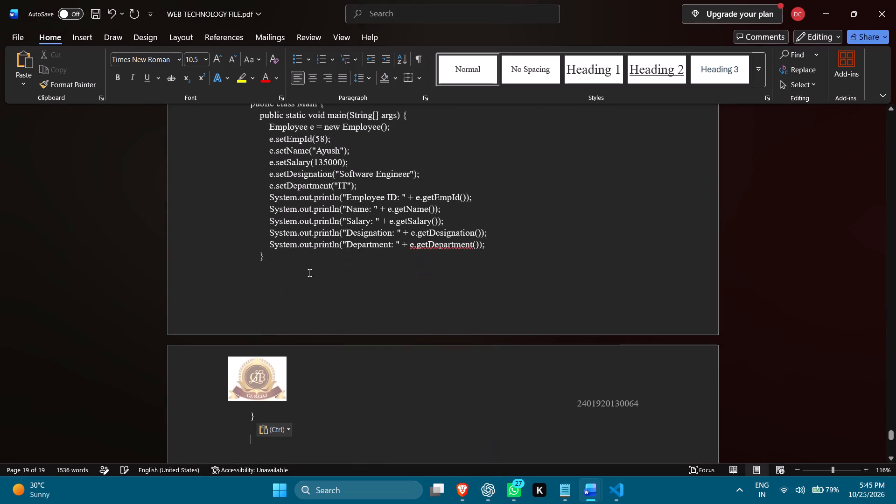
Insert blank lines before the Experiment No.6 heading so that it starts on the next page.
scroll(309, 273, up, 8)
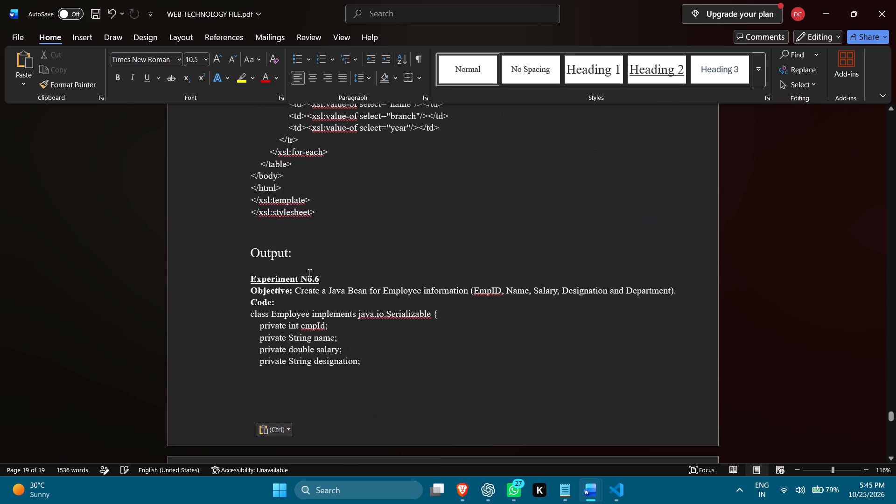
click(246, 276)
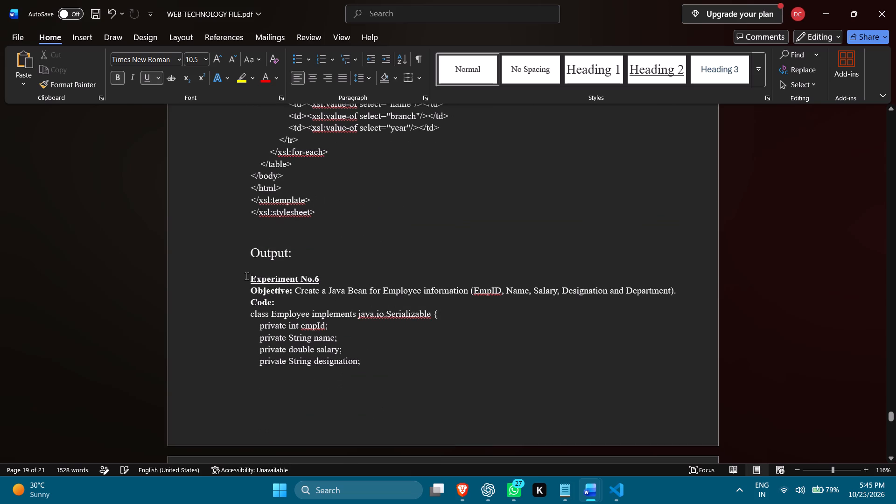
key(Return)
key(Return)
key(Return)
key(Return)
key(Return)
key(Return)
key(Return)
key(Return)
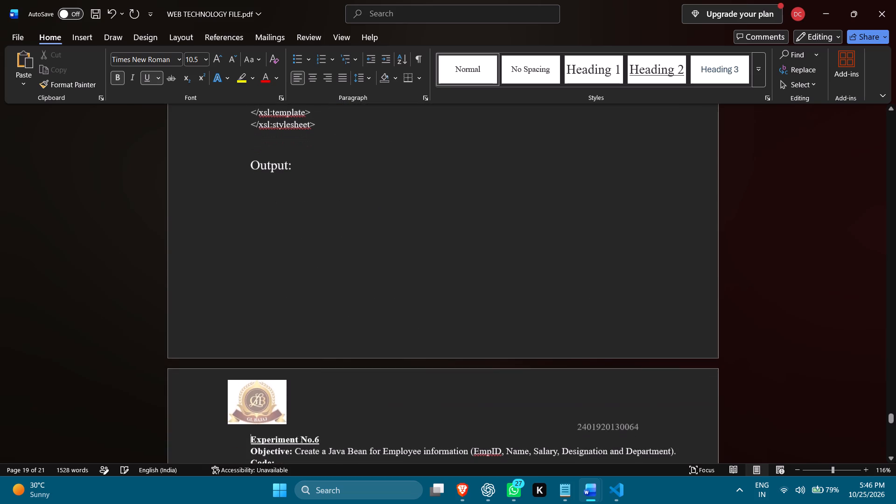
key(Return)
Add leading spaces before the Experiment No.6 heading to shift it toward the page centre.
key(space)
key(space)
key(space)
key(space)
key(space)
key(space)
key(space)
key(space)
key(space)
key(space)
key(space)
key(space)
key(space)
key(space)
key(space)
key(space)
key(space)
key(space)
key(space)
key(space)
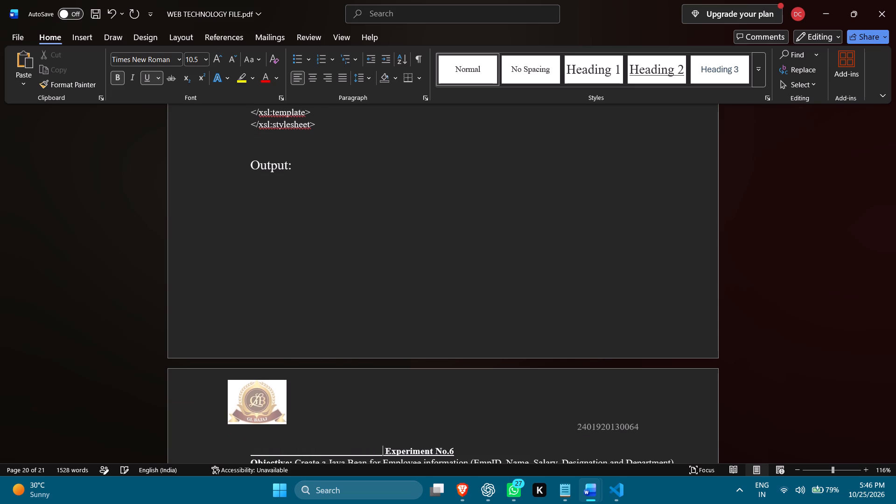
Remove the underline from the Experiment No.6 heading and set its font size to 16.
scroll(246, 276, down, 3)
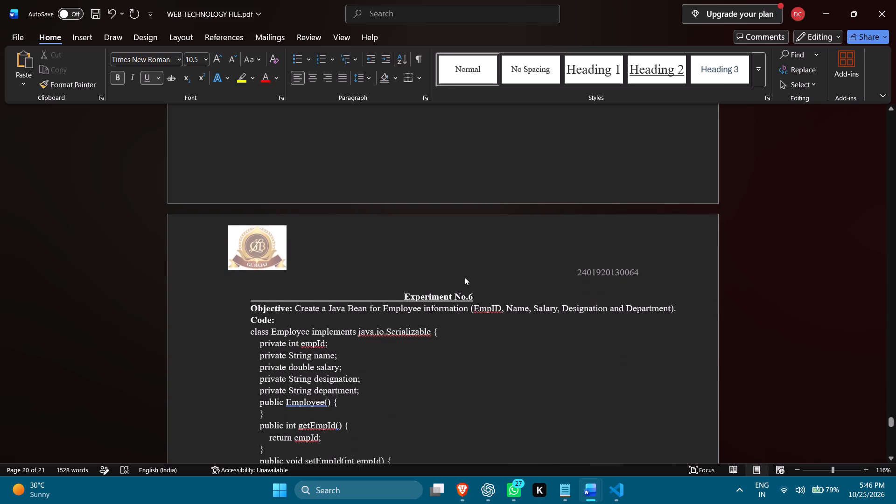
drag(482, 294, 300, 302)
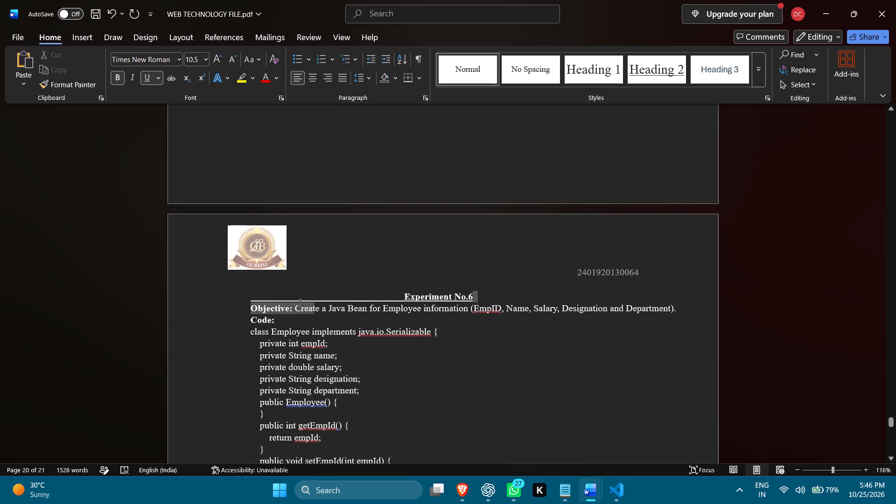
drag(300, 302, 293, 287)
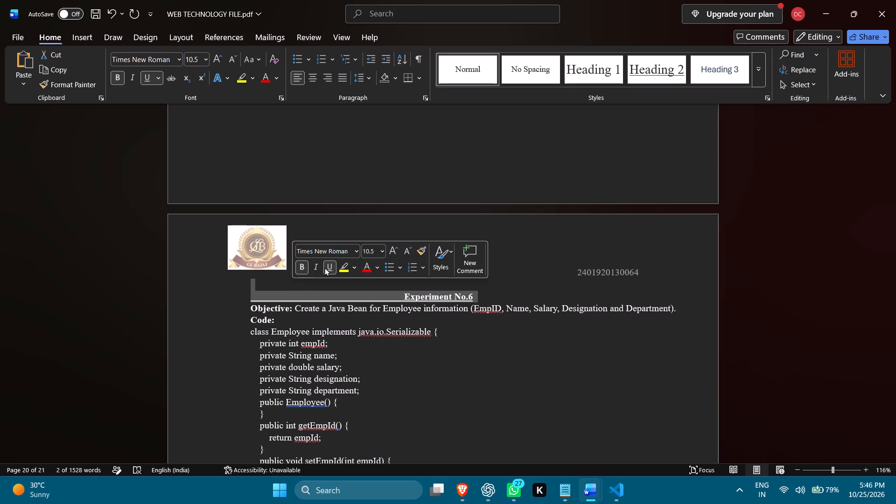
click(324, 267)
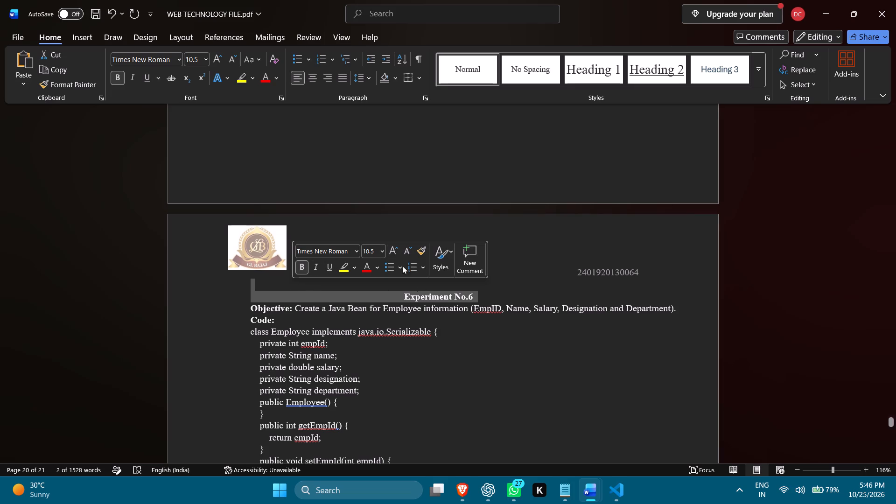
click(383, 248)
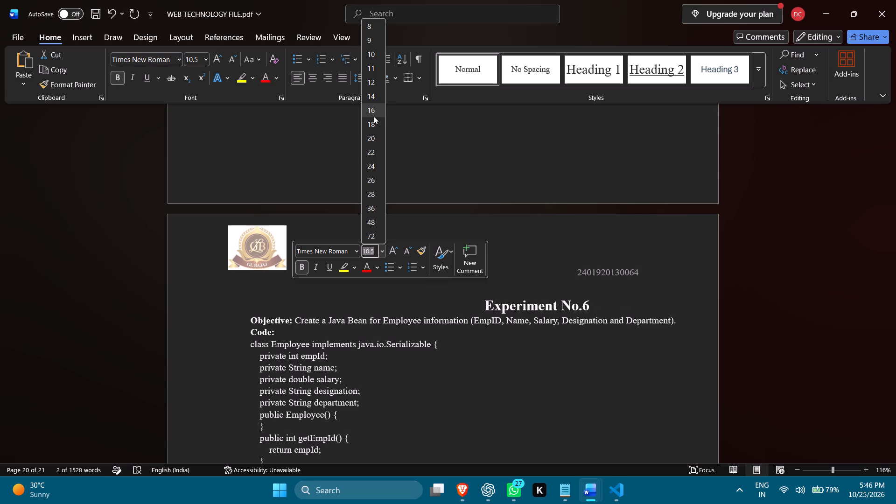
click(373, 116)
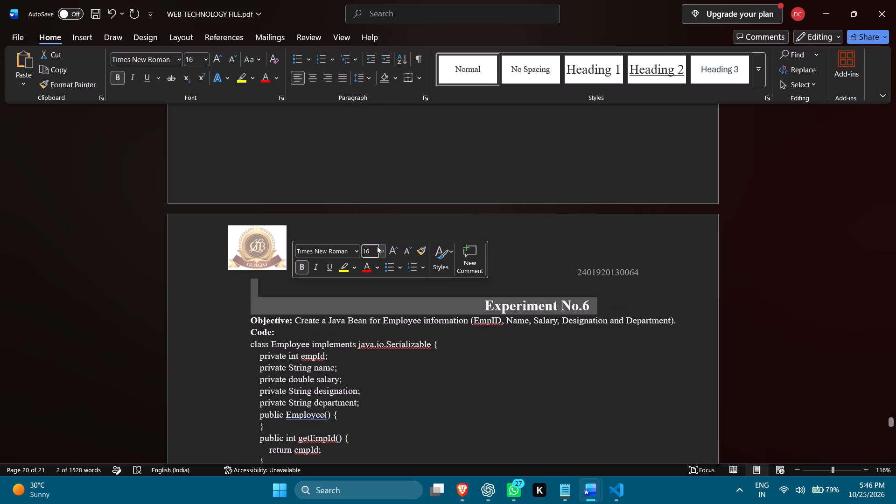
click(382, 250)
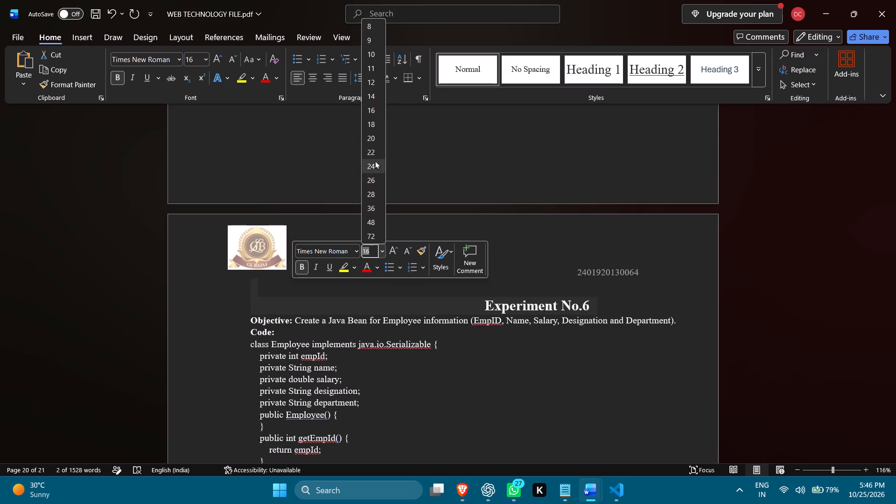
click(520, 252)
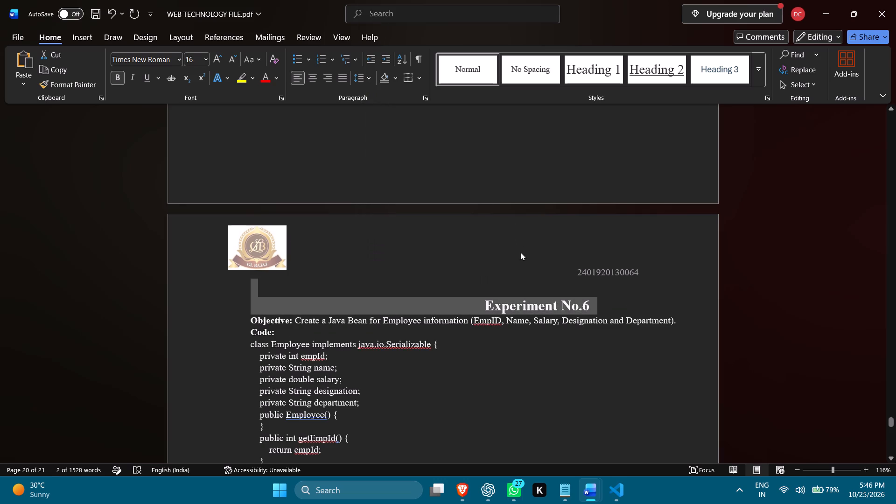
Delete surplus leading spaces before the enlarged Experiment No.6 heading so that it sits centred on the page.
click(477, 302)
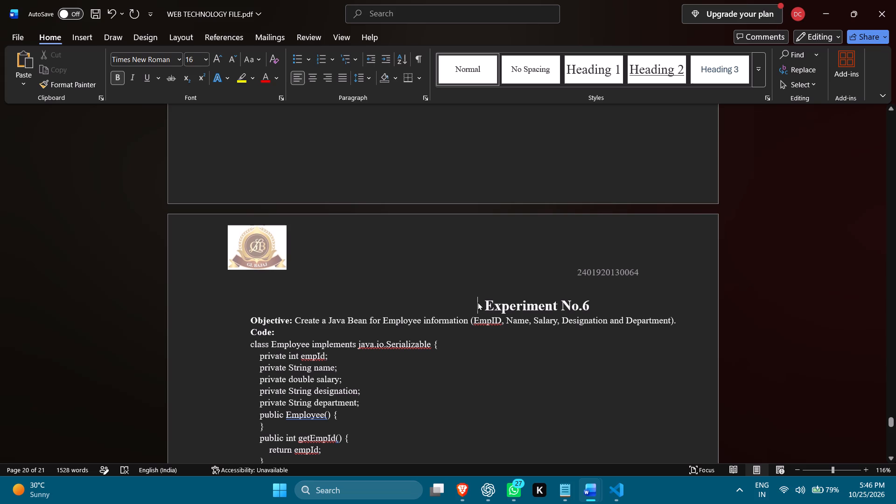
key(BackSpace)
key(BackSpace)
key(BackSpace)
key(BackSpace)
key(BackSpace)
key(BackSpace)
key(BackSpace)
key(BackSpace)
key(BackSpace)
key(BackSpace)
key(BackSpace)
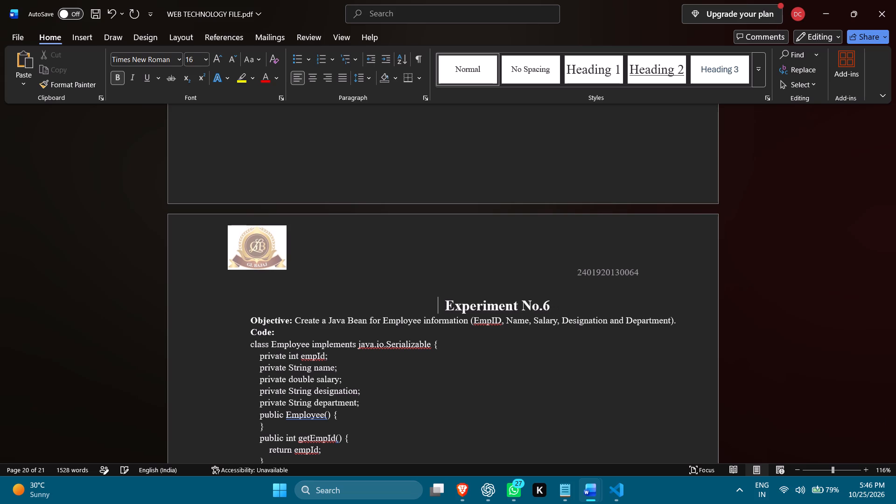
key(BackSpace)
key(BackSpace)
key(BackSpace)
key(BackSpace)
key(BackSpace)
key(BackSpace)
key(BackSpace)
key(BackSpace)
key(BackSpace)
key(BackSpace)
key(BackSpace)
key(BackSpace)
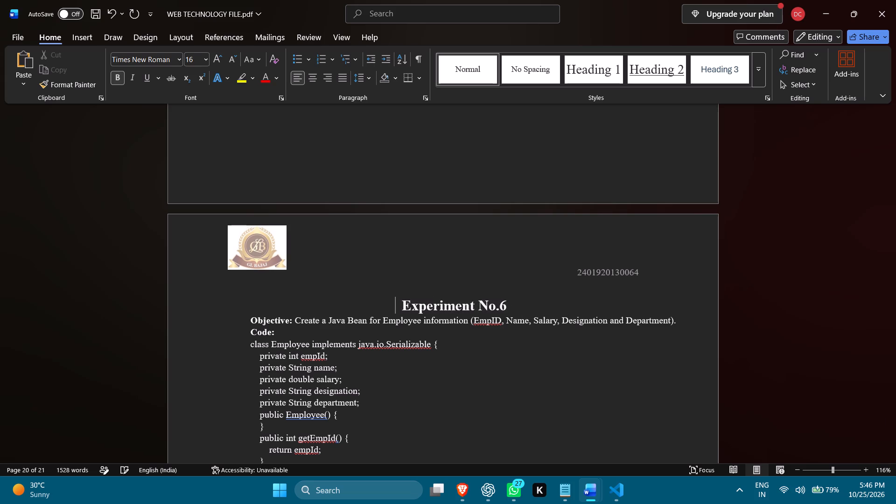
key(BackSpace)
key(BackSpace)
key(BackSpace)
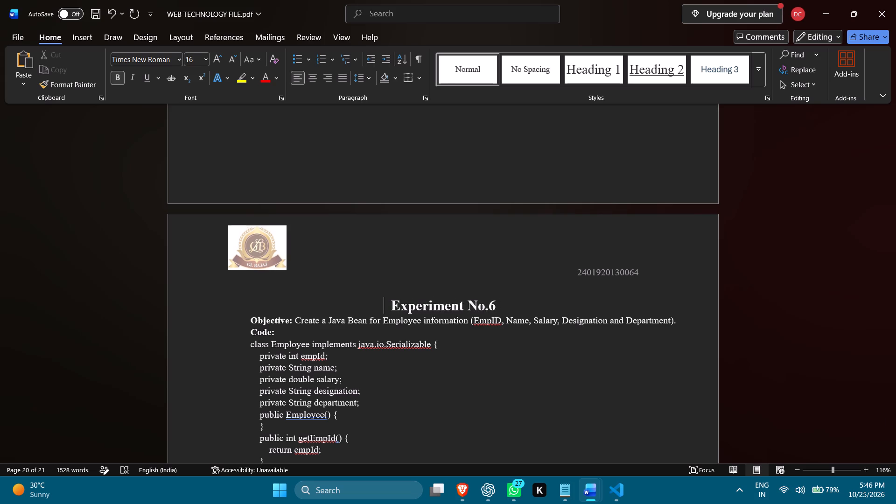
Set the font size of Experiment No.6's Objective: label to 16.
scroll(476, 302, down, 1)
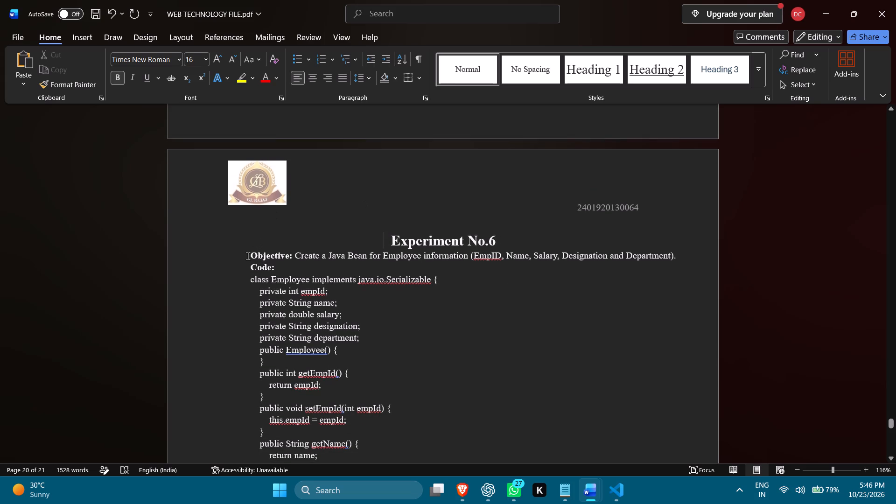
drag(248, 256, 293, 254)
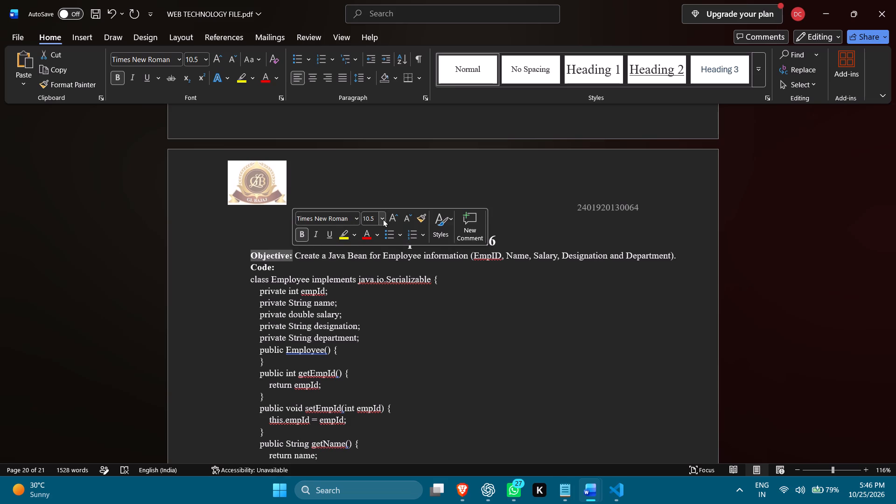
click(383, 219)
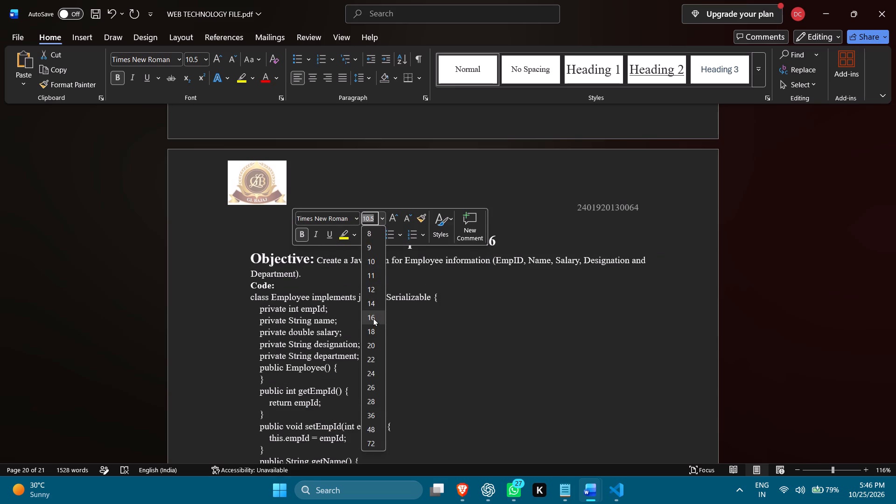
click(373, 318)
Set the font size of Experiment No.6's Code: label to 14.
click(295, 289)
drag(295, 289, 249, 289)
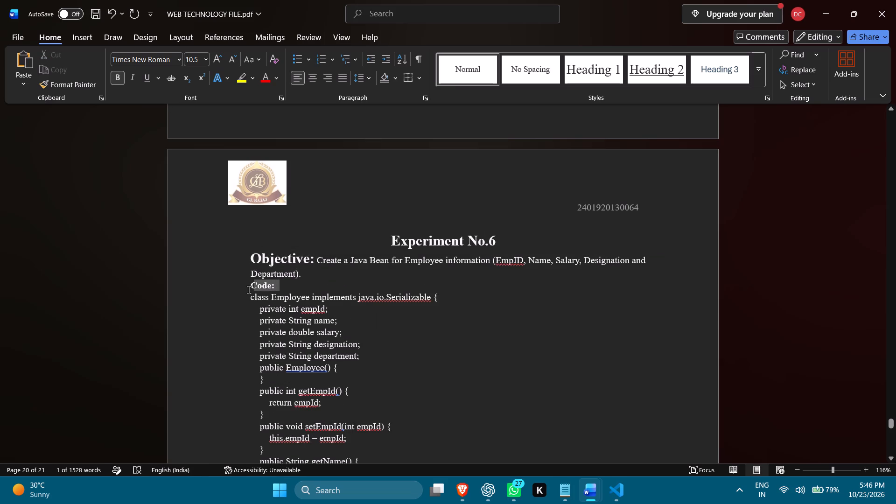
drag(249, 289, 244, 290)
click(331, 252)
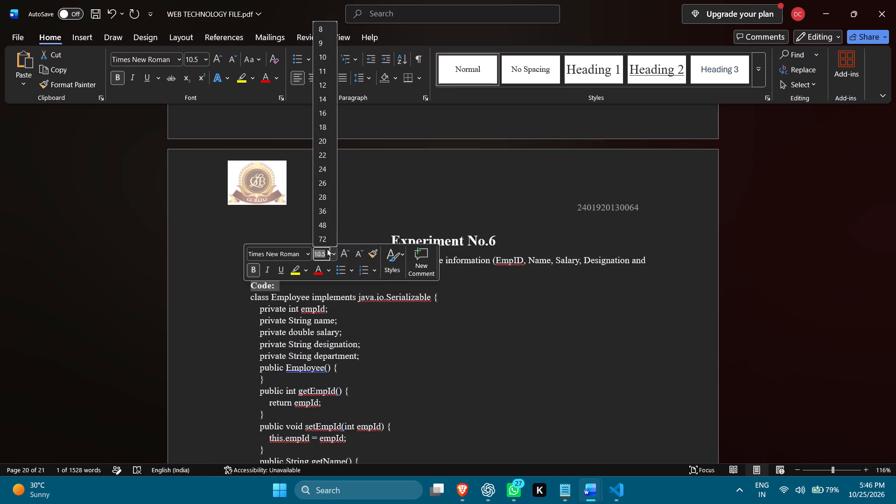
click(321, 102)
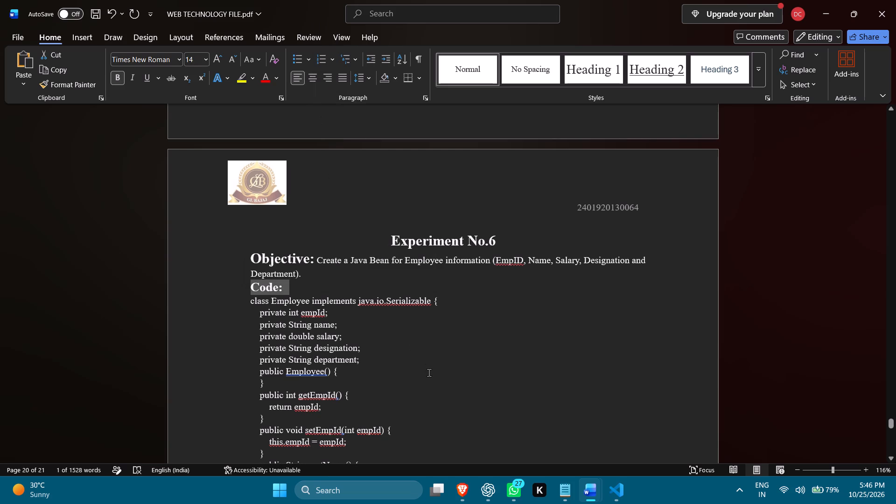
click(429, 372)
Insert one blank line between the Code: label and the Employee class code in Experiment No.6.
click(296, 285)
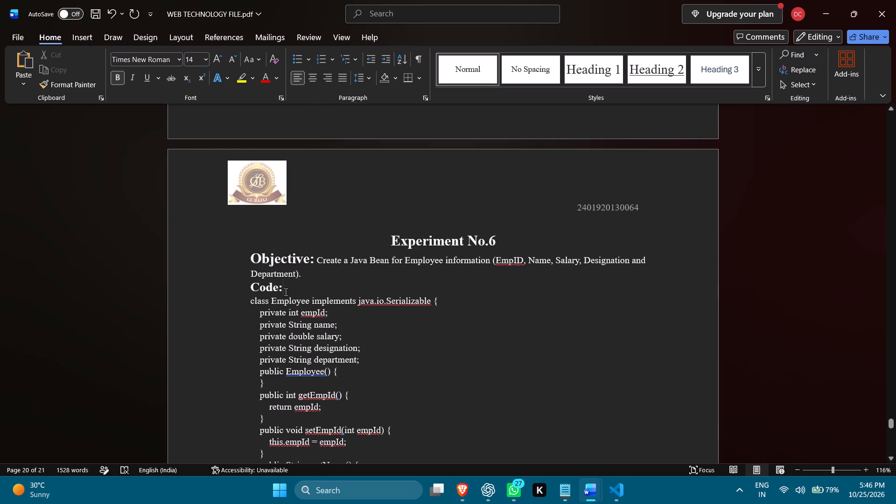
key(Return)
key(Return)
key(BackSpace)
key(BackSpace)
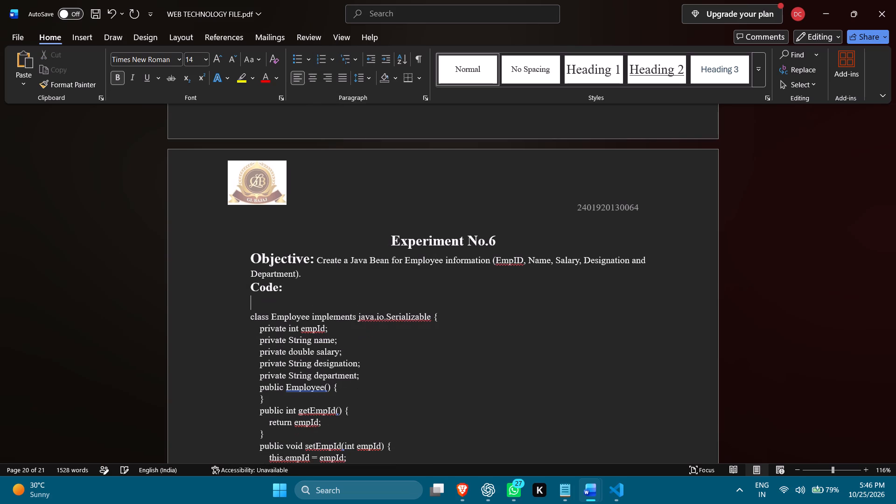
Set the font size of Experiment No.6's Objective: label to 14.
drag(248, 257, 310, 257)
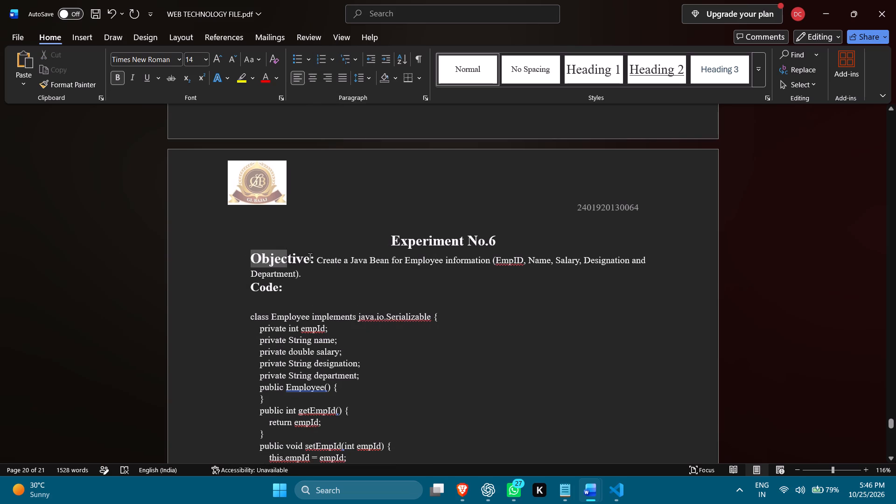
drag(310, 257, 317, 258)
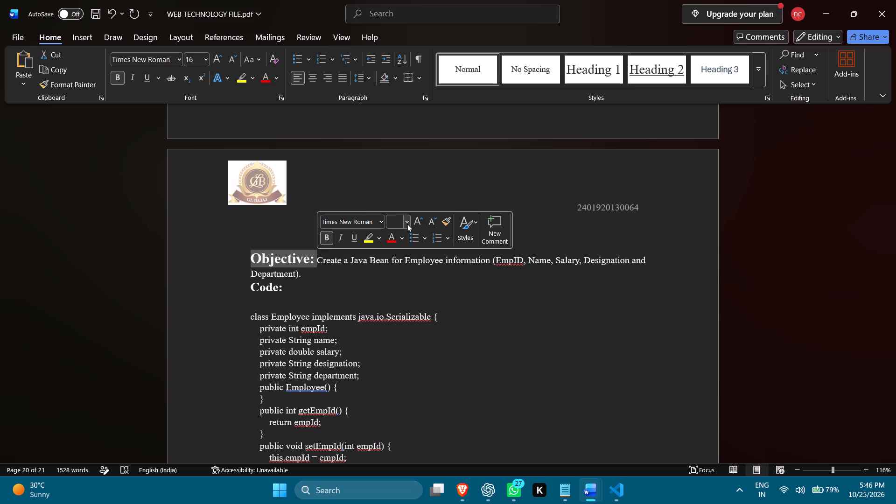
click(409, 226)
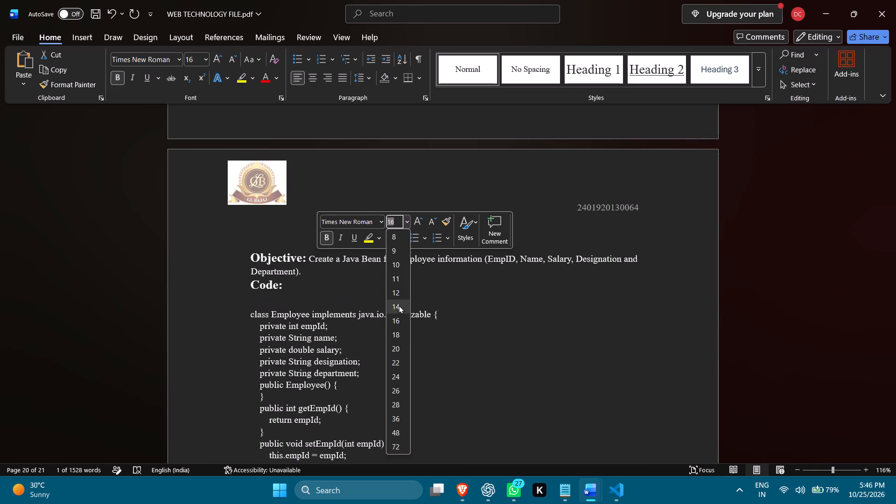
click(399, 305)
click(526, 309)
Examine the font sizes of Experiment No.5's heading, Objective and Code labels, objective text and XML code for comparison with Experiment No.6.
scroll(500, 189, up, 6)
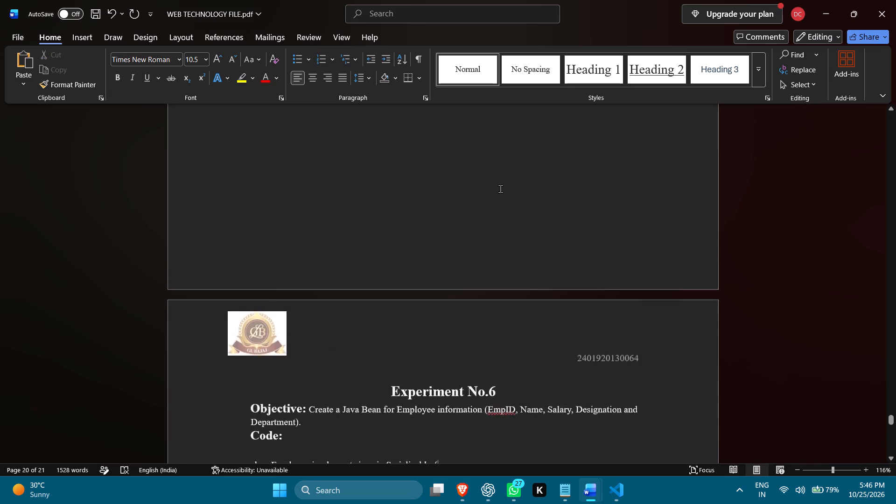
scroll(500, 189, up, 20)
scroll(500, 189, up, 20)
scroll(500, 189, up, 2)
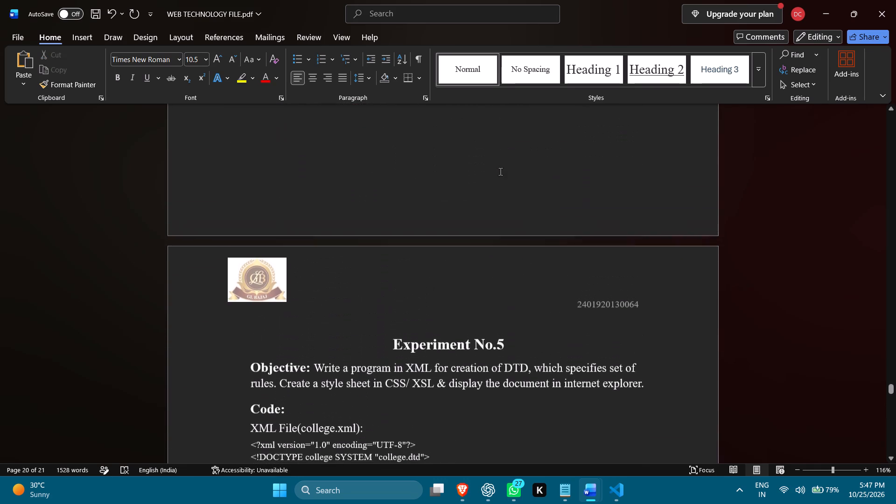
double_click(454, 350)
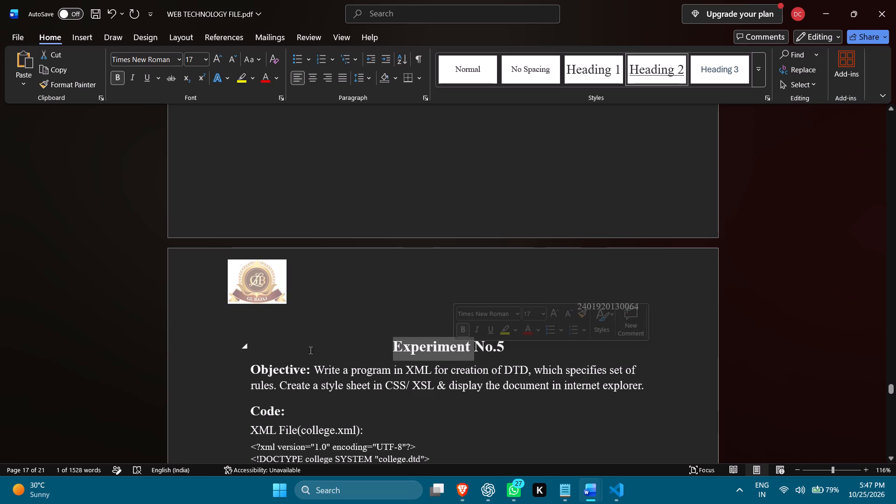
double_click(280, 368)
click(218, 369)
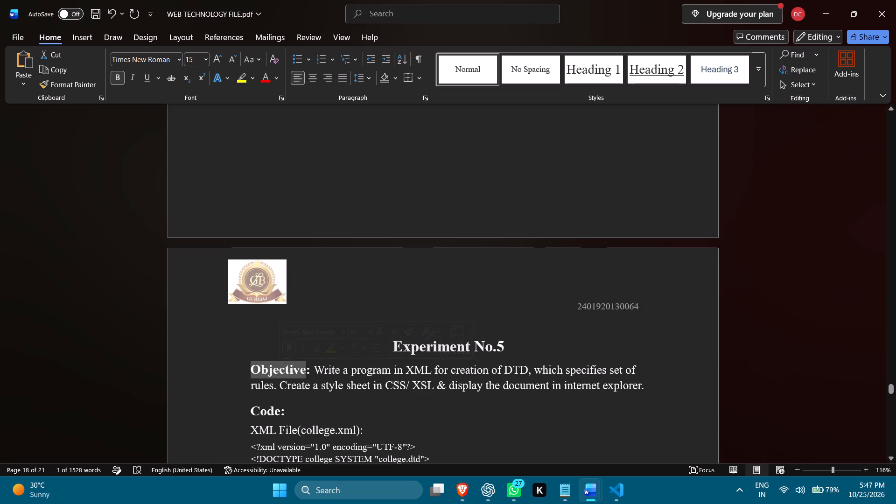
click(390, 396)
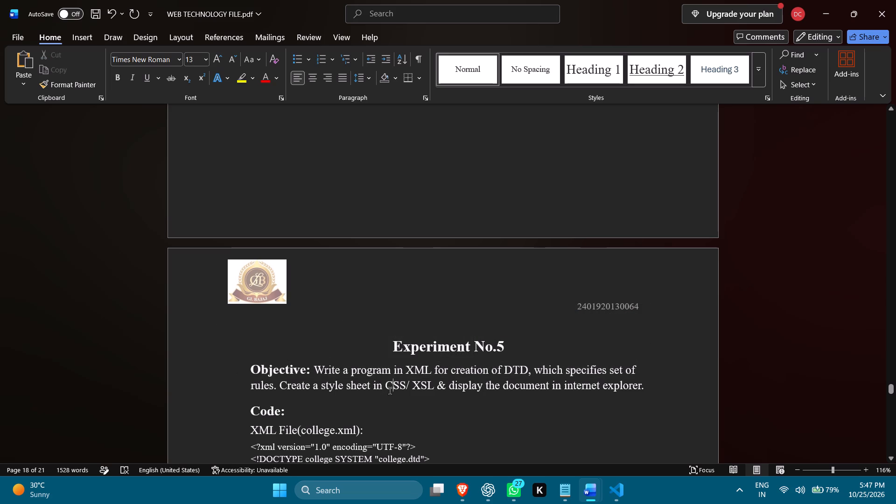
double_click(390, 390)
click(427, 405)
scroll(425, 404, down, 2)
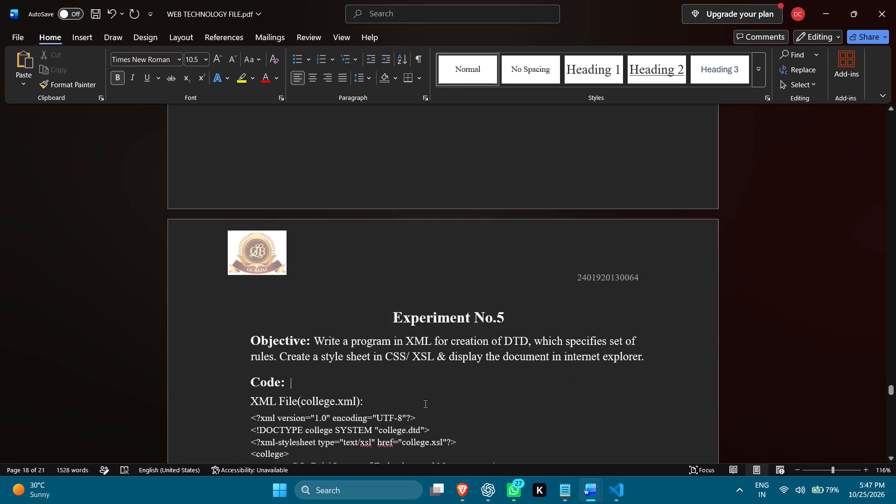
scroll(425, 404, down, 1)
double_click(319, 394)
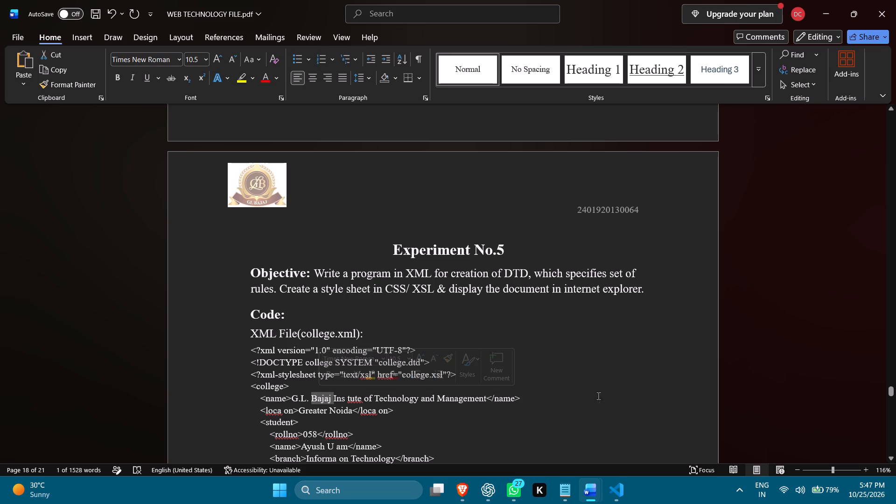
click(589, 396)
double_click(269, 320)
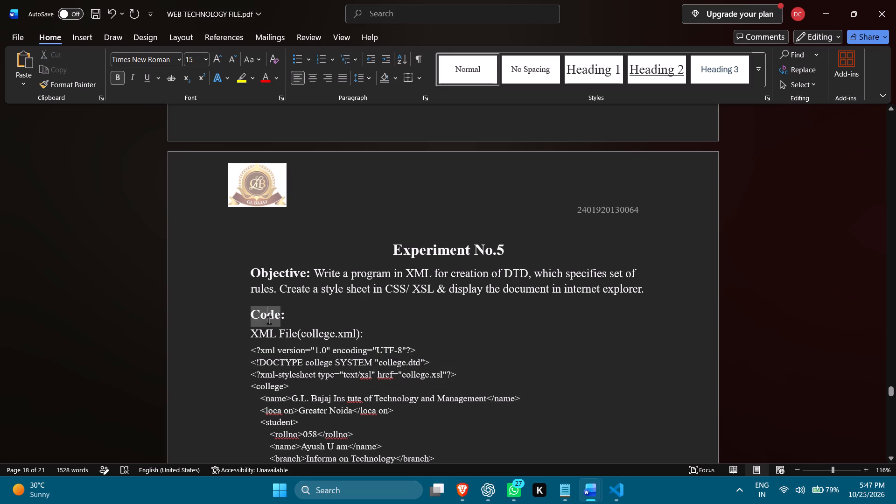
click(570, 375)
scroll(570, 373, down, 10)
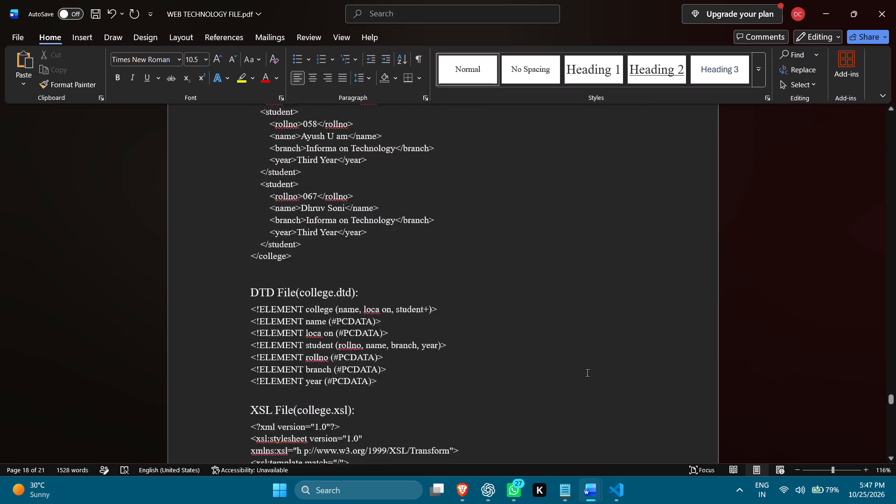
scroll(587, 372, down, 15)
scroll(588, 369, down, 15)
scroll(585, 371, down, 6)
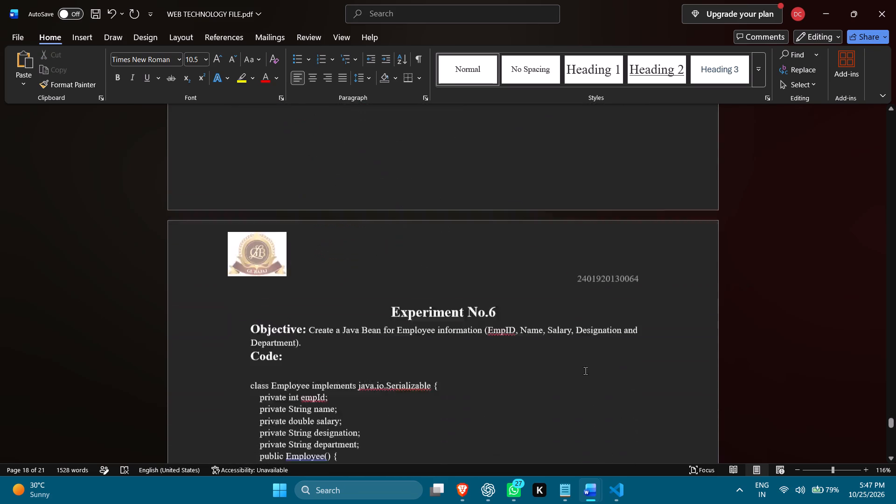
Set the font size of Experiment No.6's objective description, from "Create a Java Bean" to "Department).", to 12.
double_click(300, 227)
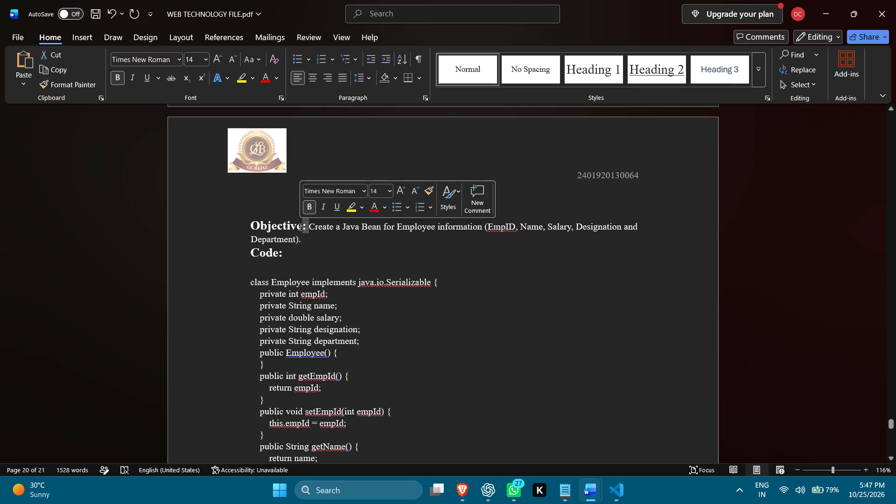
click(330, 258)
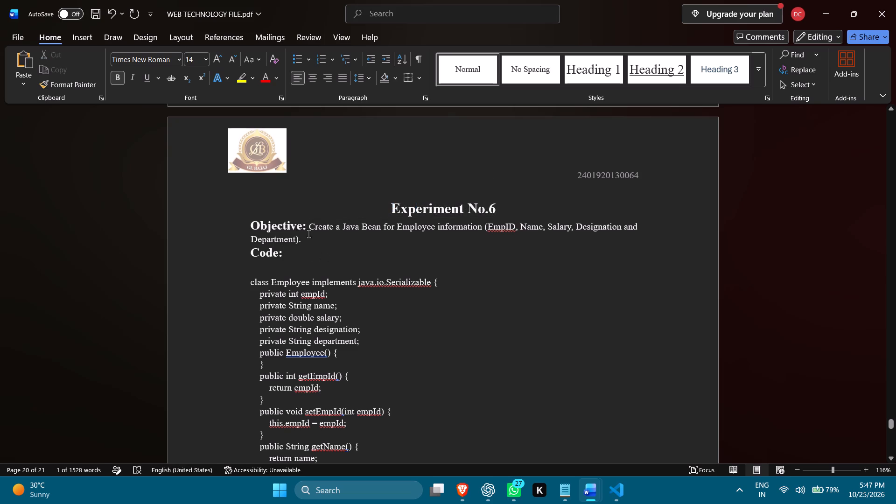
drag(308, 224, 306, 238)
click(394, 202)
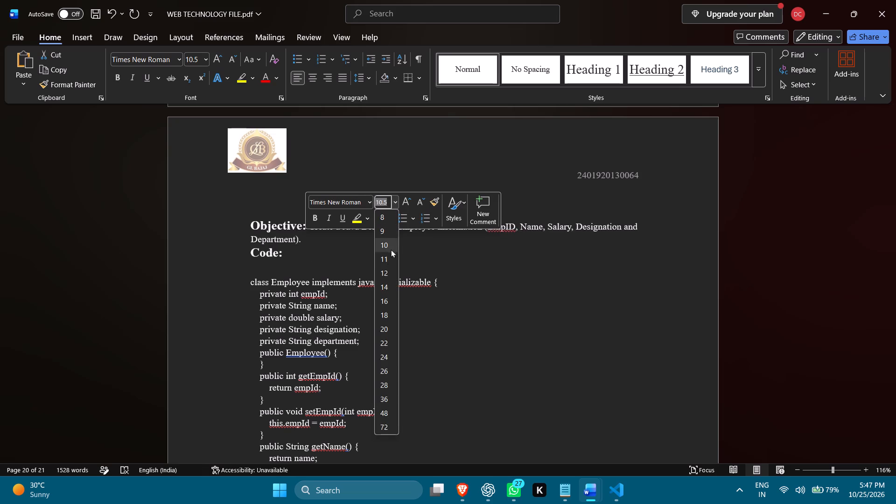
click(384, 275)
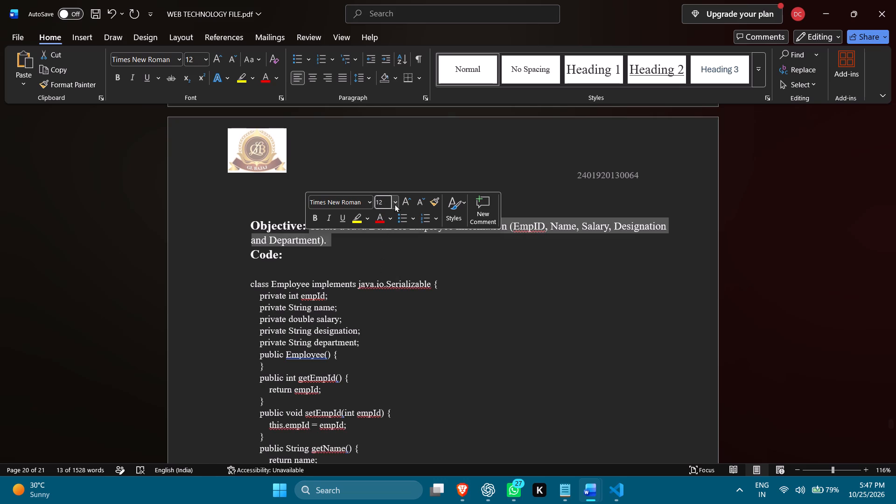
click(395, 203)
click(492, 308)
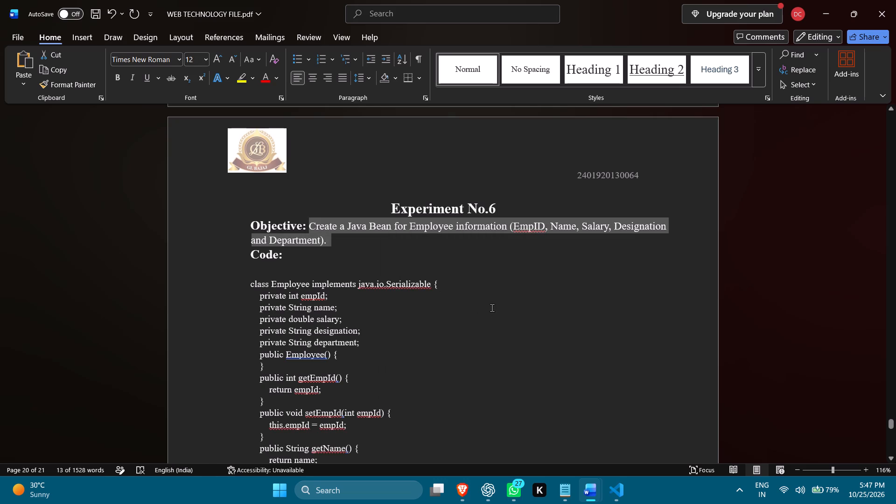
click(516, 290)
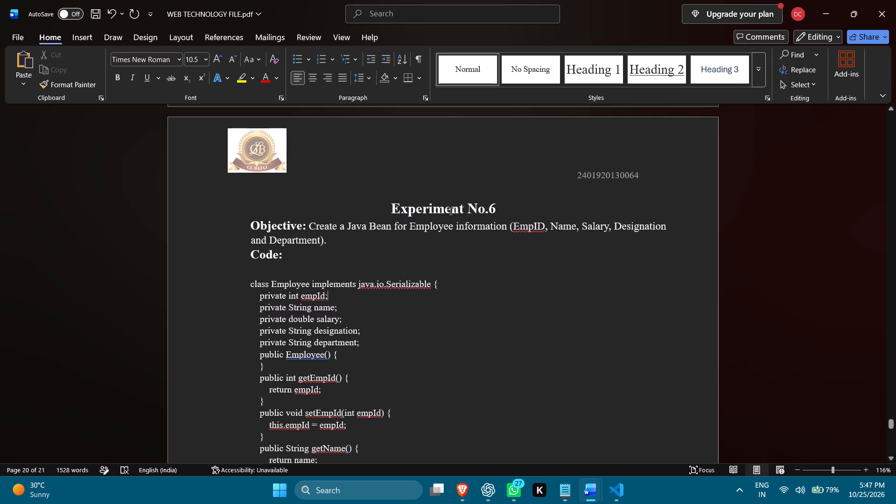
Insert one blank line between the Experiment No.6 heading and its Objective: line.
scroll(490, 203, up, 20)
scroll(490, 203, up, 20)
scroll(490, 203, up, 4)
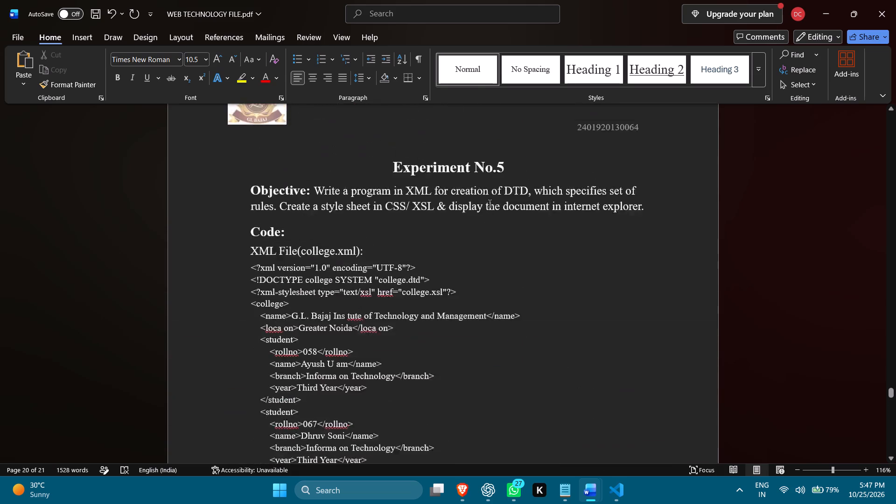
scroll(490, 203, up, 5)
scroll(496, 206, down, 20)
scroll(496, 206, down, 3)
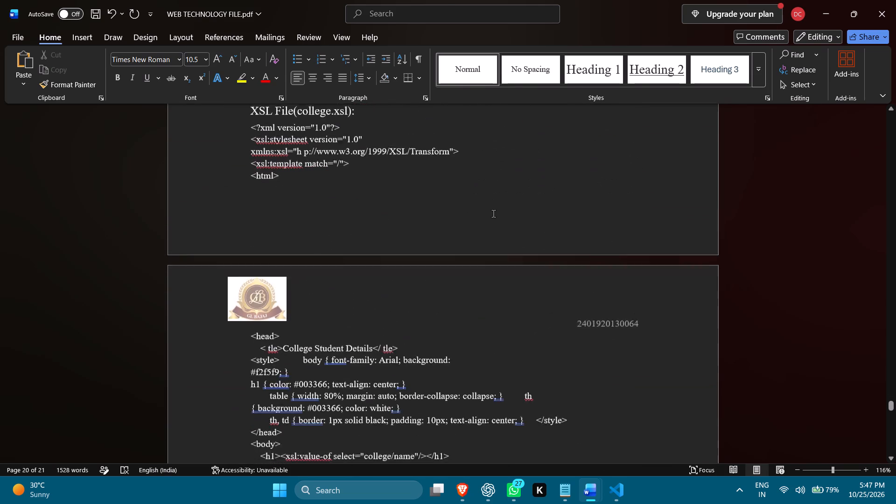
scroll(493, 213, down, 20)
scroll(493, 213, down, 2)
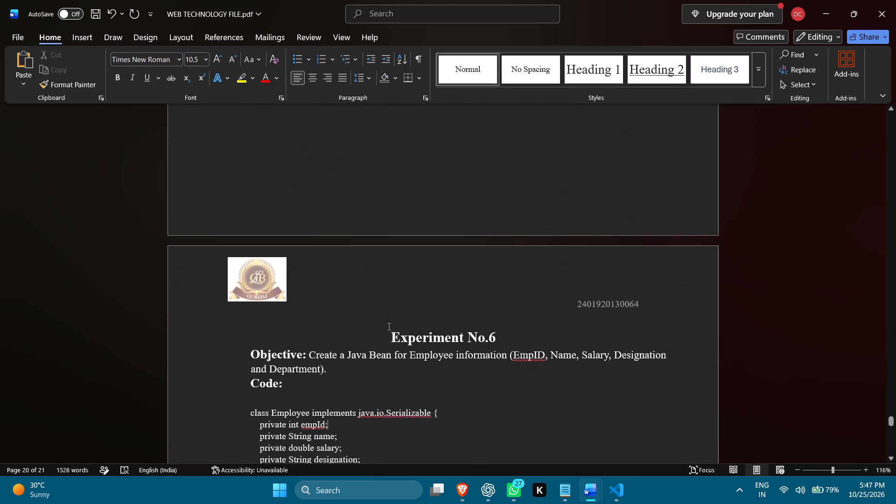
click(248, 353)
key(Return)
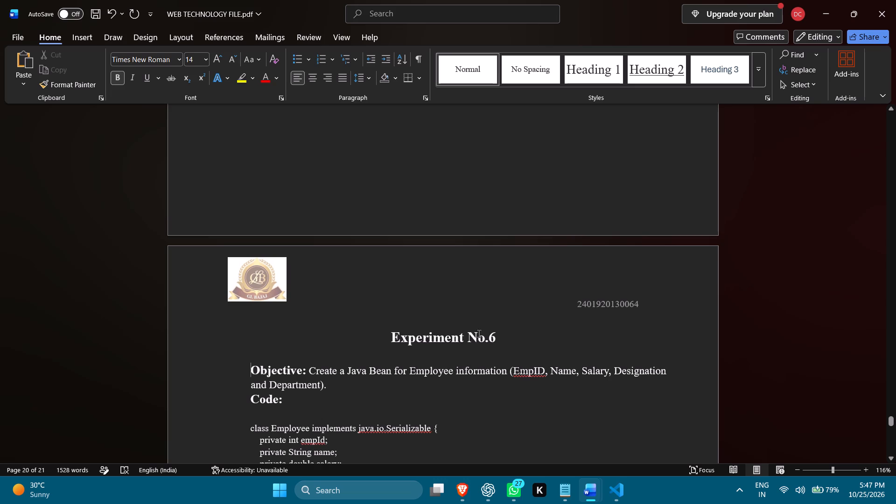
click(508, 332)
Remove the blank line between the Code: label and the Employee class code in Experiment No.6.
click(251, 426)
key(BackSpace)
Review the layout of Experiment No.6's Employee code through the Main class and compare it with Experiment No.5's code and headings.
scroll(473, 332, down, 5)
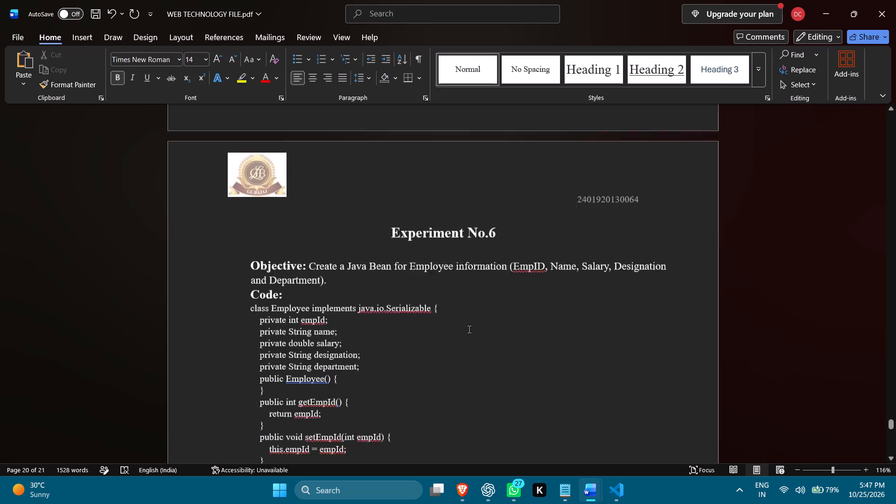
scroll(469, 329, down, 2)
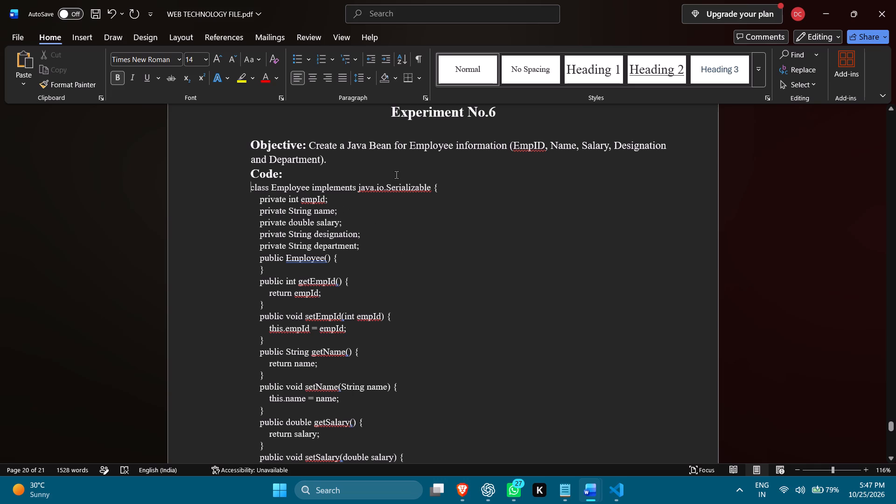
scroll(508, 210, up, 3)
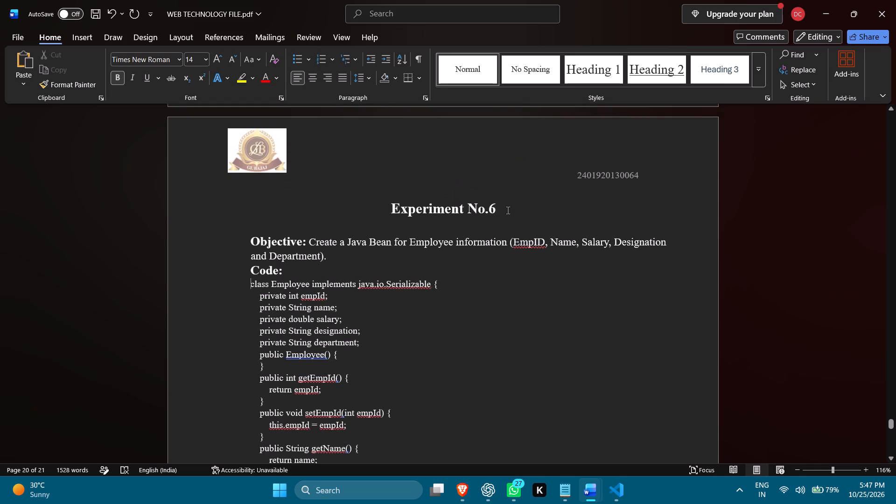
scroll(508, 210, down, 17)
scroll(514, 209, down, 8)
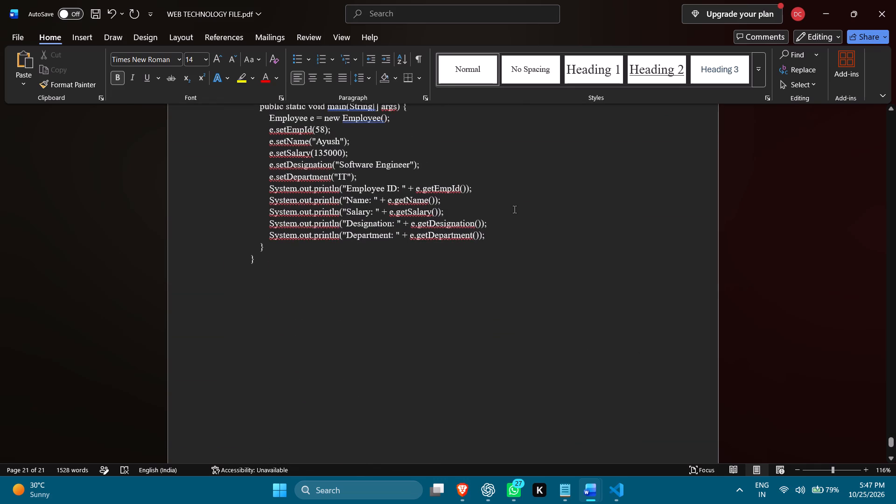
scroll(514, 209, up, 7)
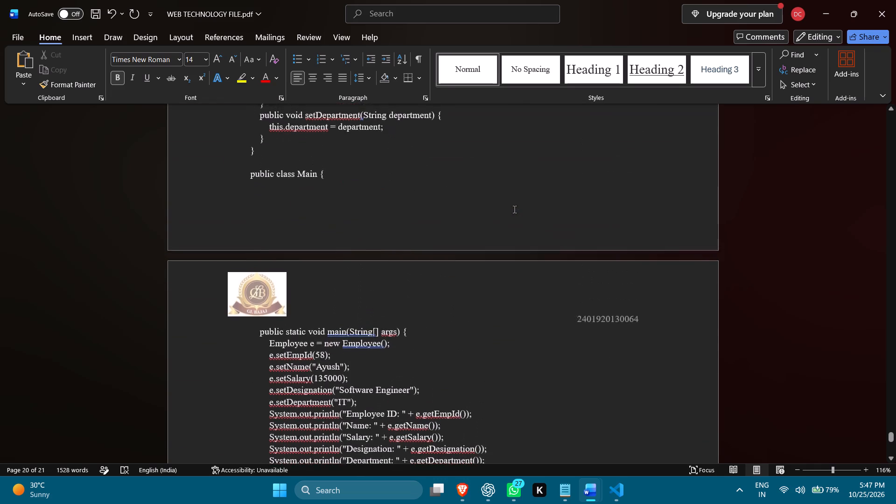
scroll(514, 209, up, 12)
double_click(266, 188)
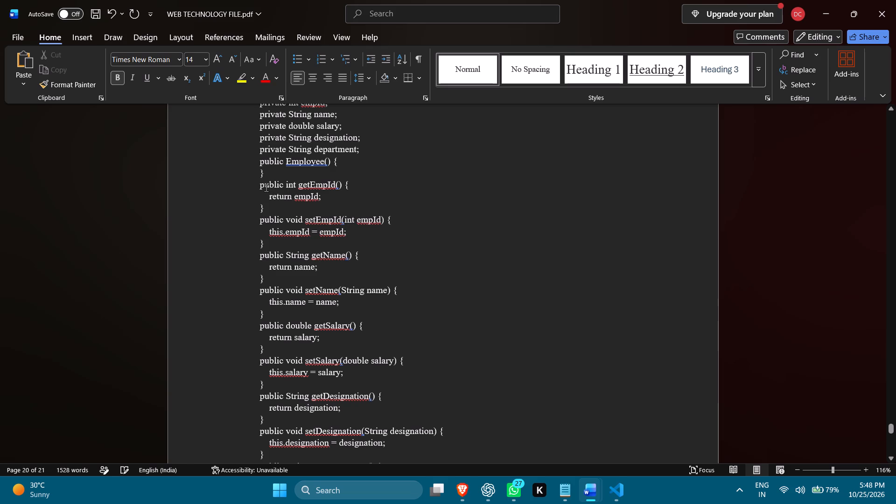
click(543, 230)
scroll(542, 230, up, 11)
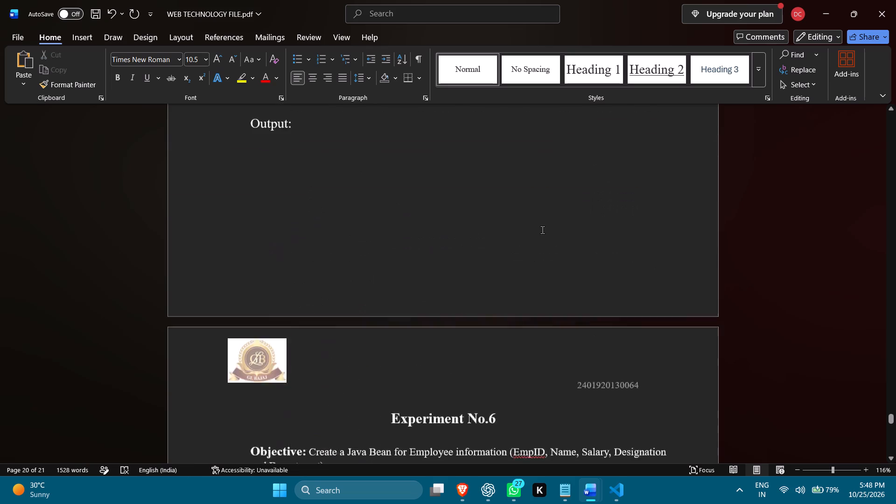
scroll(542, 230, up, 9)
double_click(406, 226)
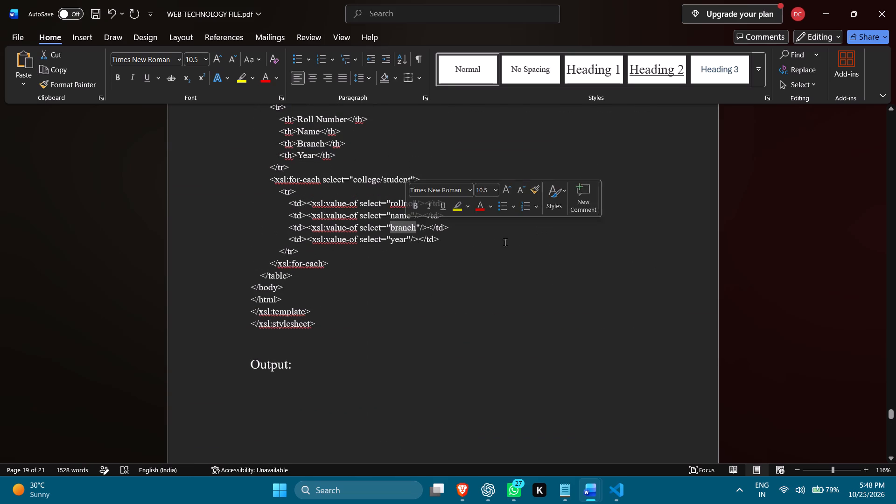
scroll(618, 240, up, 20)
scroll(618, 240, up, 11)
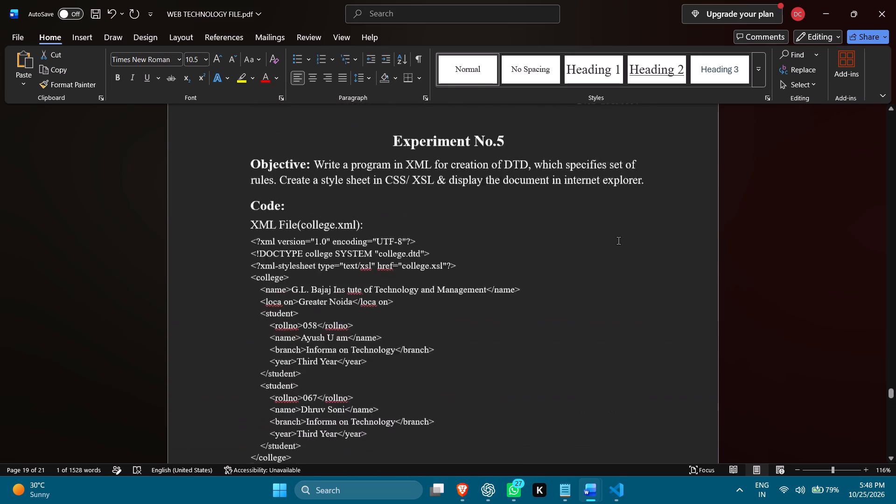
Examine Experiment No.4's layout and check the font sizes of its heading and Objective: label.
scroll(618, 240, up, 20)
scroll(618, 240, up, 20)
scroll(618, 240, up, 4)
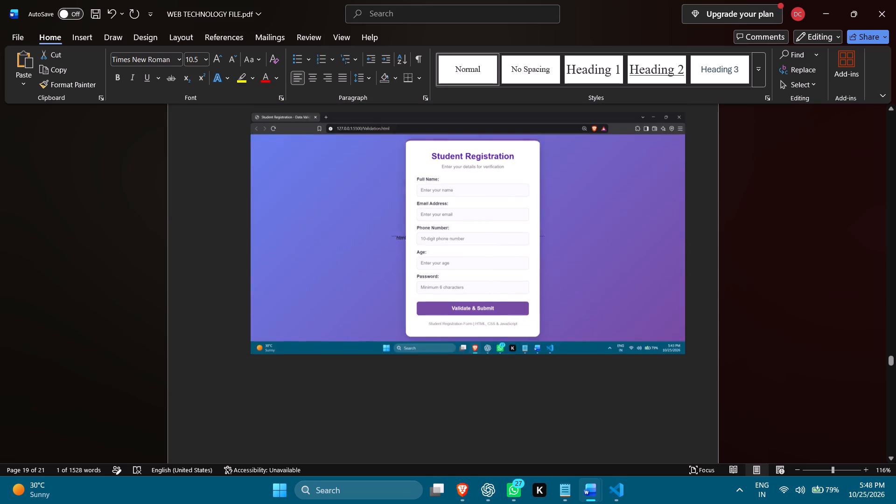
scroll(618, 240, up, 20)
scroll(618, 240, up, 17)
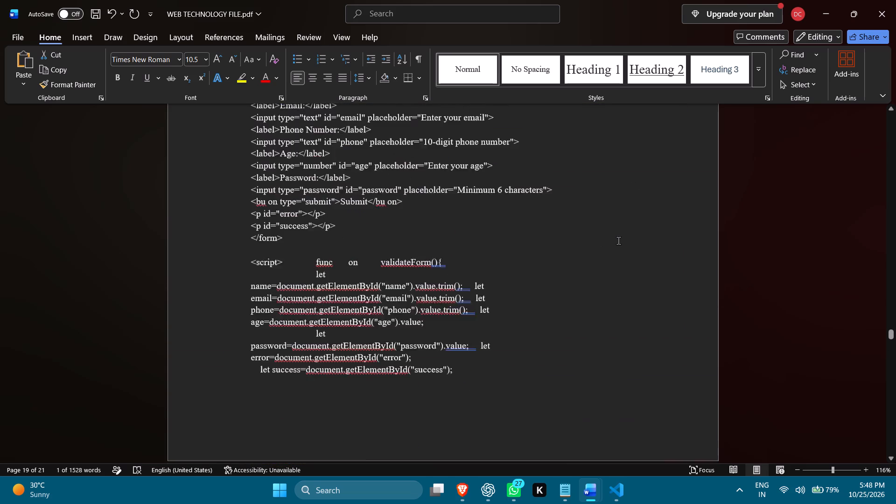
double_click(368, 217)
click(569, 306)
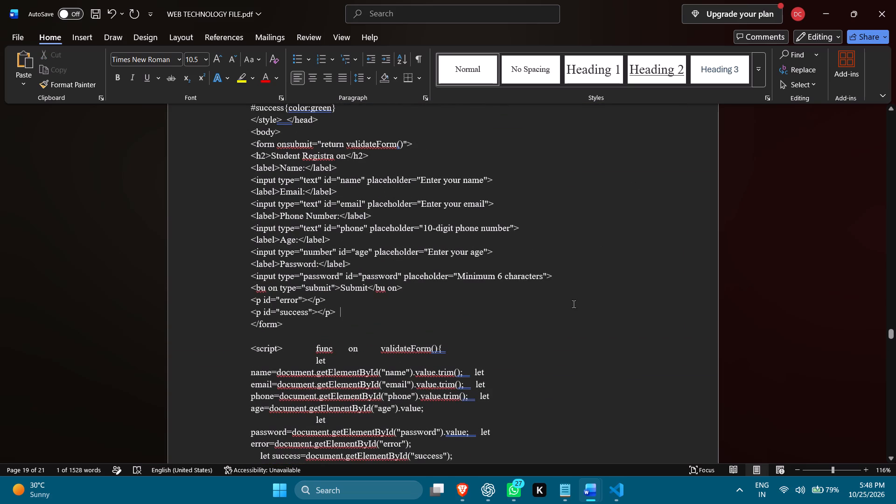
scroll(575, 303, up, 12)
double_click(430, 293)
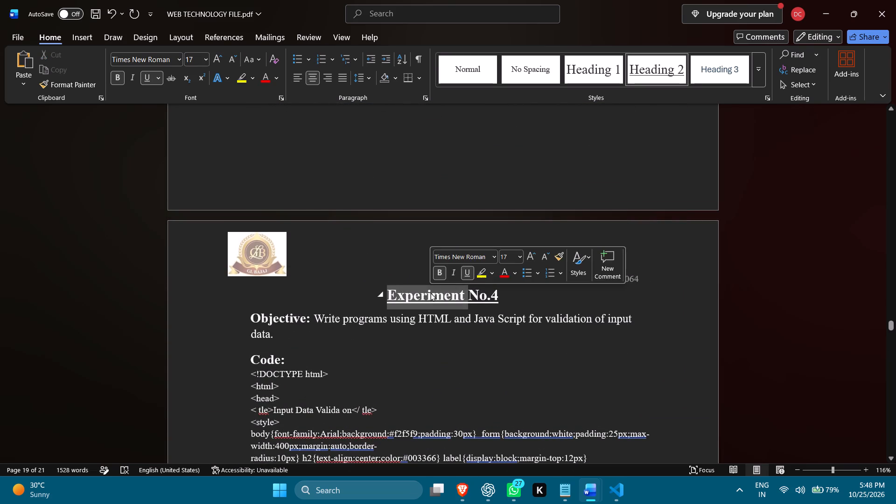
double_click(273, 324)
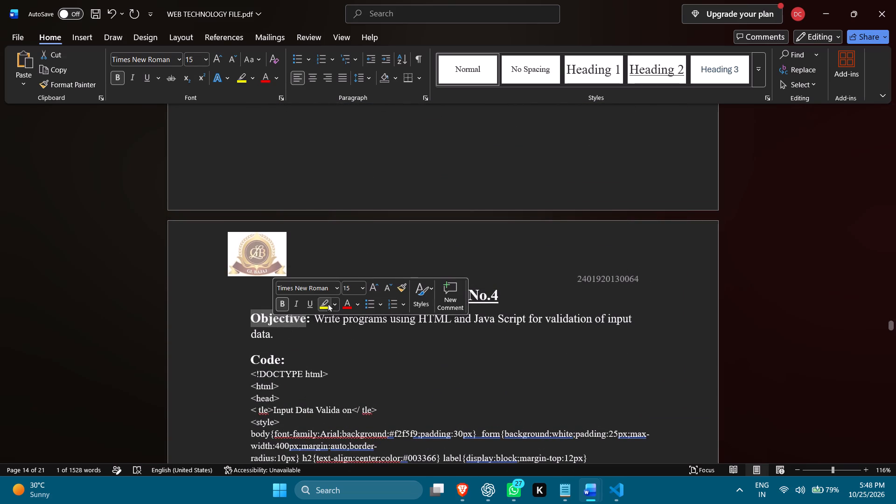
click(361, 291)
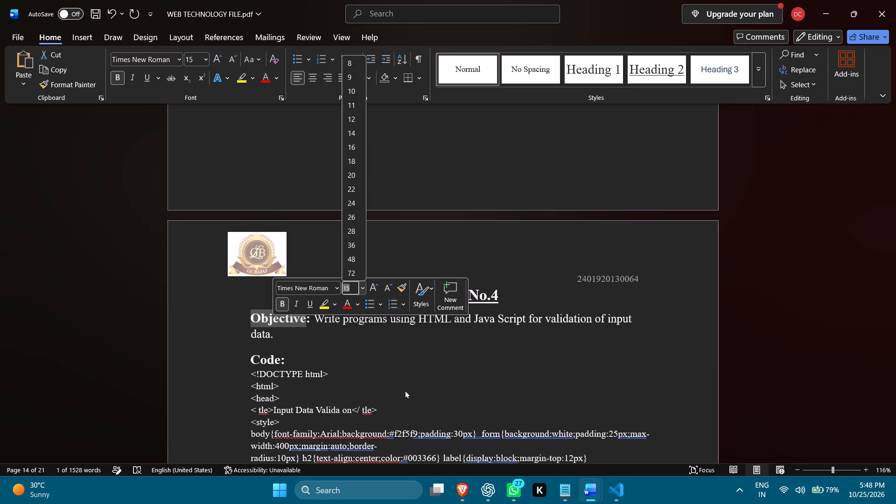
click(479, 388)
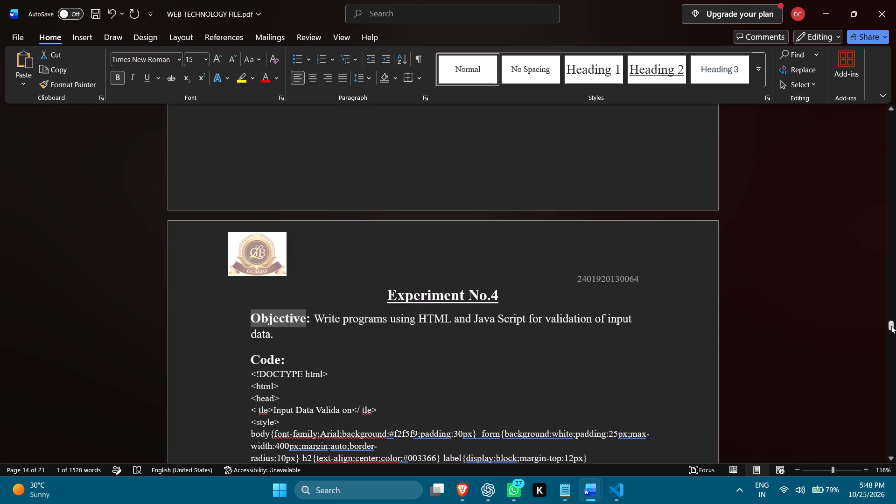
Add an "OUTPUT" label on a new line below the Main class code at the end of Experiment No.6.
drag(891, 325, 890, 417)
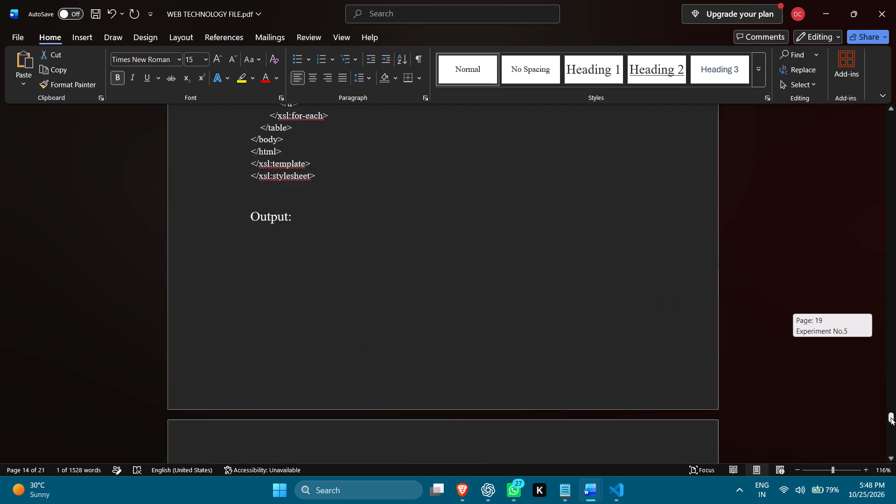
drag(890, 417, 891, 444)
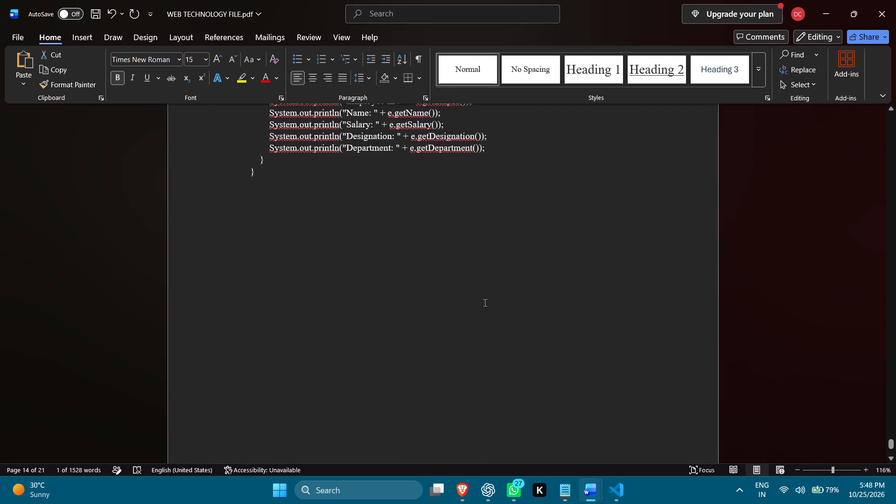
click(293, 234)
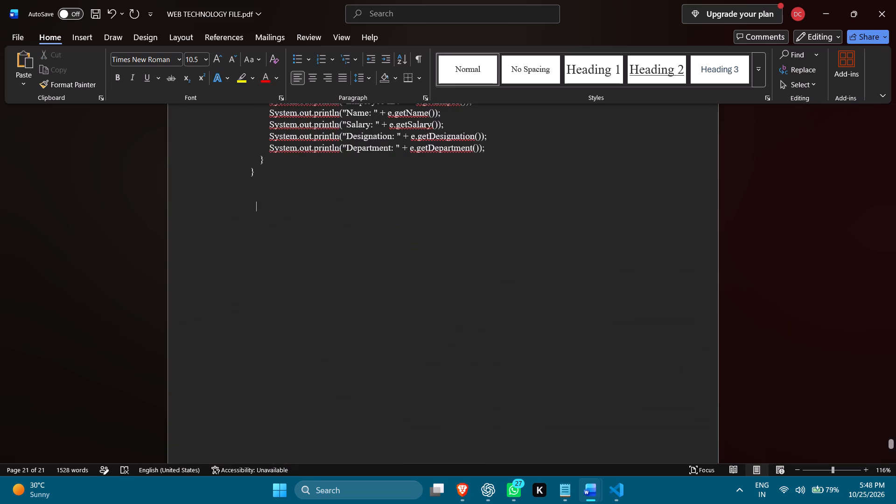
key(Return)
text(OUT)
text(PUT)
drag(304, 216, 303, 216)
drag(303, 216, 214, 217)
click(305, 184)
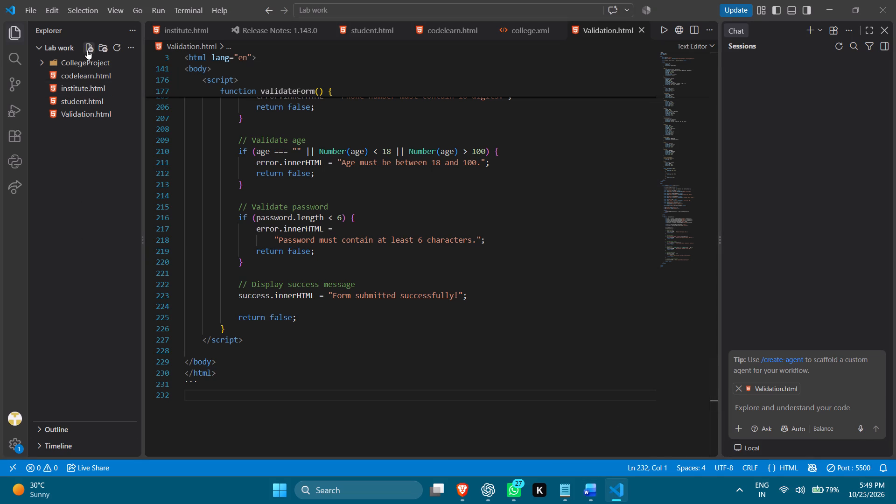
In Visual Studio Code, create javabean.java in the Lab work folder and paste the copied Experiment No.6 text into it.
text(JAV)
key(BackSpace)
key(BackSpace)
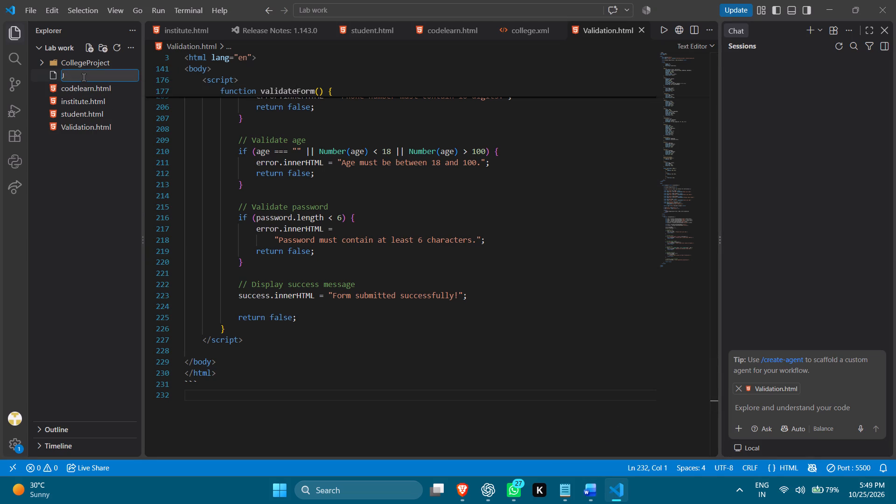
key(BackSpace)
text(javabean)
text(.java)
key(Return)
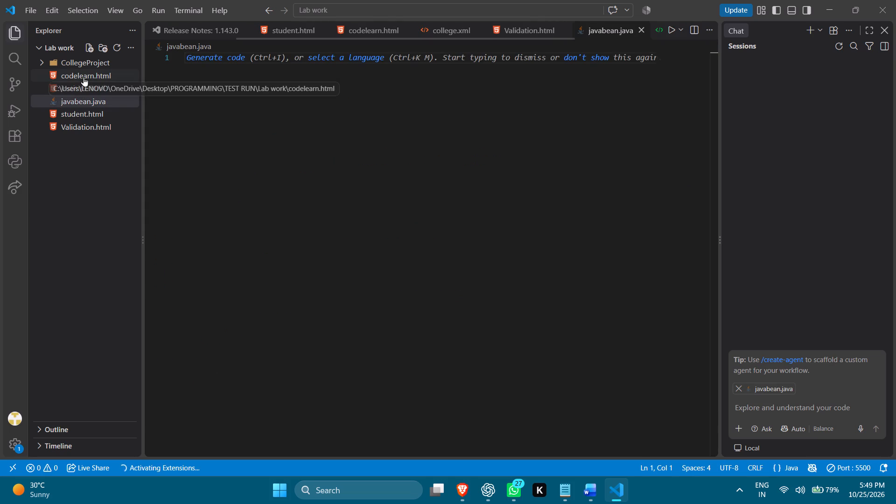
key(ctrl+v)
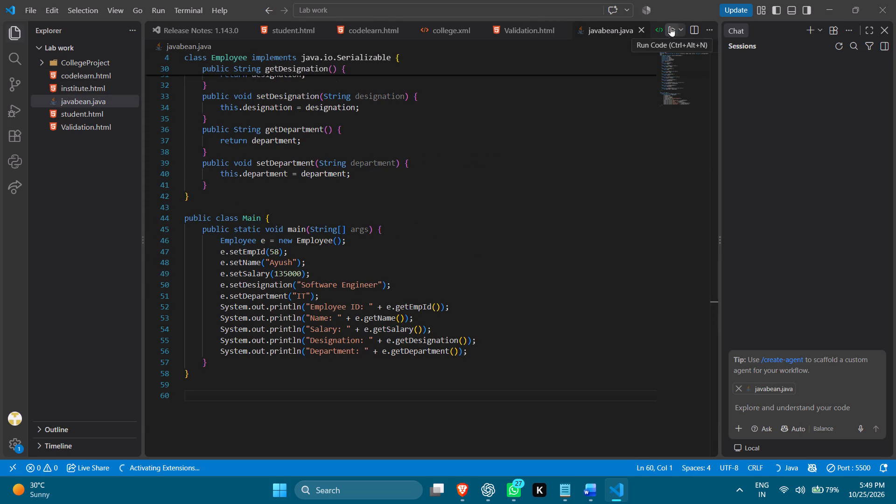
Delete the Experiment No.6 heading, Objective: and Code: lines above the Employee class in javabean.java.
scroll(288, 317, up, 17)
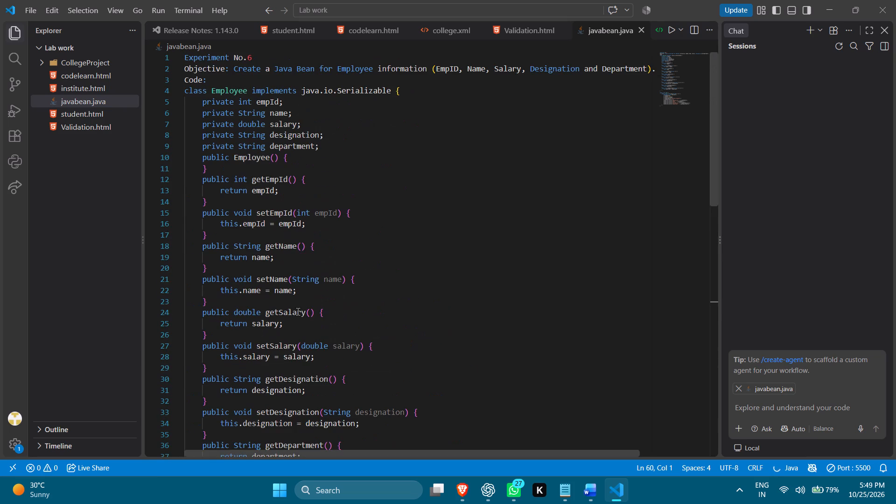
scroll(298, 311, up, 7)
scroll(298, 315, down, 7)
scroll(316, 319, up, 12)
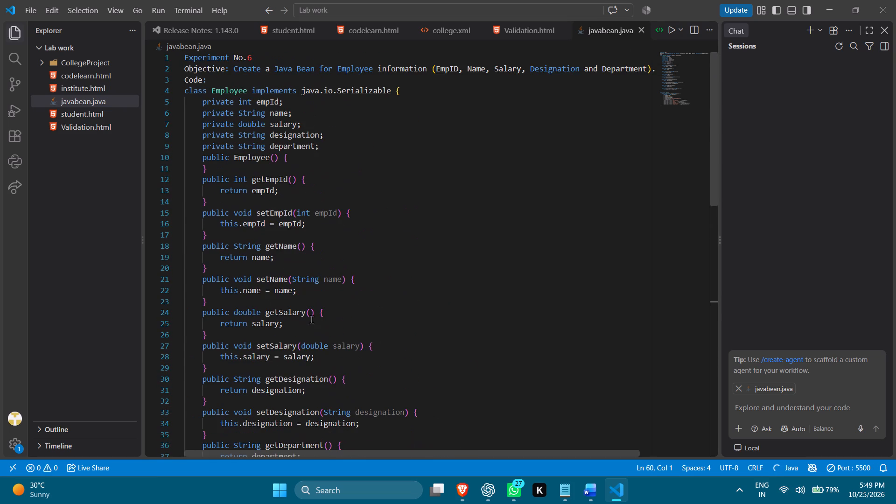
drag(211, 80, 183, 59)
key(BackSpace)
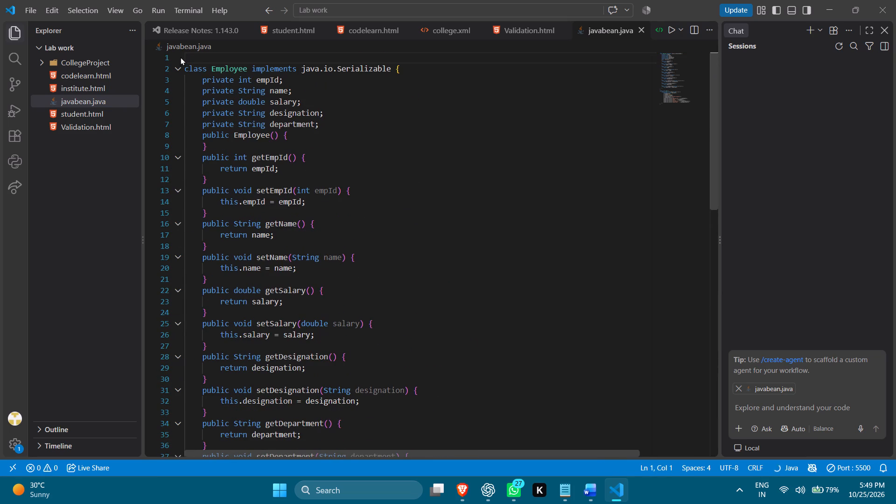
Run javabean.java and enlarge the terminal area to read its output.
scroll(477, 199, down, 12)
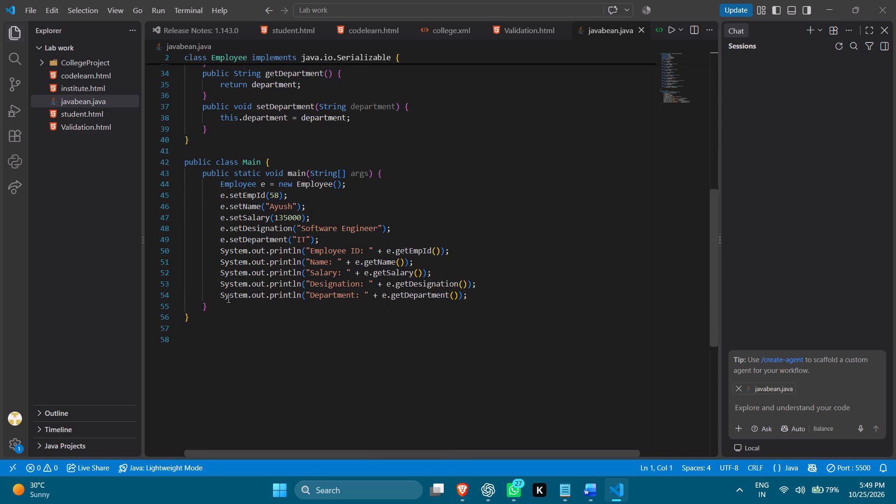
click(669, 35)
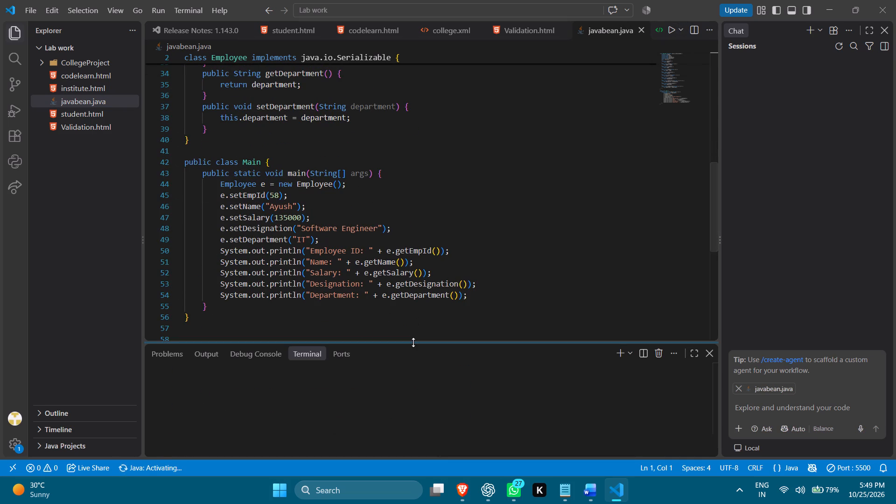
drag(413, 342, 424, 311)
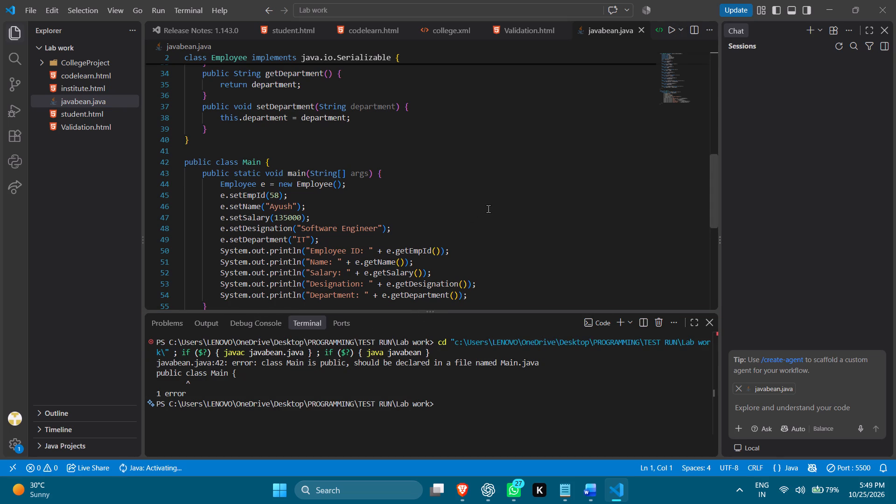
Examine the Employee and Main classes in javabean.java against the terminal output.
scroll(468, 208, up, 15)
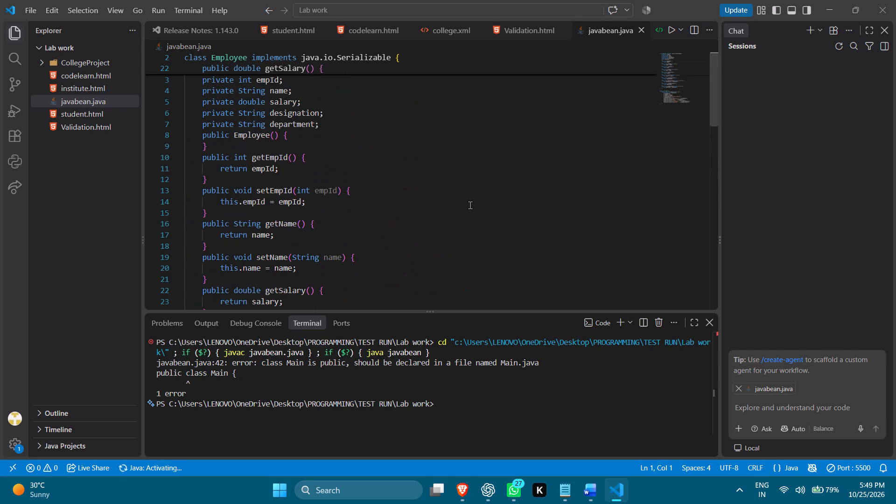
scroll(470, 205, up, 8)
scroll(470, 205, down, 3)
scroll(470, 205, up, 8)
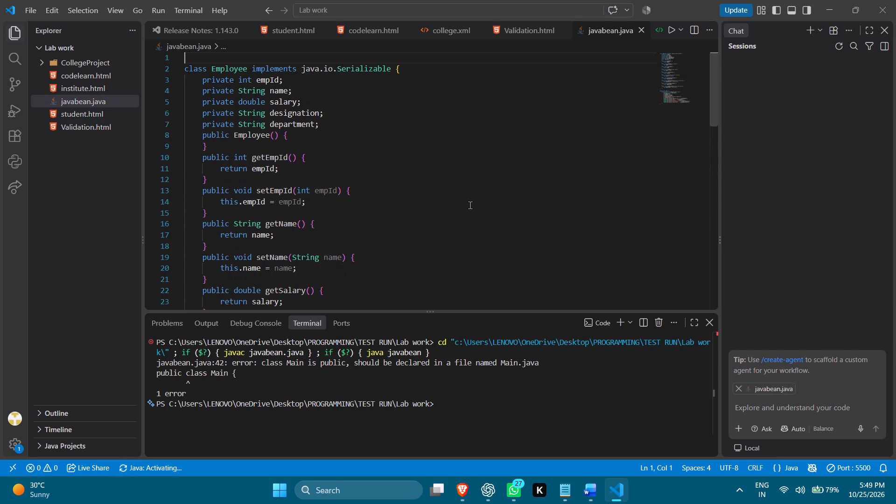
scroll(470, 205, up, 1)
scroll(470, 205, down, 14)
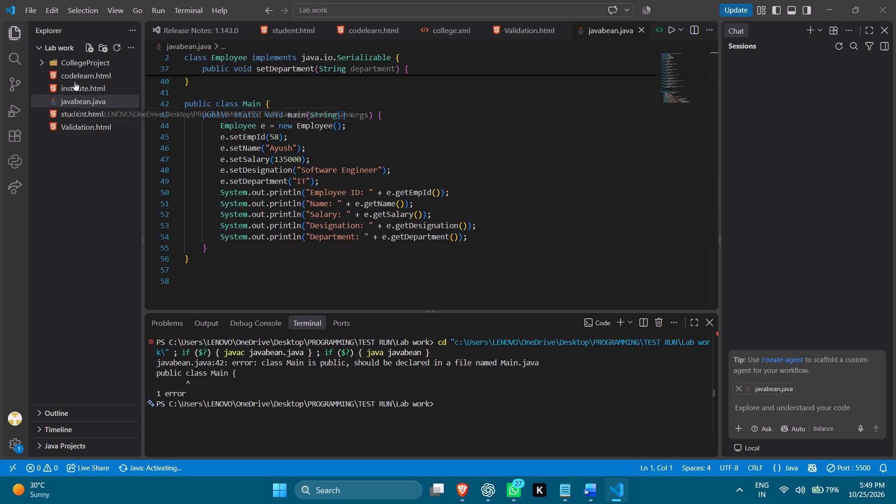
Rename the file javabean.java to Main.java, with a capital M.
click(88, 50)
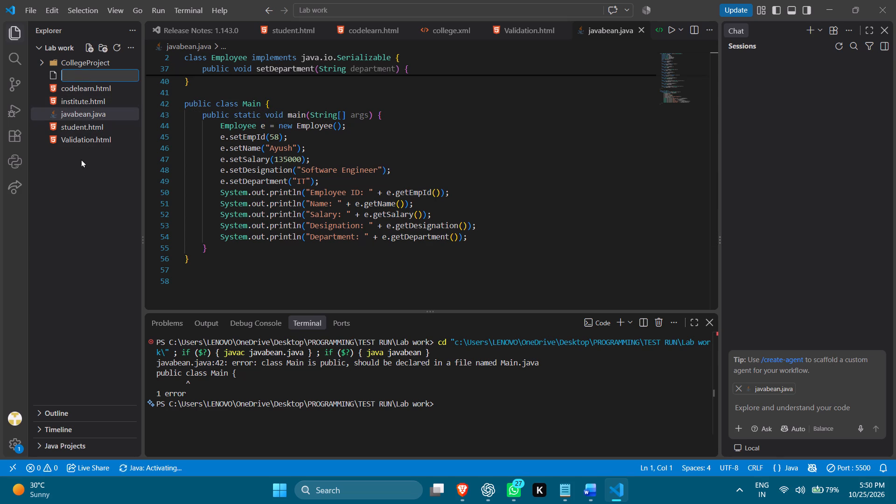
click(95, 109)
right_click(93, 100)
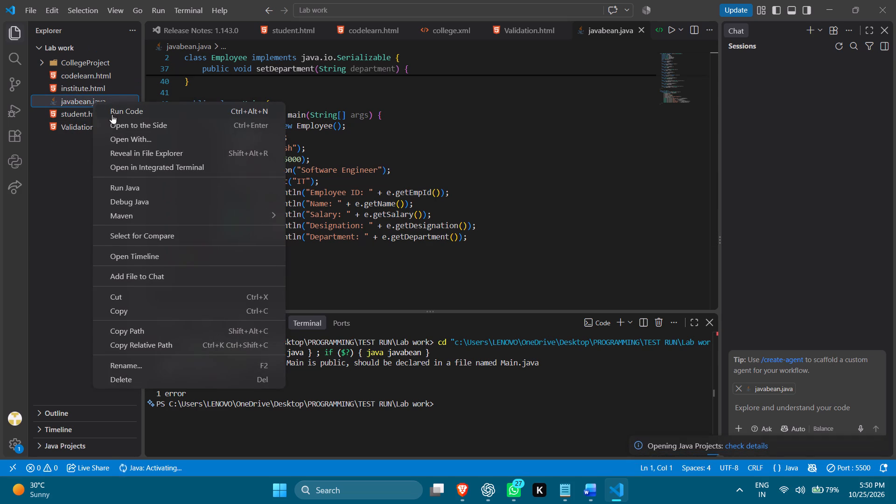
click(131, 361)
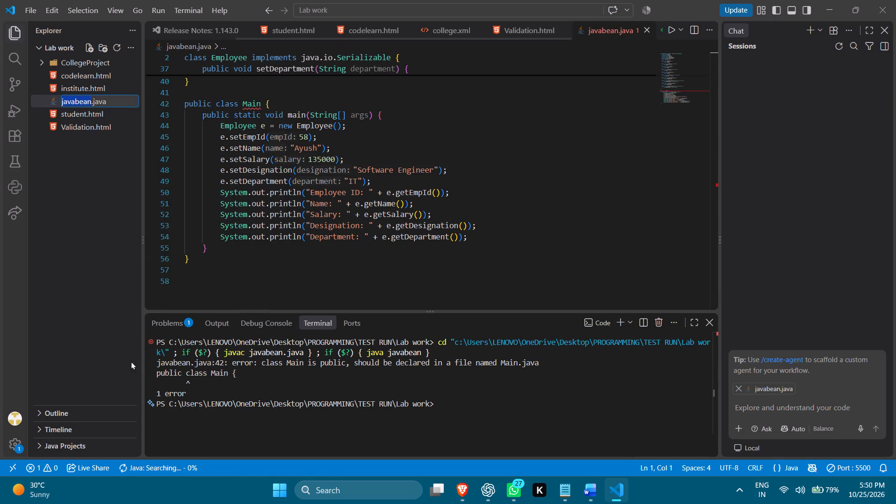
key(BackSpace)
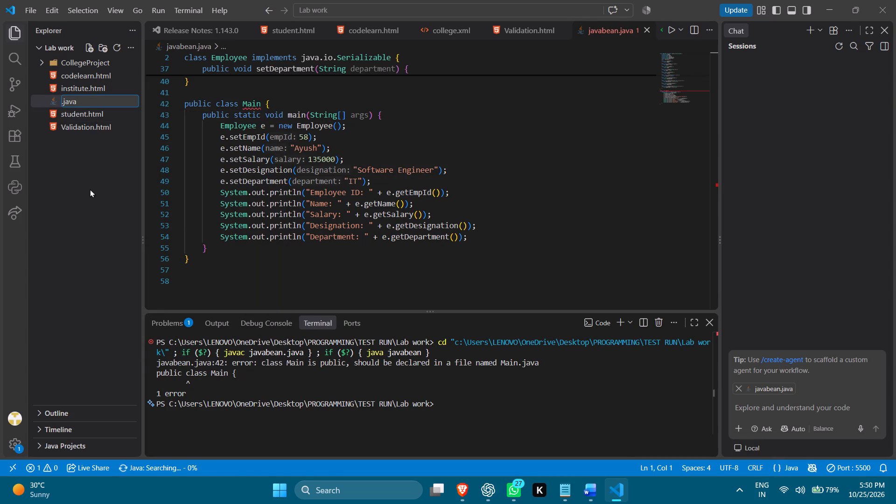
text(main)
key(Left)
key(Left)
key(Left)
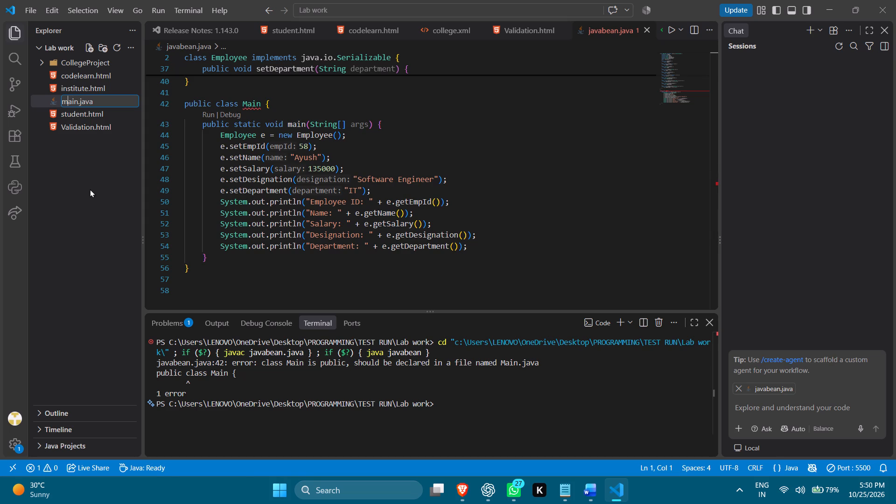
key(BackSpace)
key(shift+m)
key(Return)
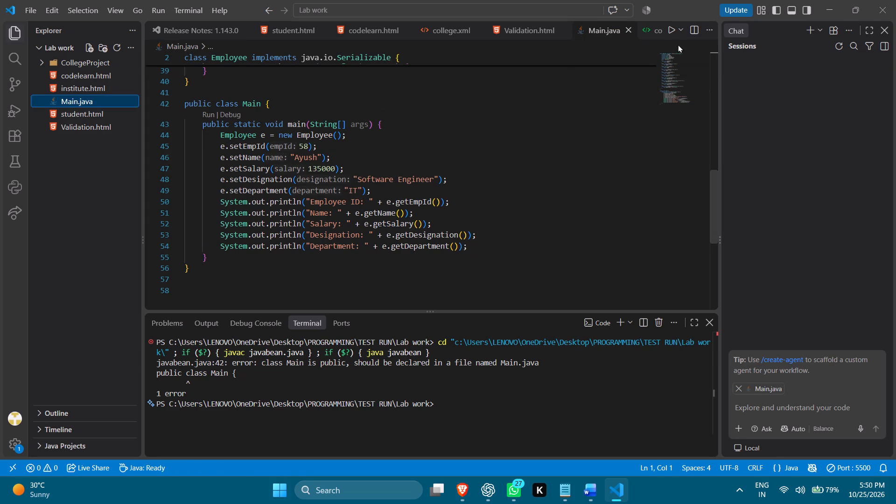
Run Main.java to produce the employee details in the terminal.
click(668, 30)
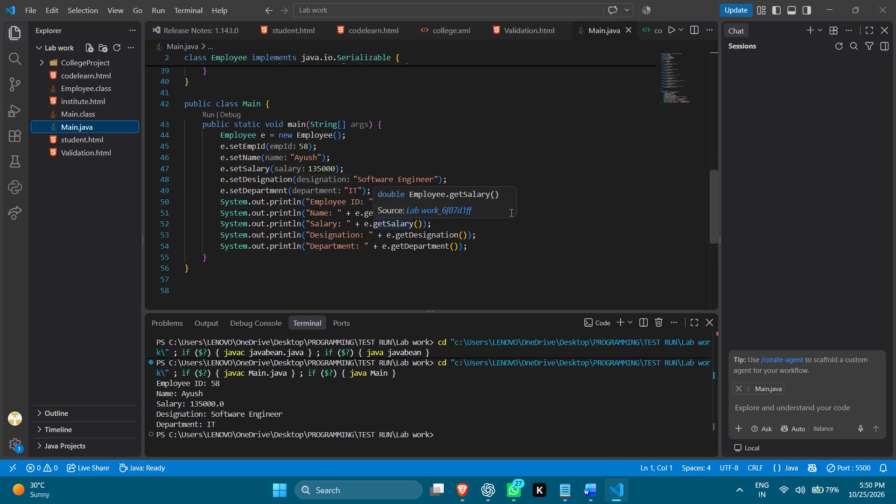
Replace the employee name passed to e.setName in the Main class with the student's full name.
click(317, 160)
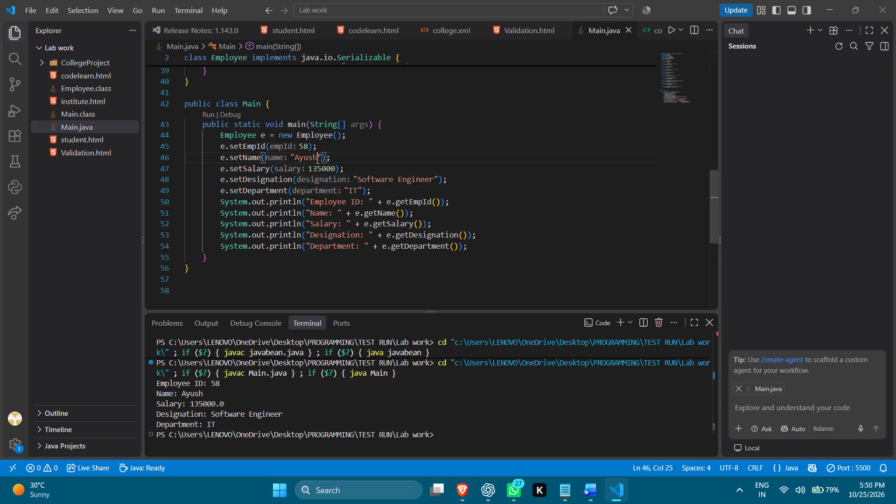
key(ctrl+BackSpace)
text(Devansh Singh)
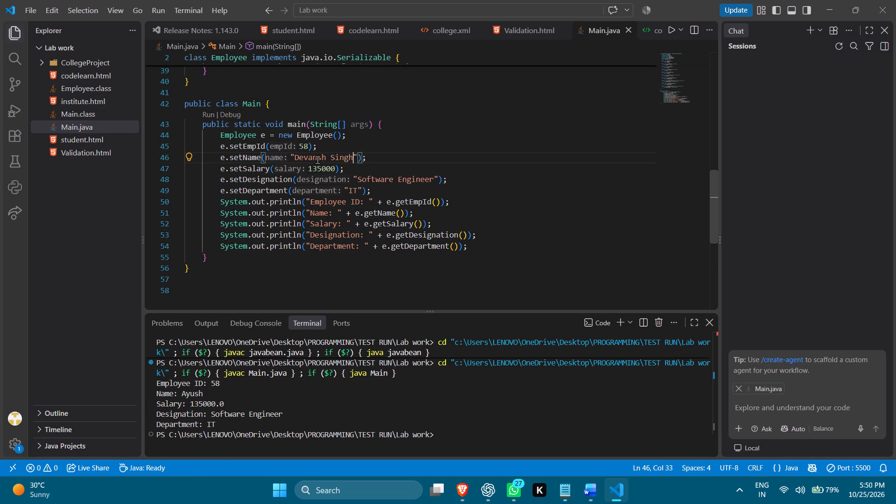
Set the employee ID passed to e.setEmpId in the Main class to 51.
click(308, 144)
key(BackSpace)
key(BackSpace)
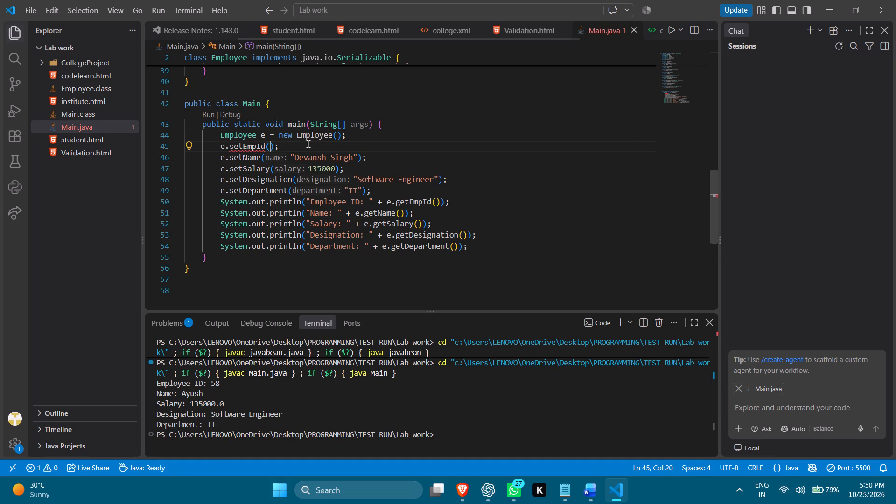
key(ctrl+z)
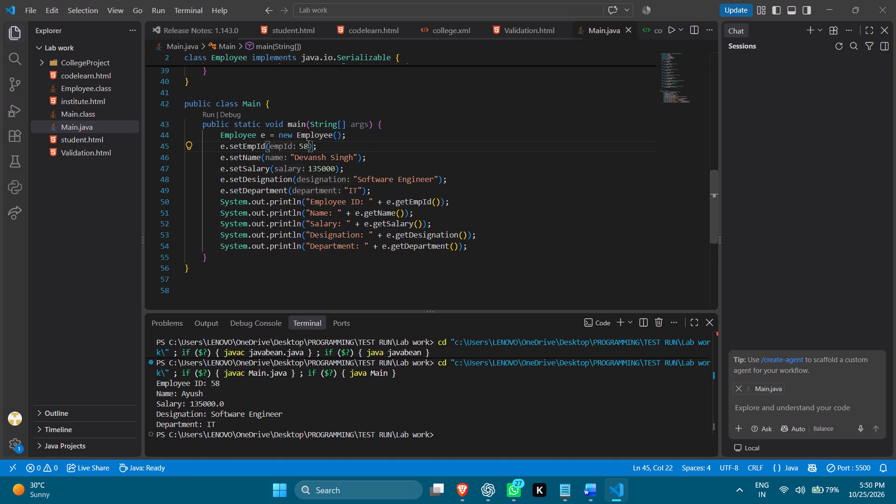
key(BackSpace)
key(1)
Run Main.java with the updated details, discard that terminal, and run it again in a fresh one.
click(671, 33)
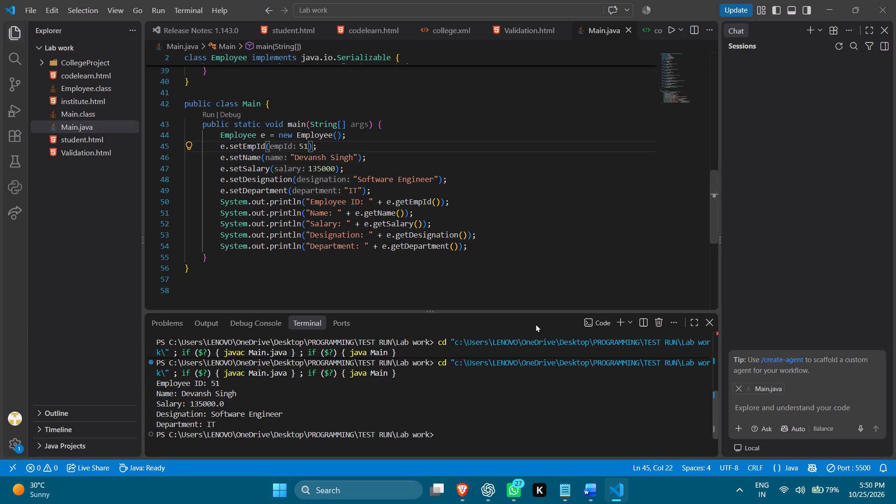
click(661, 326)
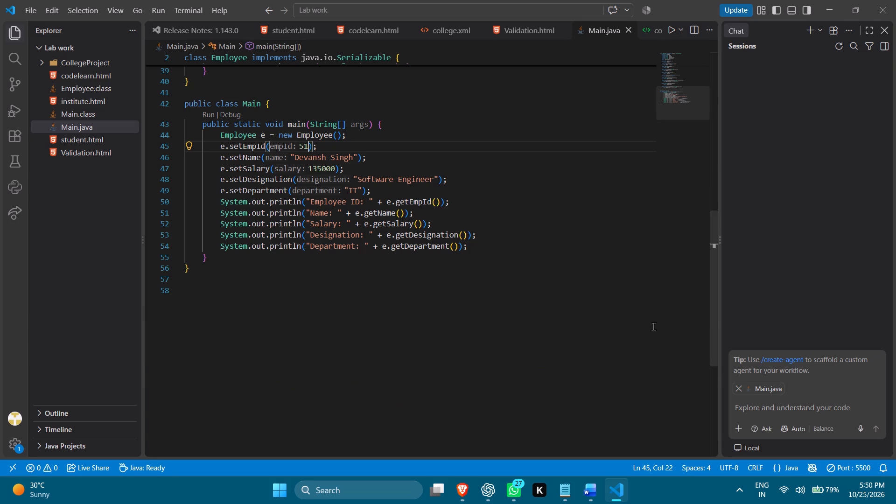
click(670, 29)
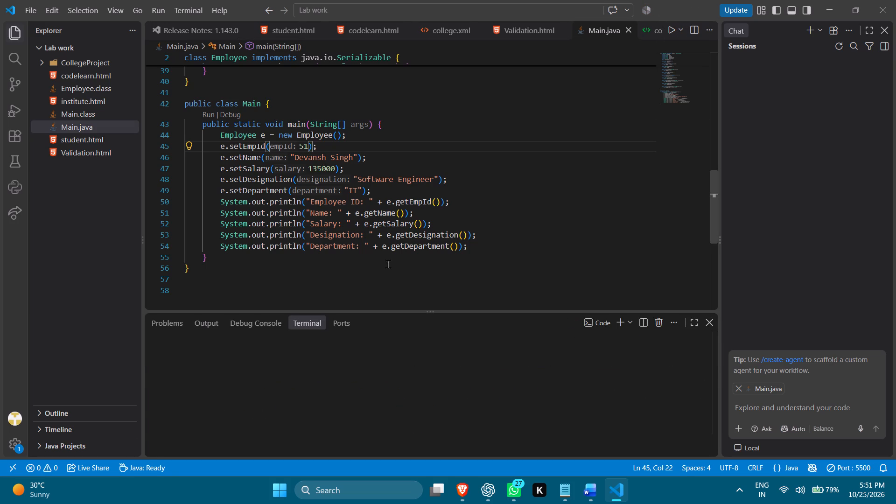
Enlarge the terminal to full editor height and capture a screen snip of the upper area showing the Employee output.
drag(395, 311, 400, 74)
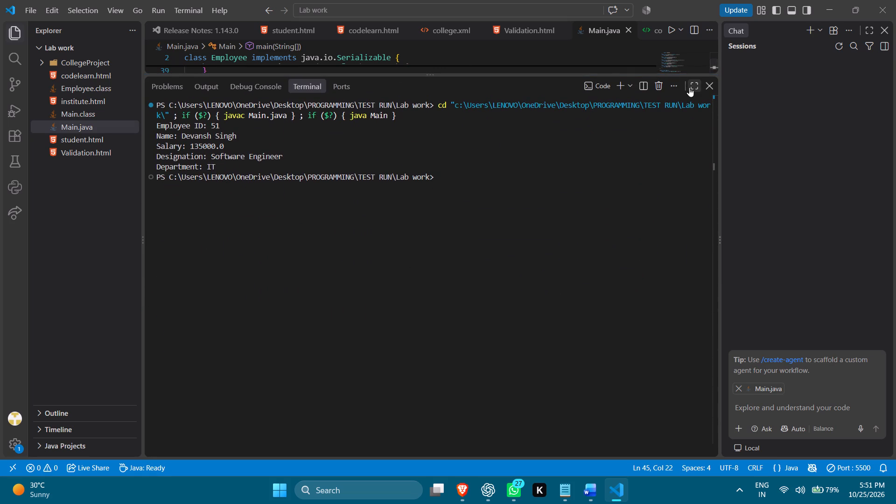
click(691, 88)
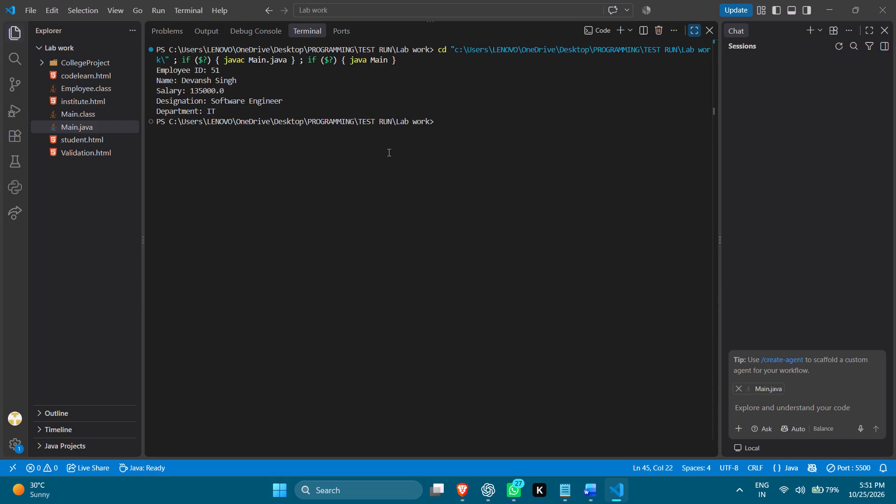
key(shift+super+s)
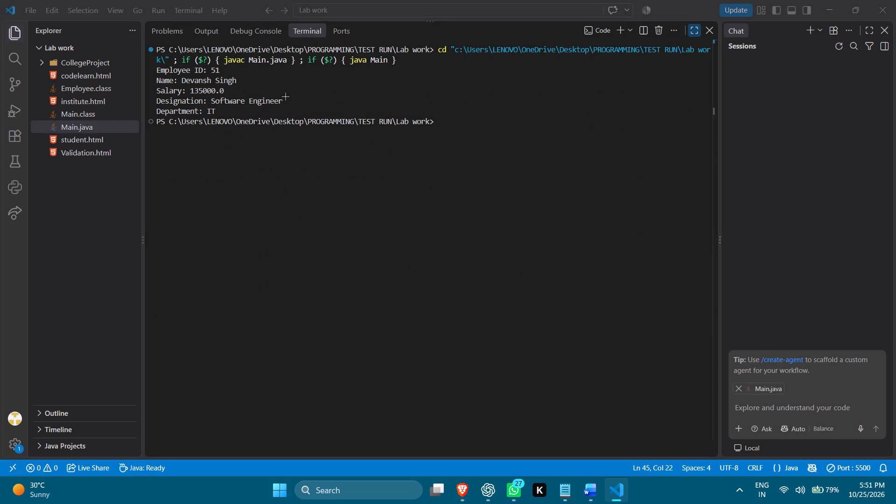
drag(143, 23, 493, 166)
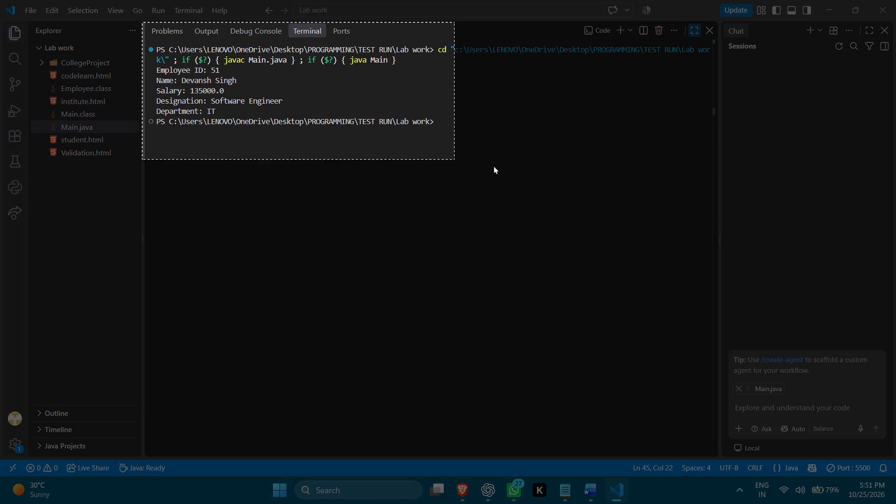
drag(493, 166, 709, 285)
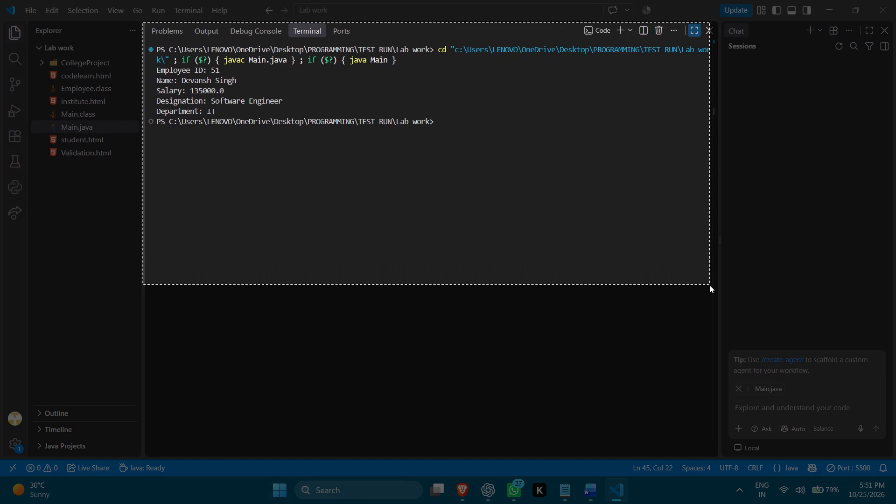
drag(709, 285, 708, 158)
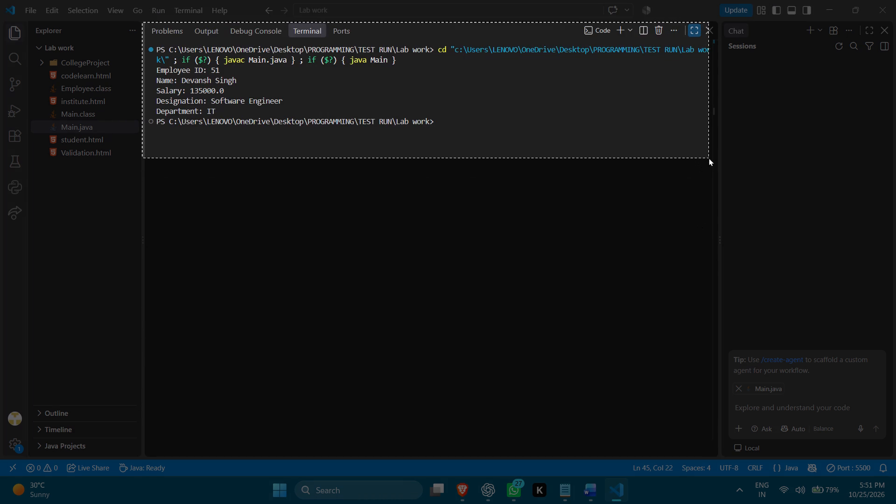
drag(708, 158, 713, 189)
Switch to the WEB TECHNOLOGY FILE document in Word and paste the terminal snip below Experiment No.6's OUTPUT:- heading.
click(832, 14)
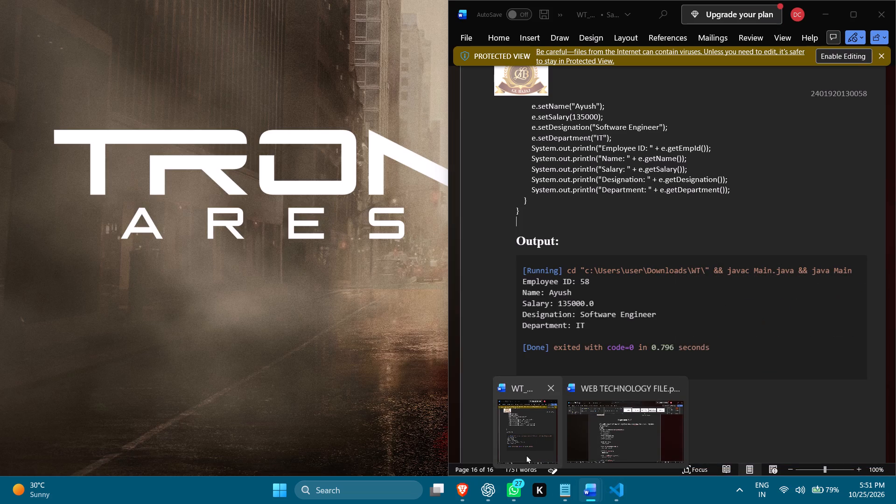
click(607, 449)
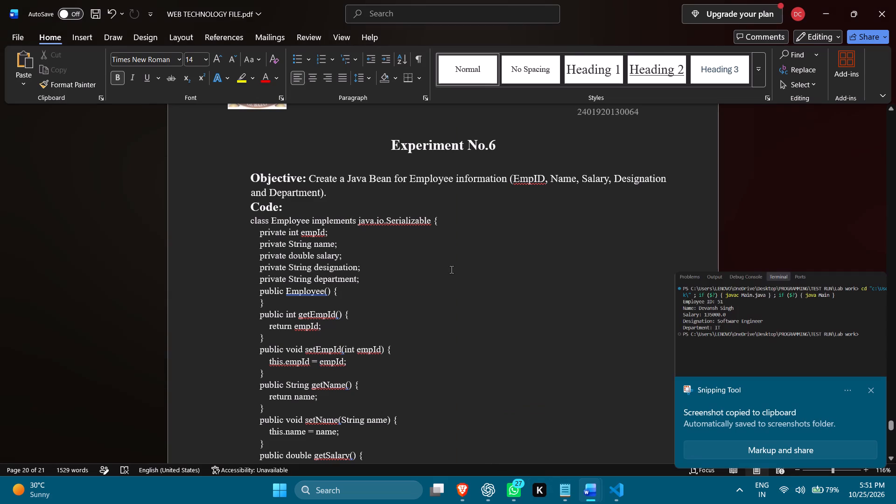
scroll(451, 269, down, 6)
scroll(451, 269, down, 20)
scroll(451, 269, down, 3)
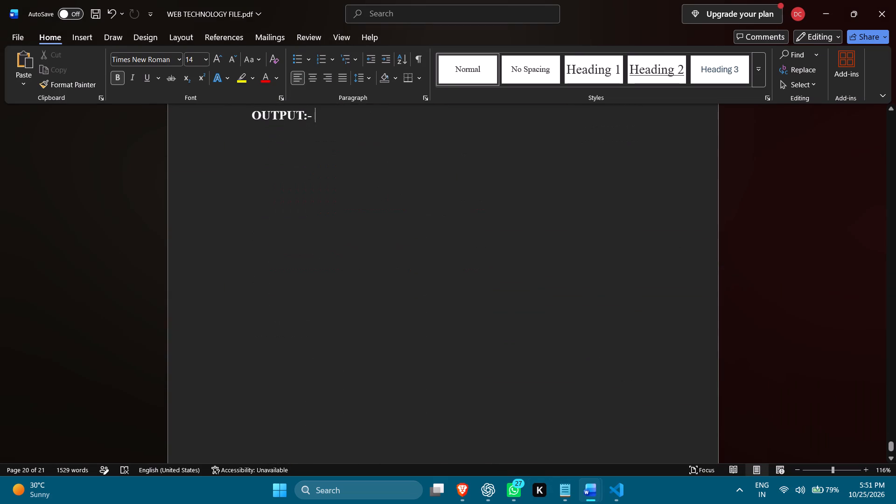
key(Return)
key(Return)
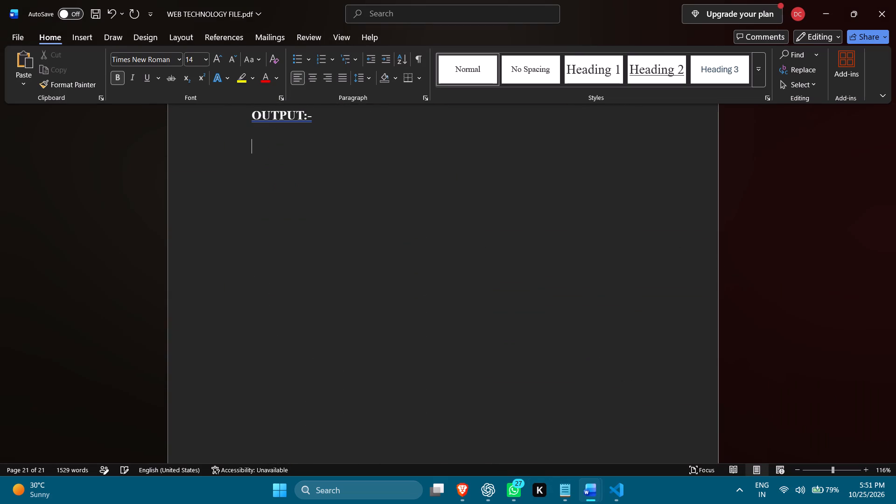
key(ctrl+v)
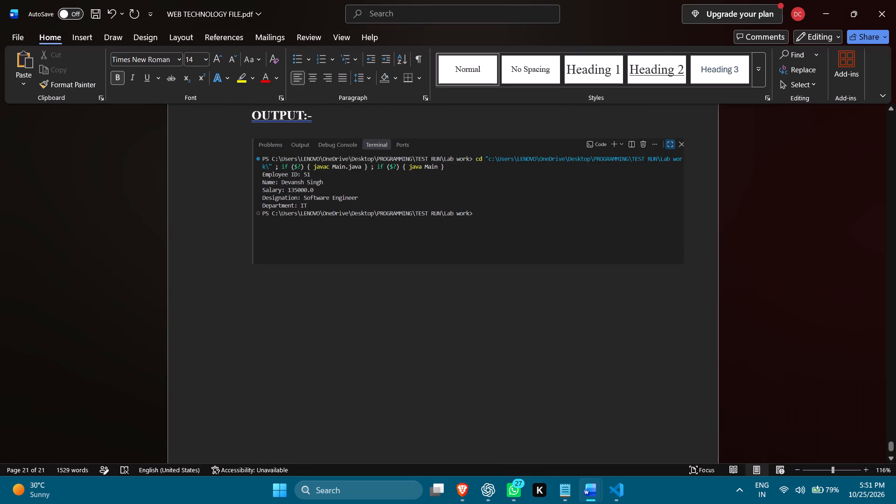
Narrow the pasted terminal picture slightly from its right edge, keeping its height.
drag(384, 206, 342, 226)
click(329, 330)
click(625, 216)
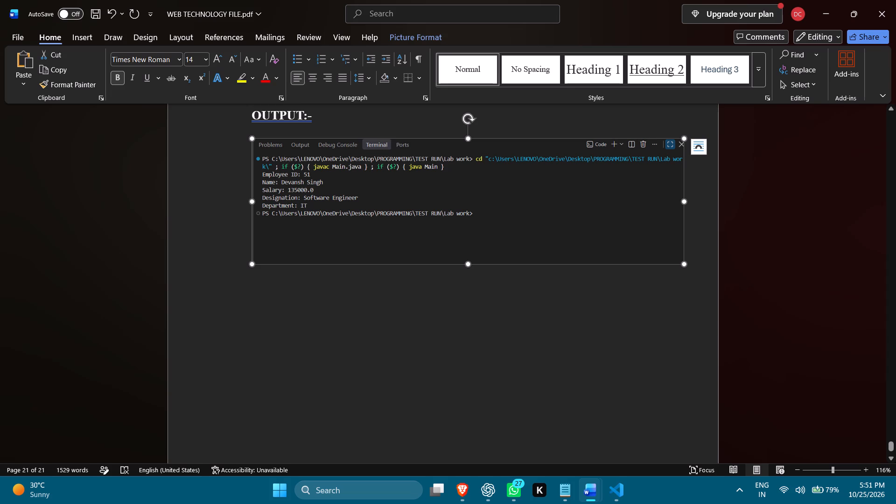
drag(686, 203, 637, 221)
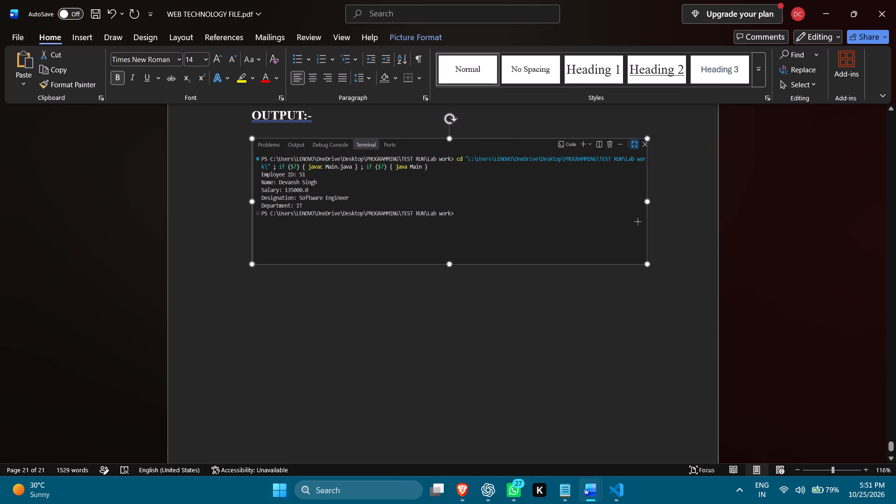
drag(637, 221, 656, 225)
click(458, 309)
Review the earlier experiments in the lab file, from Experiment No.6 back to the institute website code, checking their code and outputs.
scroll(346, 258, up, 4)
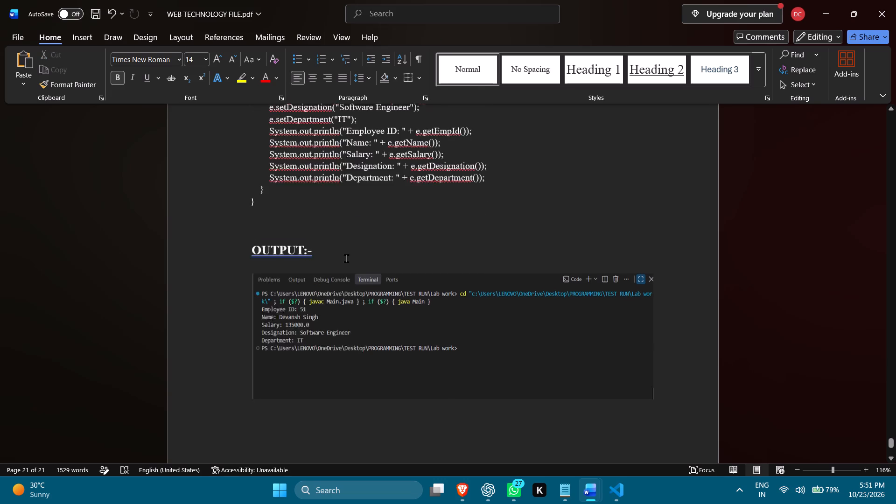
scroll(346, 258, up, 17)
scroll(350, 248, up, 20)
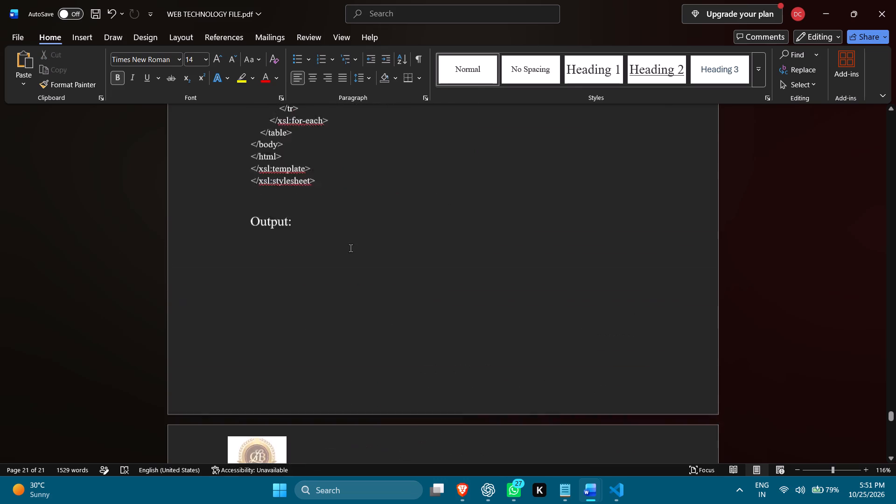
scroll(350, 248, up, 19)
scroll(350, 248, up, 20)
scroll(350, 248, up, 1)
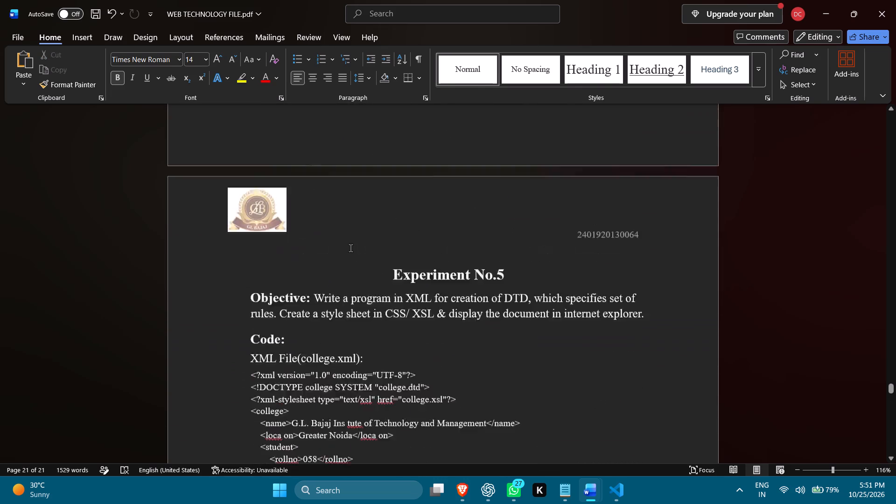
scroll(350, 248, up, 20)
scroll(350, 248, up, 20)
scroll(350, 248, up, 3)
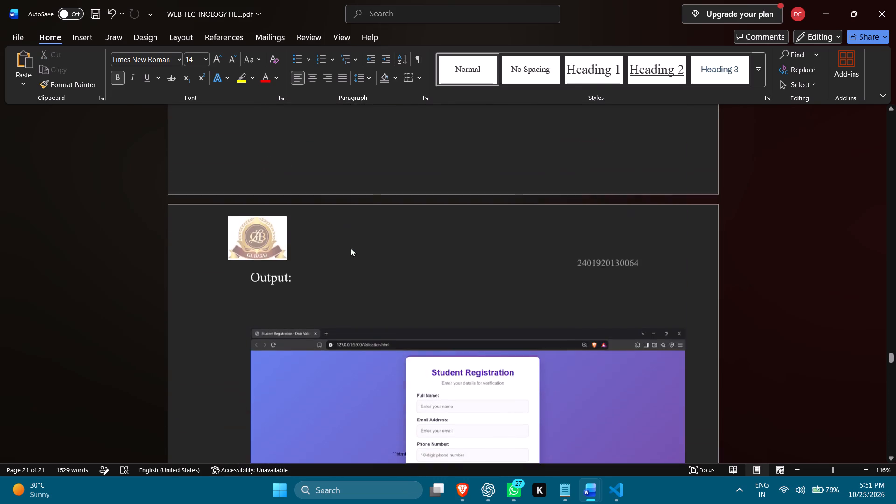
scroll(350, 248, up, 9)
scroll(350, 248, down, 14)
scroll(377, 249, up, 7)
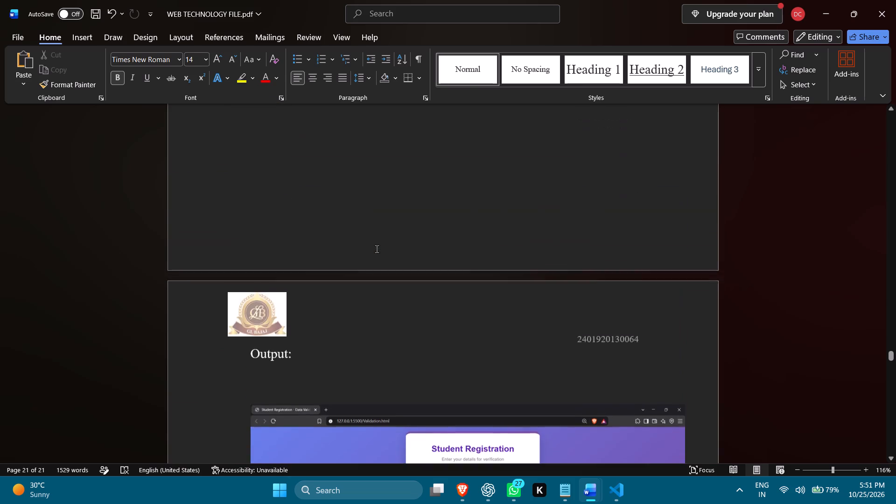
scroll(377, 249, up, 20)
scroll(377, 249, up, 20)
scroll(377, 249, up, 4)
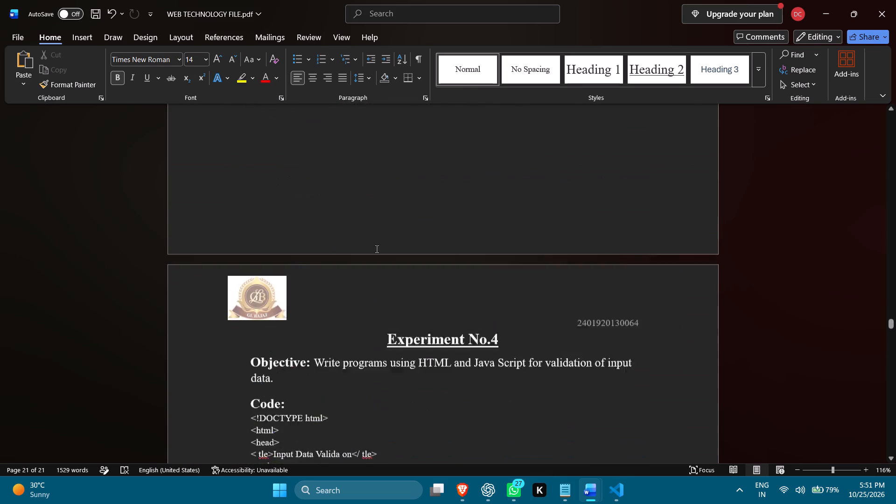
scroll(377, 249, up, 20)
scroll(377, 249, up, 20)
scroll(377, 249, up, 4)
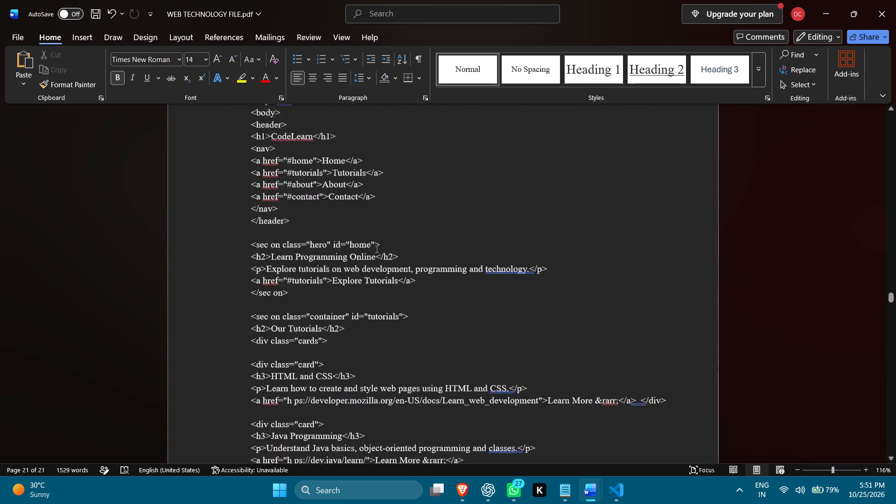
scroll(377, 249, up, 20)
scroll(377, 249, up, 20)
scroll(377, 249, up, 4)
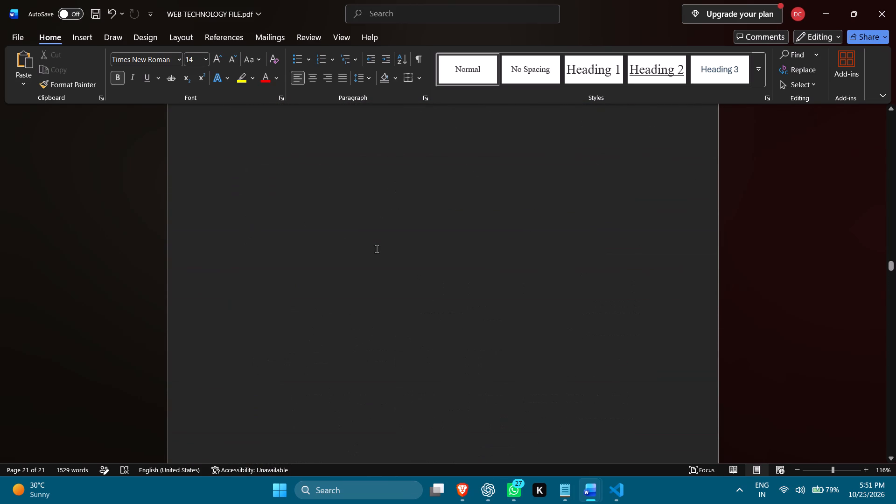
scroll(377, 249, up, 20)
scroll(377, 249, up, 12)
scroll(388, 264, down, 4)
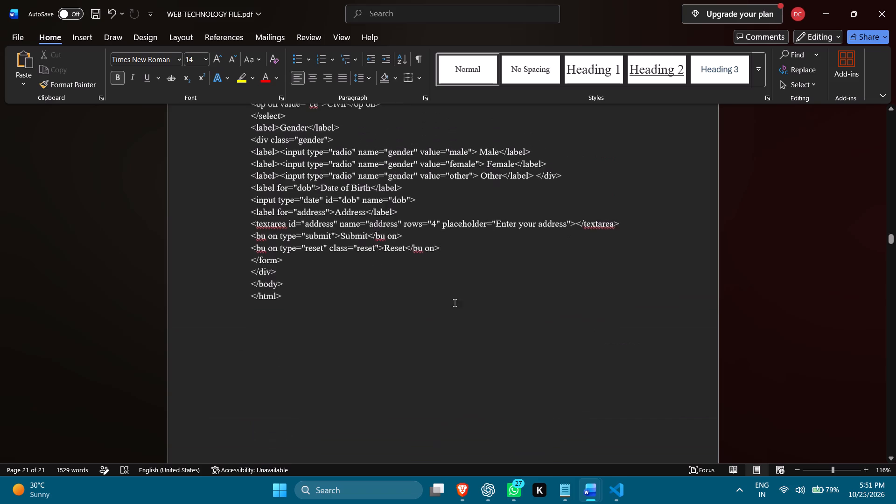
scroll(455, 302, down, 3)
scroll(460, 294, up, 20)
scroll(460, 294, up, 12)
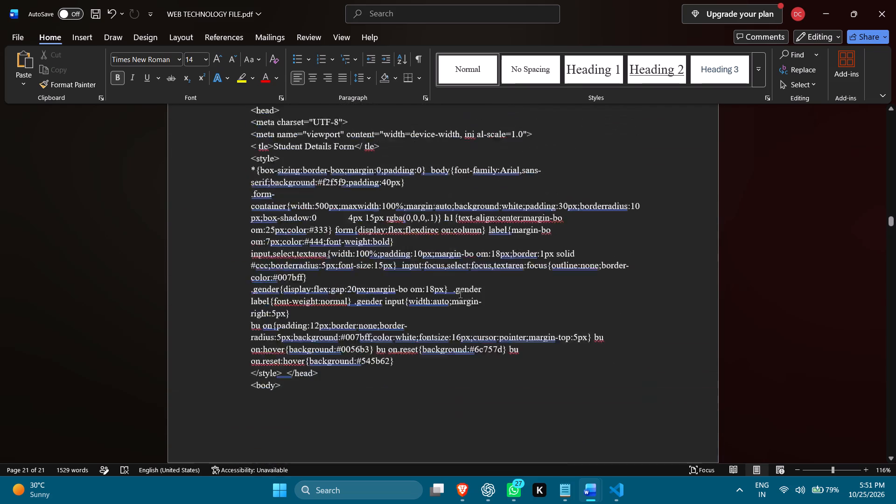
scroll(460, 294, up, 16)
scroll(460, 294, up, 18)
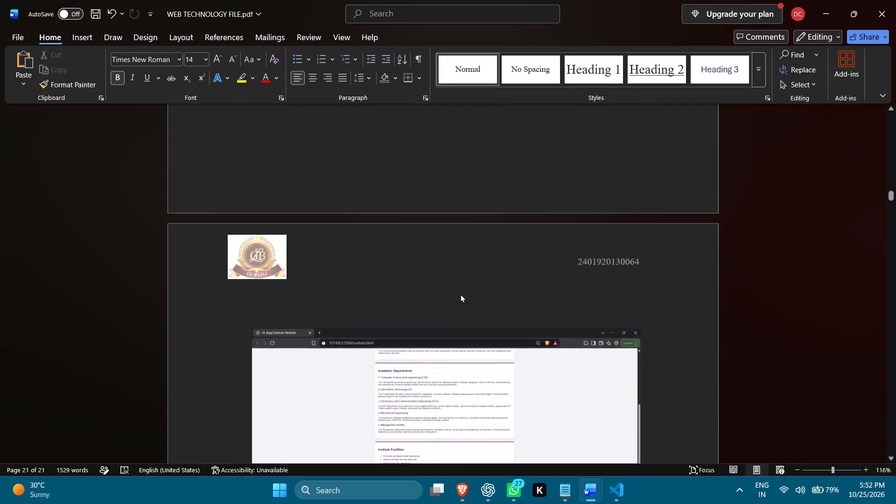
scroll(460, 294, up, 8)
scroll(460, 294, up, 20)
scroll(460, 294, up, 12)
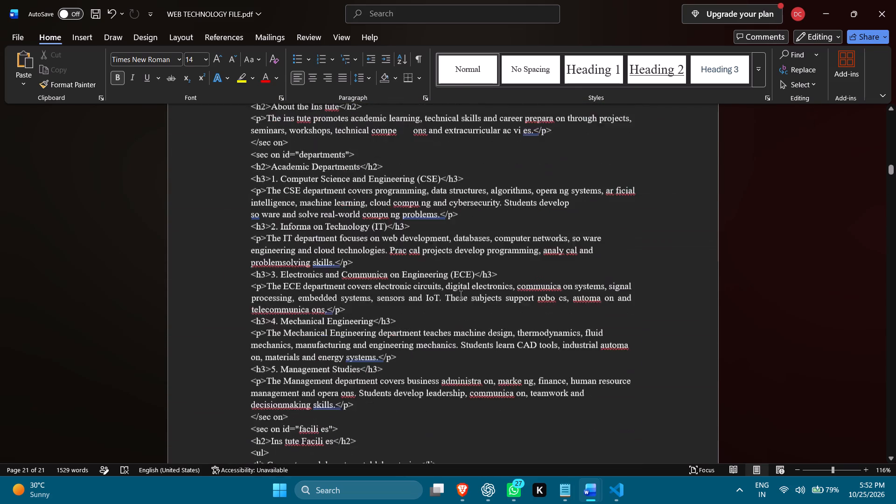
scroll(461, 294, up, 20)
scroll(461, 294, up, 2)
scroll(461, 294, down, 14)
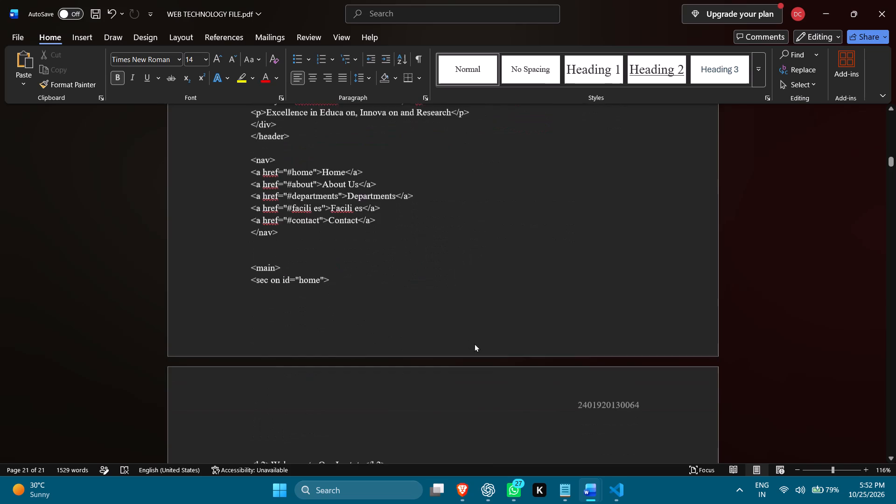
Push the Experiment No.2 heading to the top of a new page by inserting blank lines before it.
scroll(474, 343, down, 20)
scroll(474, 343, down, 20)
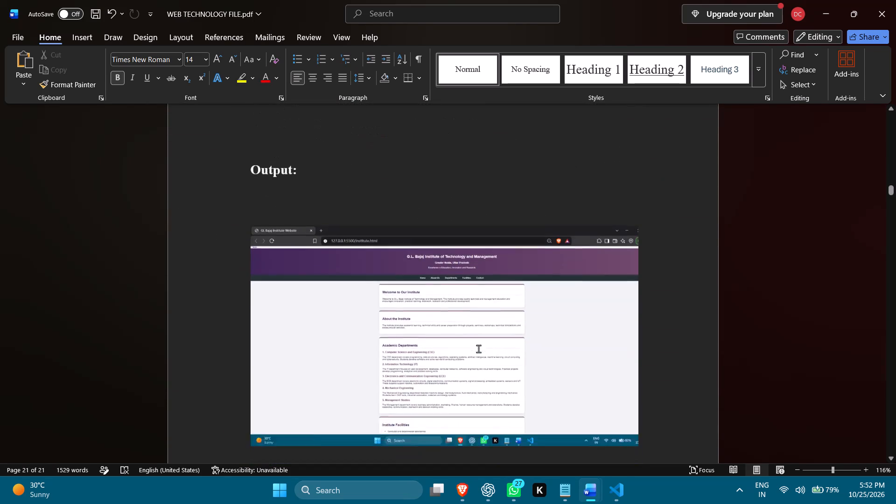
scroll(478, 349, down, 20)
scroll(478, 349, down, 9)
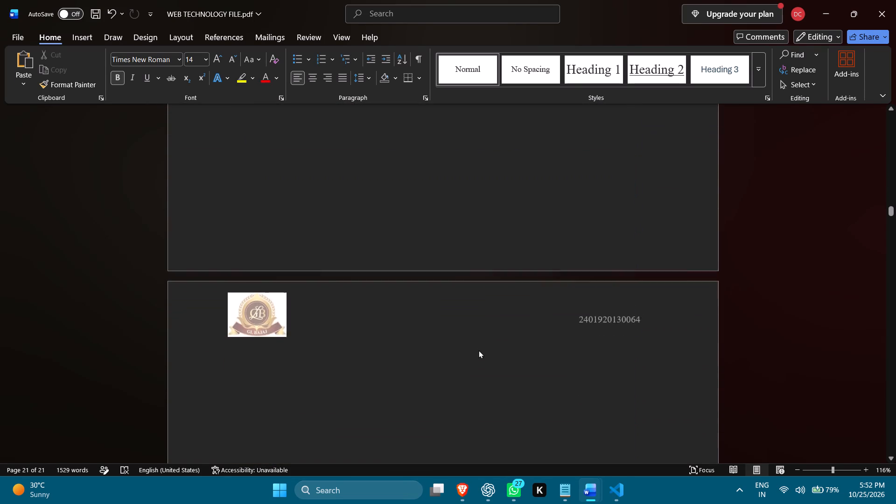
scroll(478, 351, down, 7)
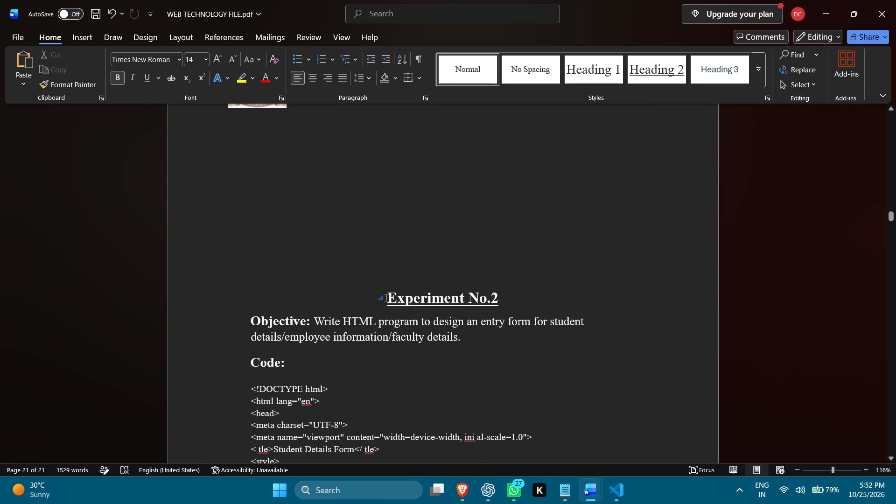
click(386, 297)
key(Return)
key(Return)
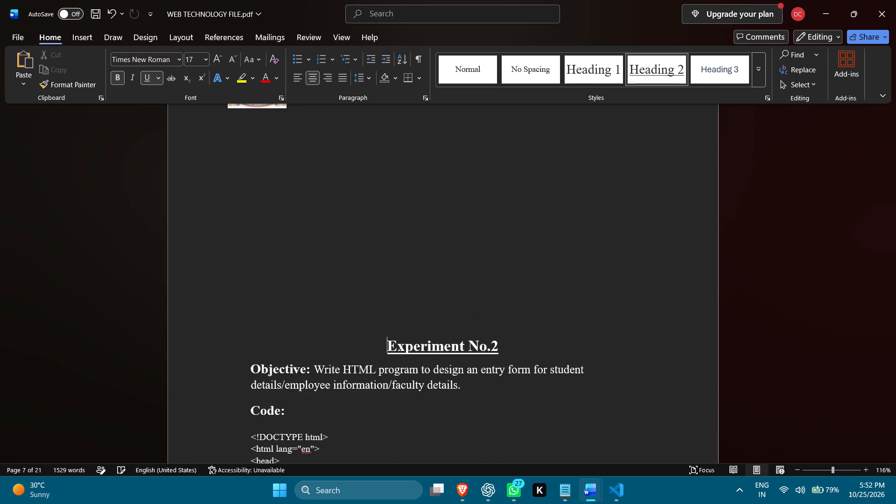
key(Return)
key(Return)
key(Return)
key(Return)
key(Return)
key(Return)
key(Return)
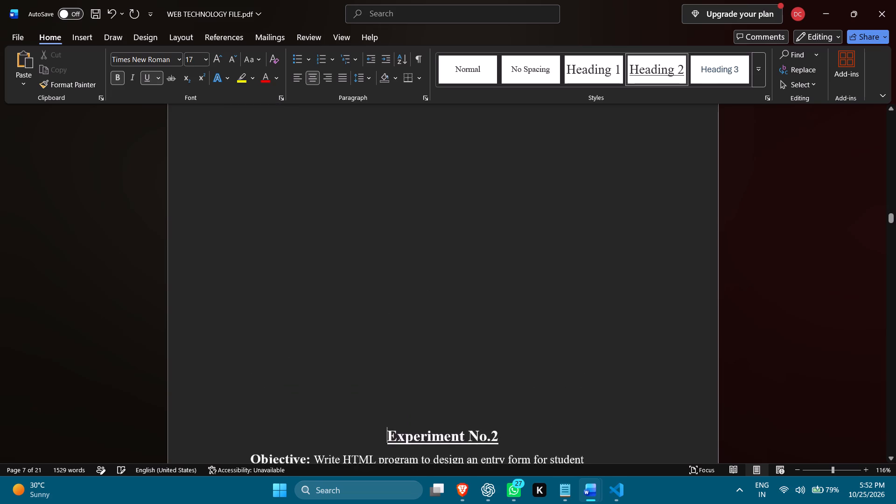
key(Return)
key(Return)
key(Return)
key(Return)
key(Return)
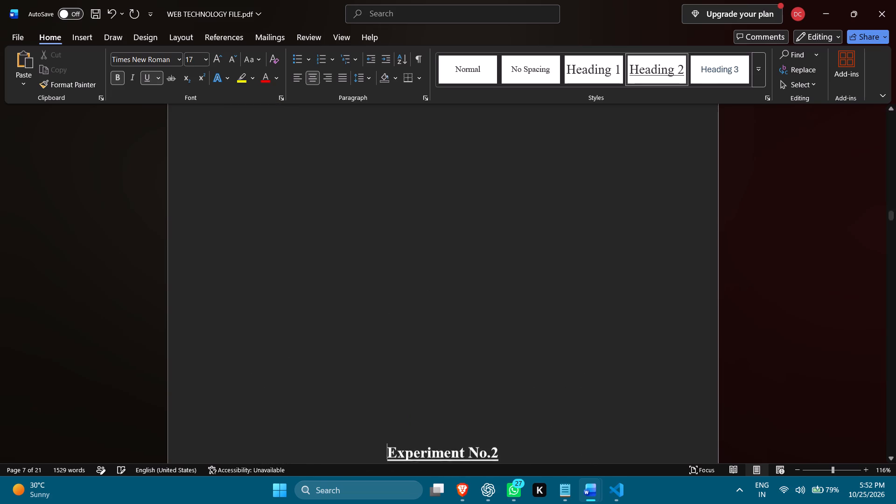
key(Return)
key(Return)
key(Return)
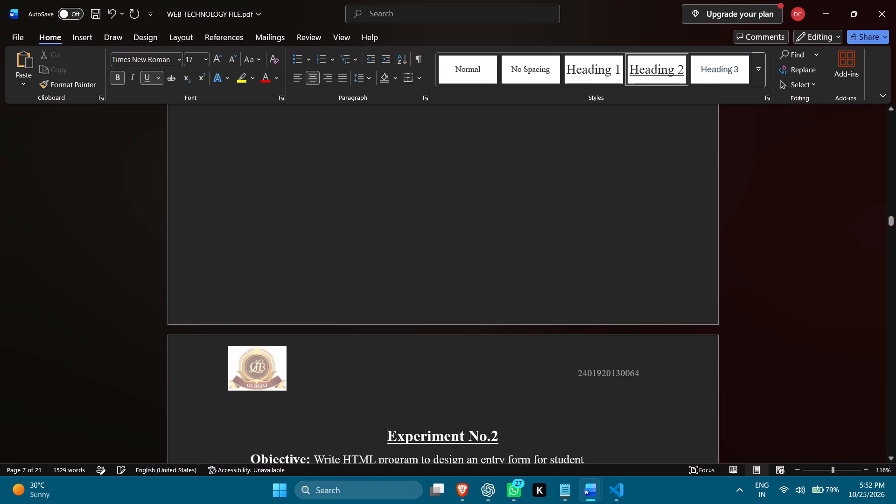
Move Experiment No.2's Output: heading onto the next page, directly above the student form picture.
scroll(384, 297, down, 7)
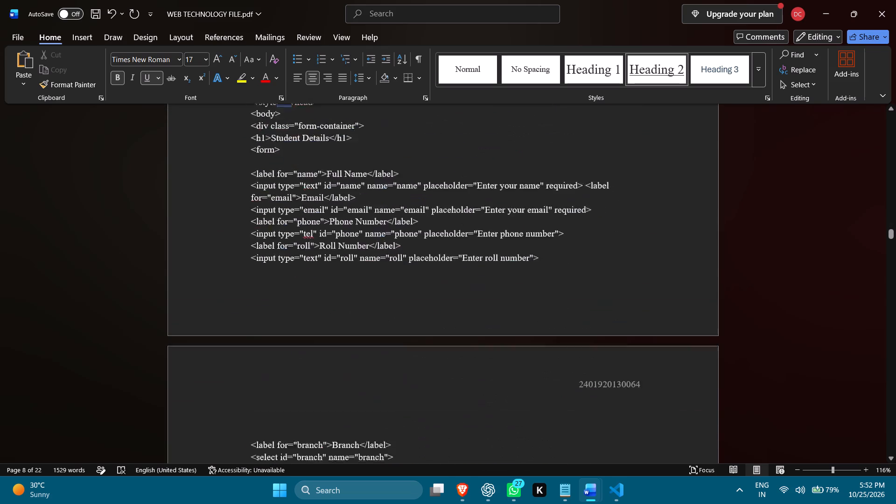
scroll(384, 297, down, 10)
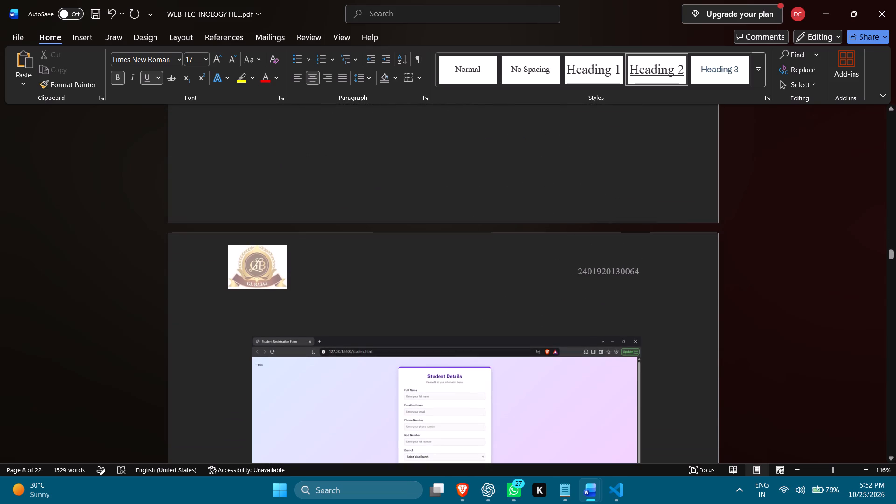
scroll(384, 297, down, 2)
scroll(384, 297, up, 1)
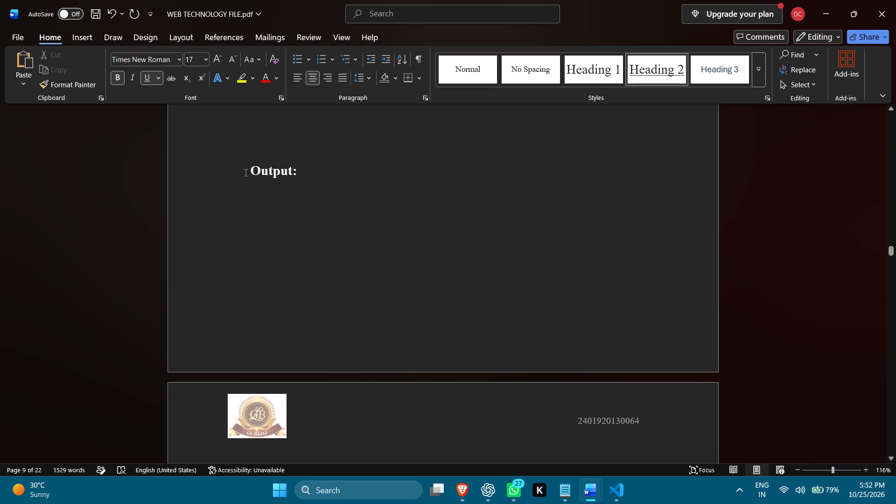
double_click(305, 165)
drag(305, 165, 226, 168)
drag(246, 168, 287, 168)
click(324, 250)
scroll(336, 261, down, 6)
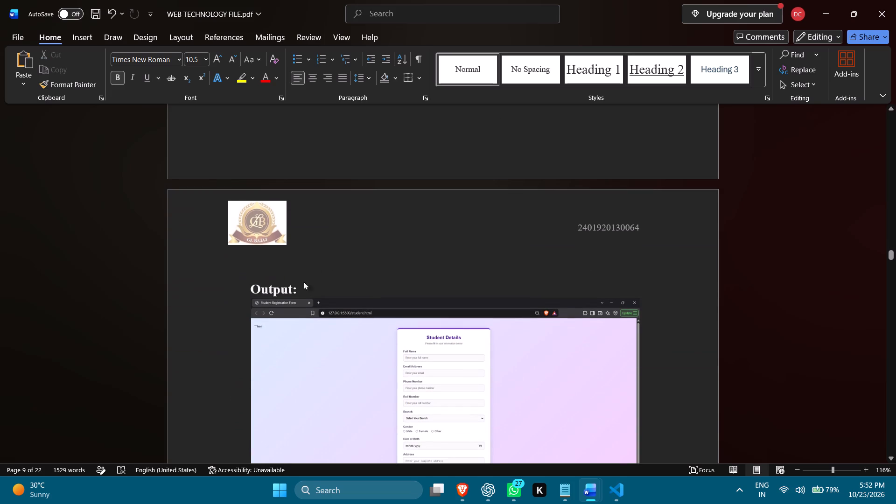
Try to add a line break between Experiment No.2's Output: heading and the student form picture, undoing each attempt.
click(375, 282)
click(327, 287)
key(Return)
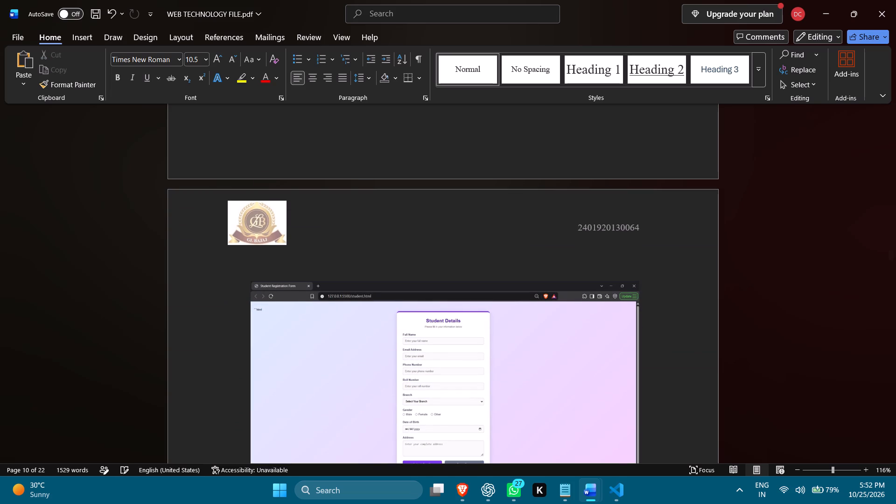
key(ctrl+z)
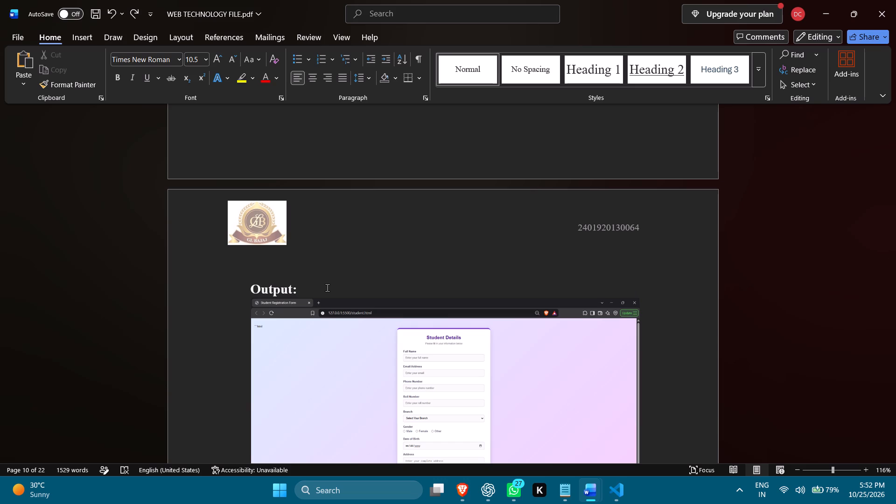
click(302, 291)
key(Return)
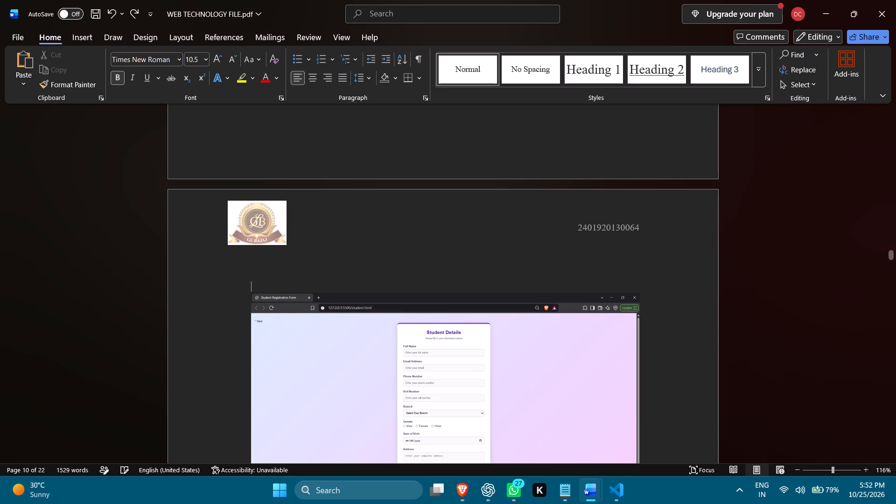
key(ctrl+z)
Review the rest of the lab file from Experiment No.2's output through Experiment No.6, checking each experiment's code, output and page layout.
scroll(302, 291, down, 2)
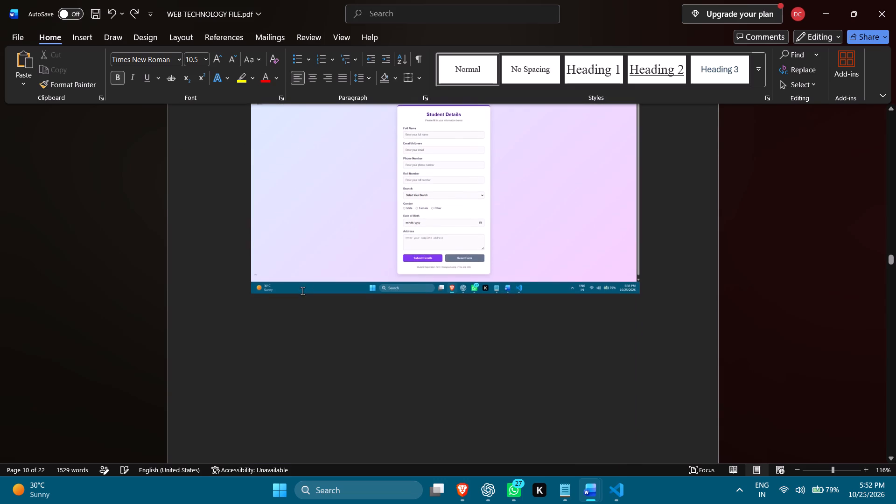
scroll(302, 291, down, 11)
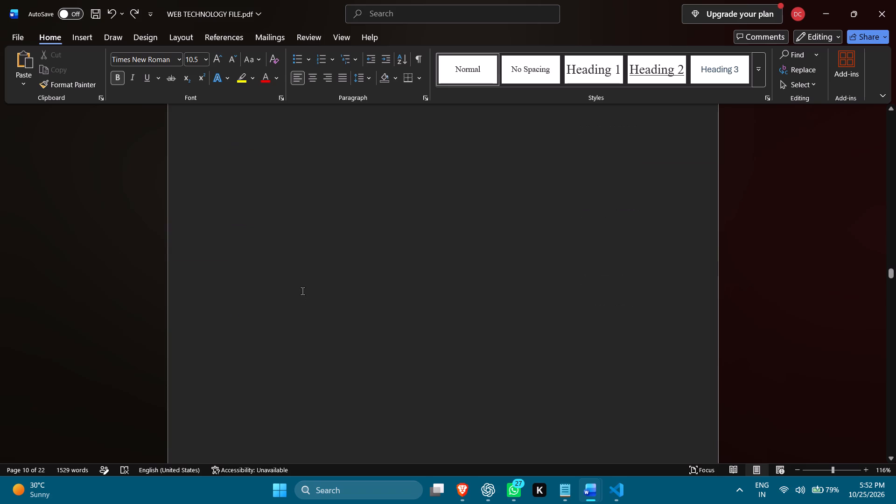
scroll(302, 291, down, 12)
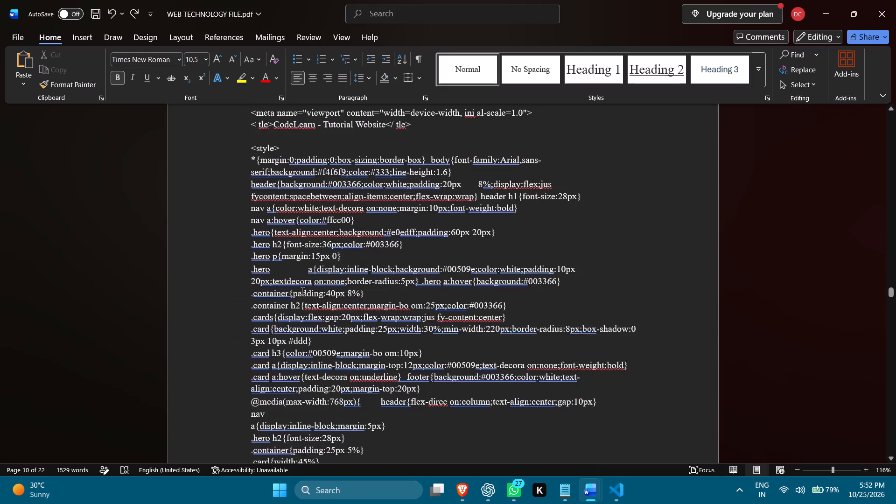
scroll(302, 291, down, 9)
scroll(302, 291, up, 2)
scroll(302, 291, down, 1)
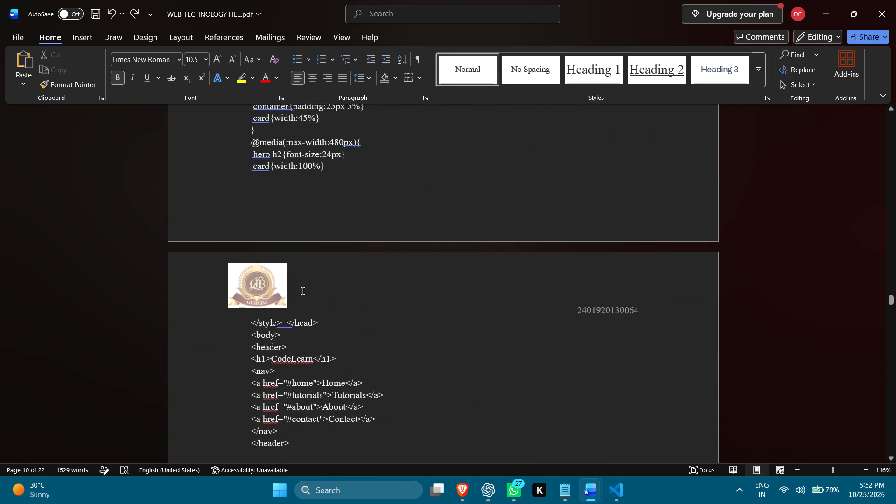
scroll(302, 291, down, 9)
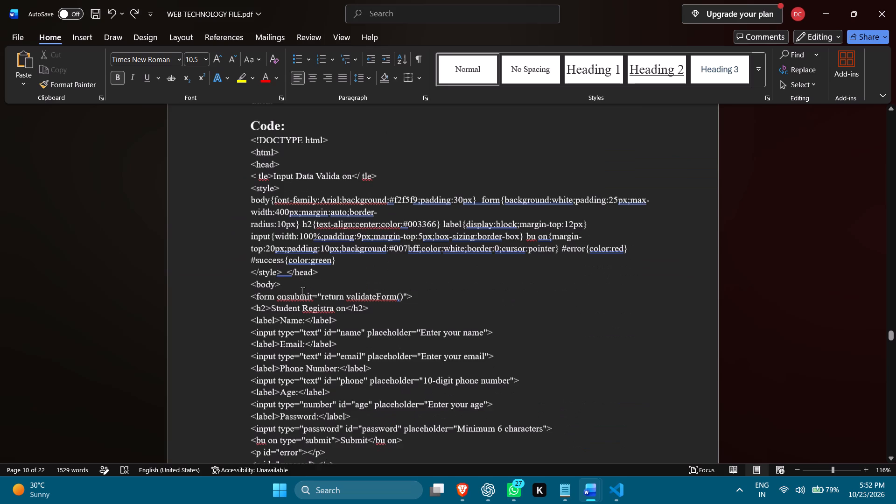
scroll(302, 291, down, 9)
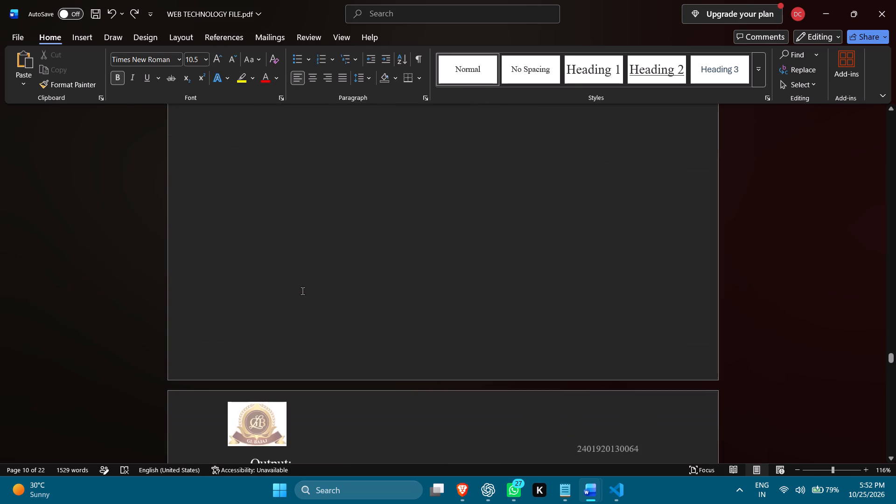
scroll(302, 291, down, 4)
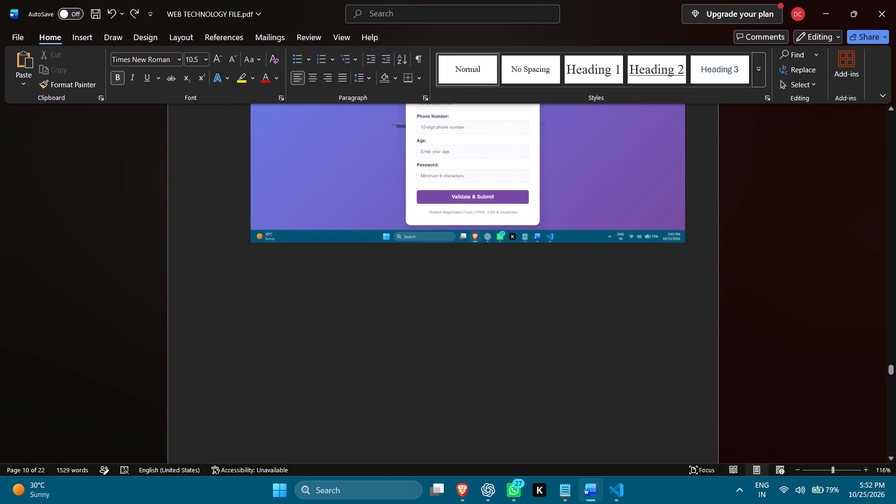
scroll(302, 291, up, 1)
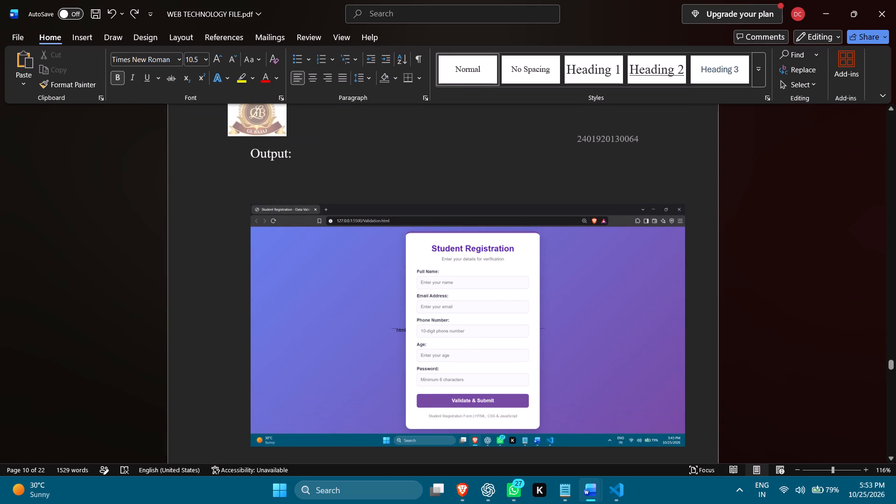
scroll(302, 291, down, 6)
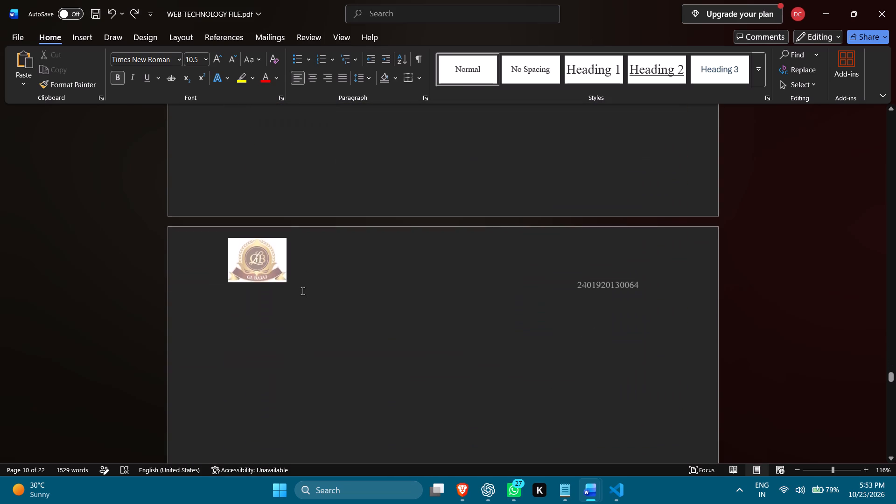
scroll(302, 291, down, 13)
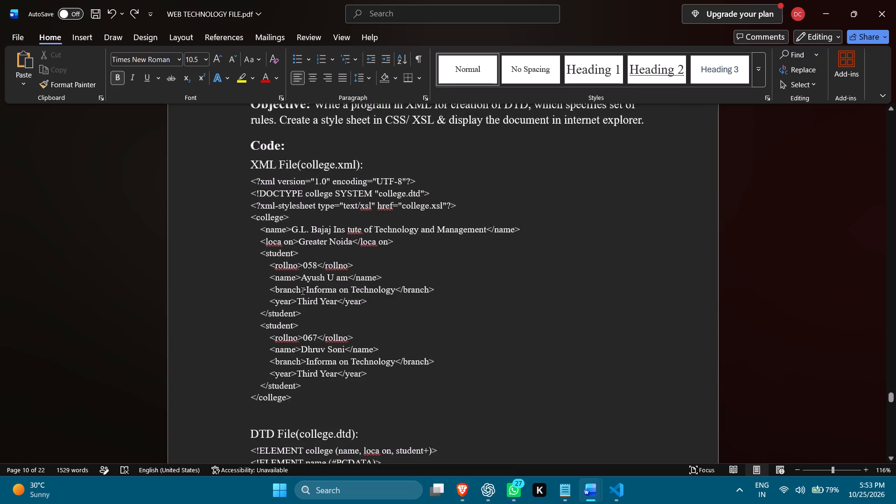
scroll(302, 291, down, 11)
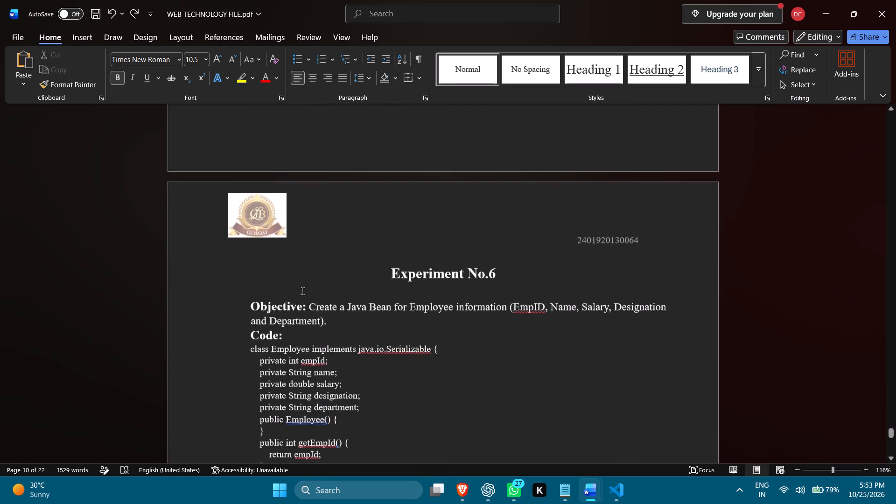
scroll(302, 291, down, 8)
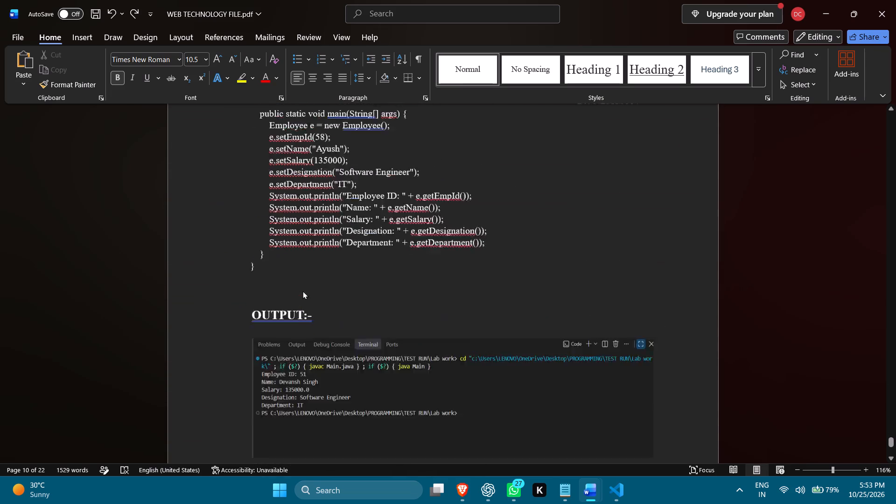
scroll(302, 291, down, 4)
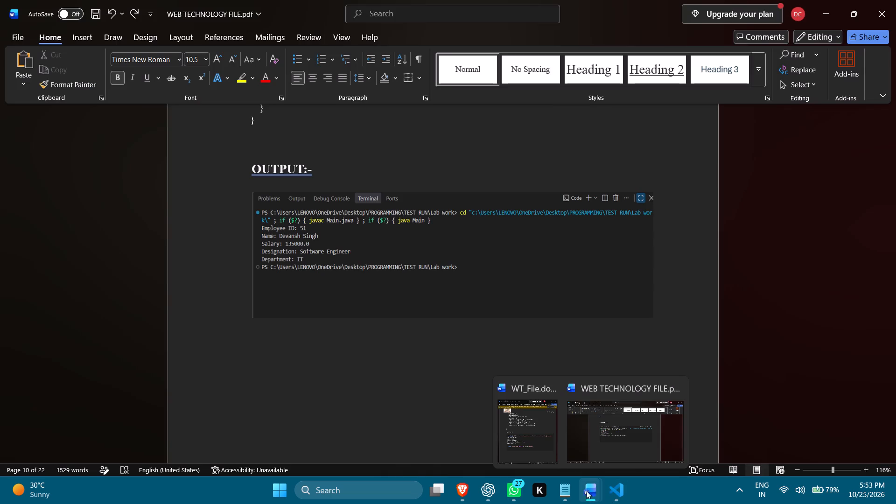
Switch to the WT_File reference document and copy Experiment No.5's output picture showing the college Student Details table.
click(539, 445)
scroll(588, 253, up, 3)
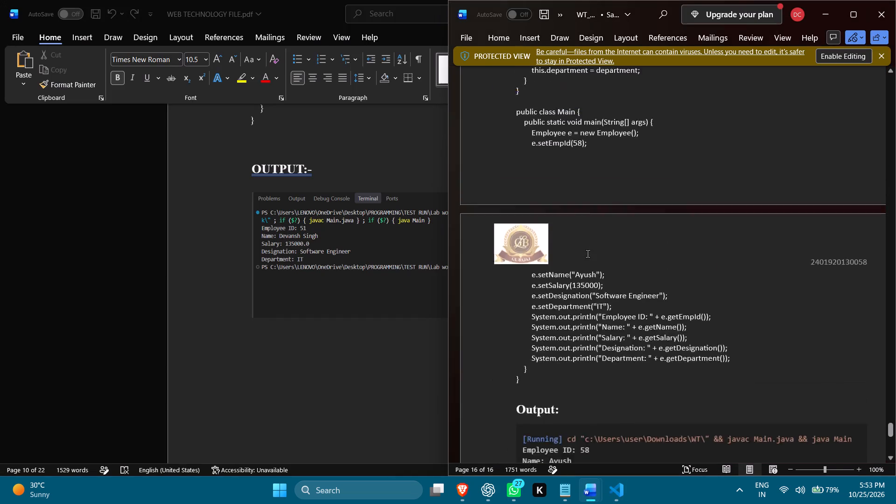
scroll(588, 253, up, 5)
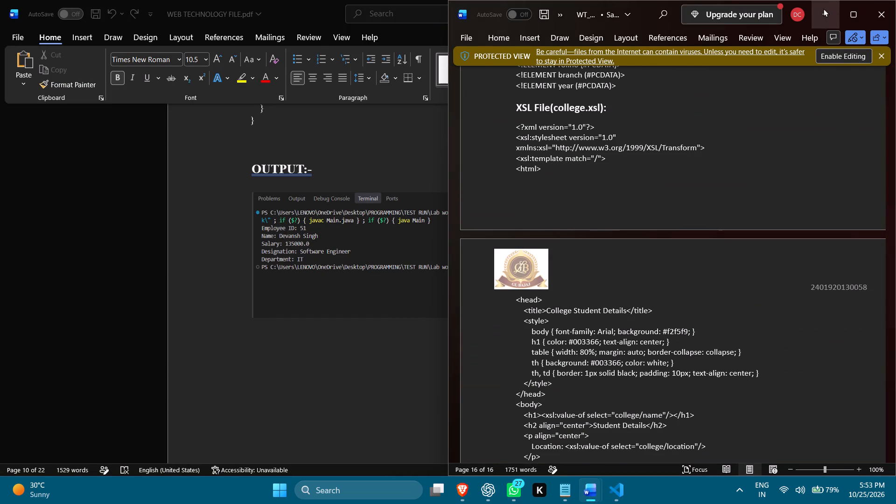
scroll(726, 297, up, 5)
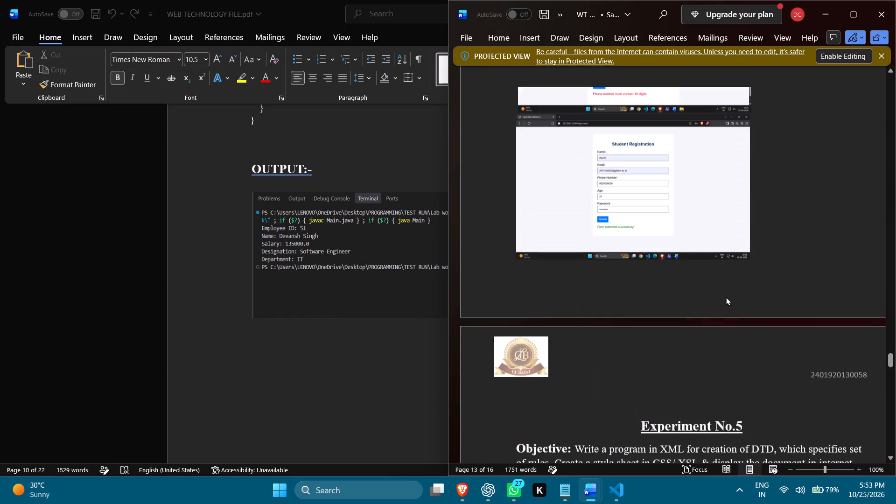
scroll(726, 297, up, 2)
scroll(726, 297, down, 7)
scroll(726, 297, up, 1)
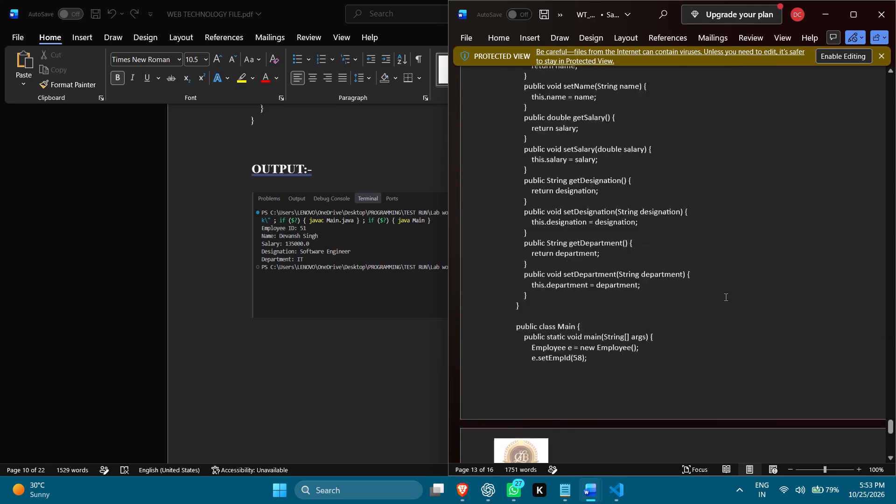
scroll(726, 297, up, 1)
scroll(726, 297, down, 4)
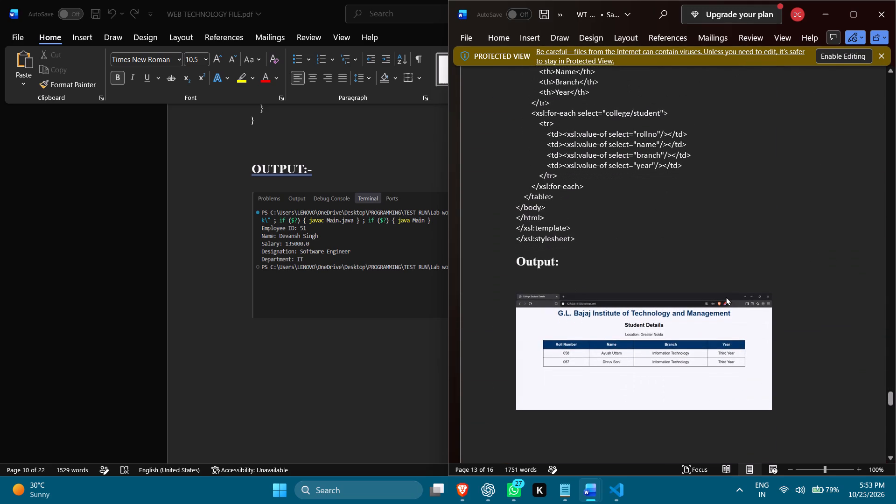
right_click(678, 329)
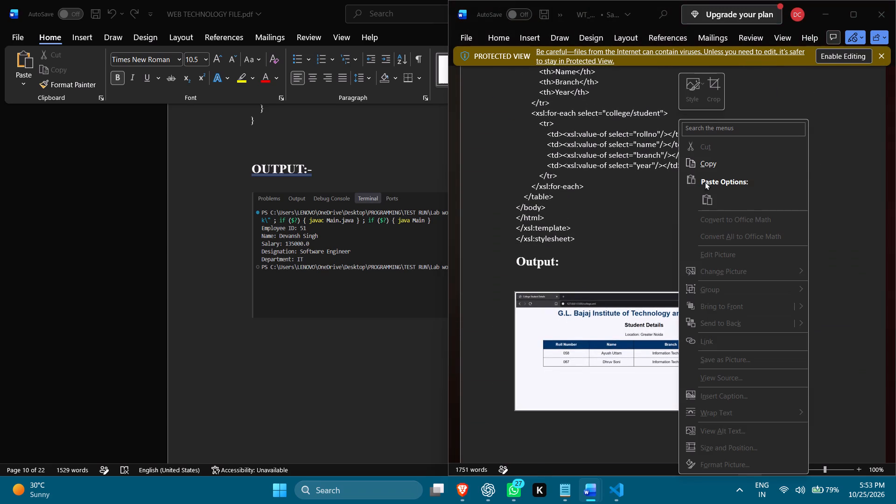
click(704, 166)
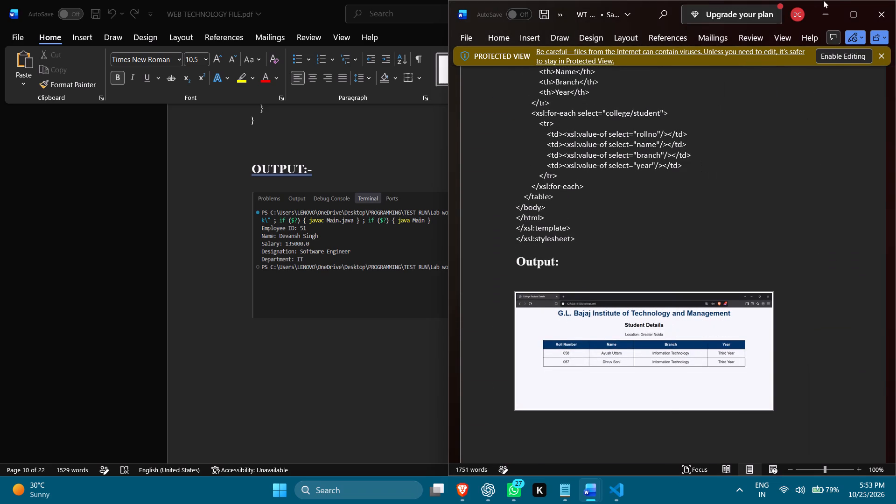
Switch back to the lab file and place the cursor after Experiment No.5's Output: heading.
click(819, 10)
scroll(322, 279, up, 18)
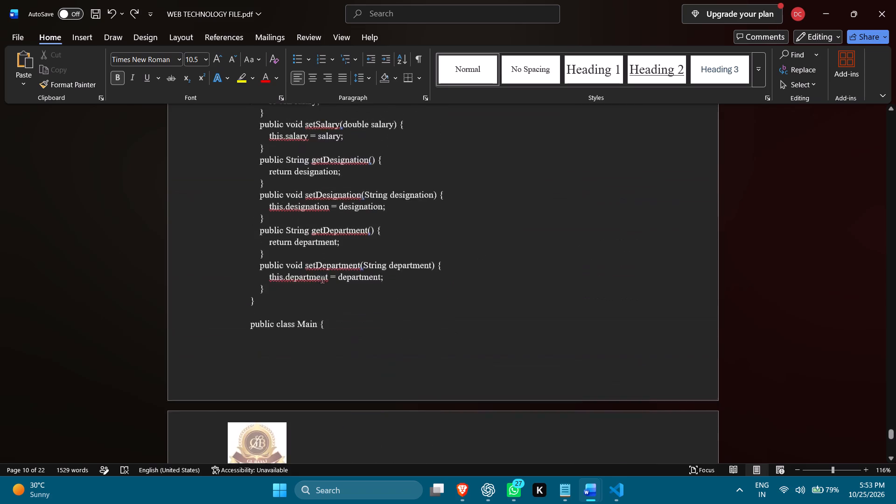
scroll(322, 279, up, 20)
click(314, 202)
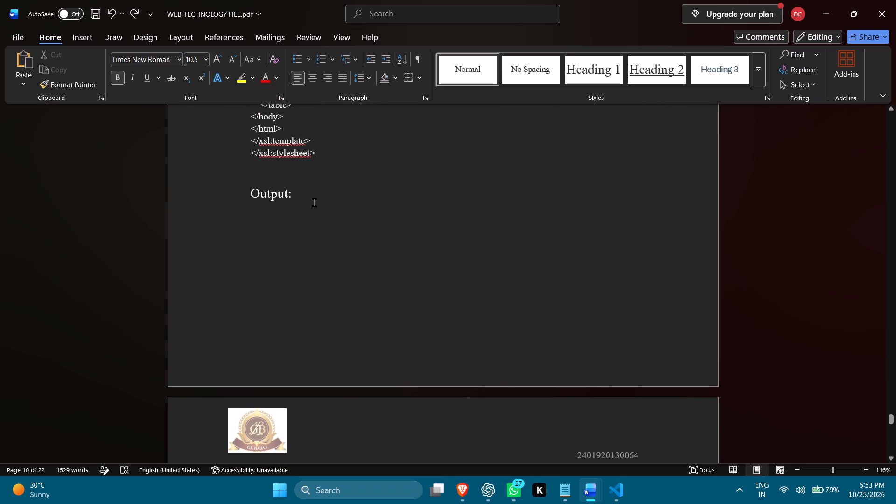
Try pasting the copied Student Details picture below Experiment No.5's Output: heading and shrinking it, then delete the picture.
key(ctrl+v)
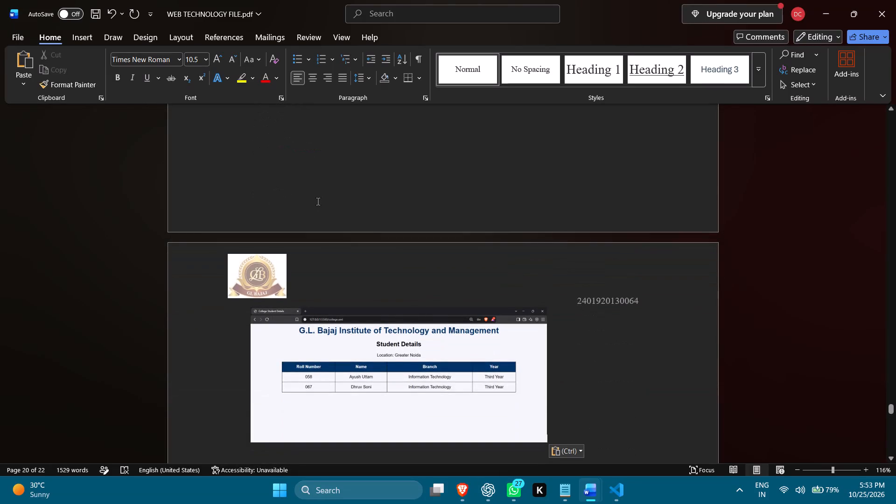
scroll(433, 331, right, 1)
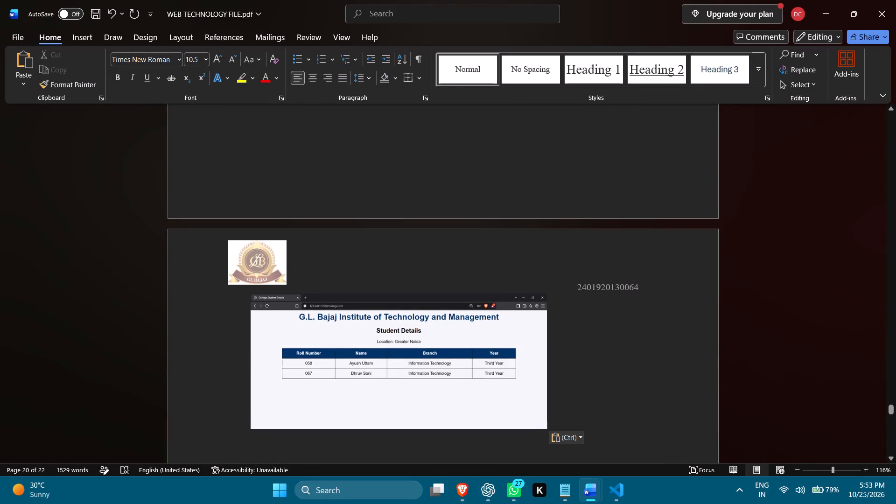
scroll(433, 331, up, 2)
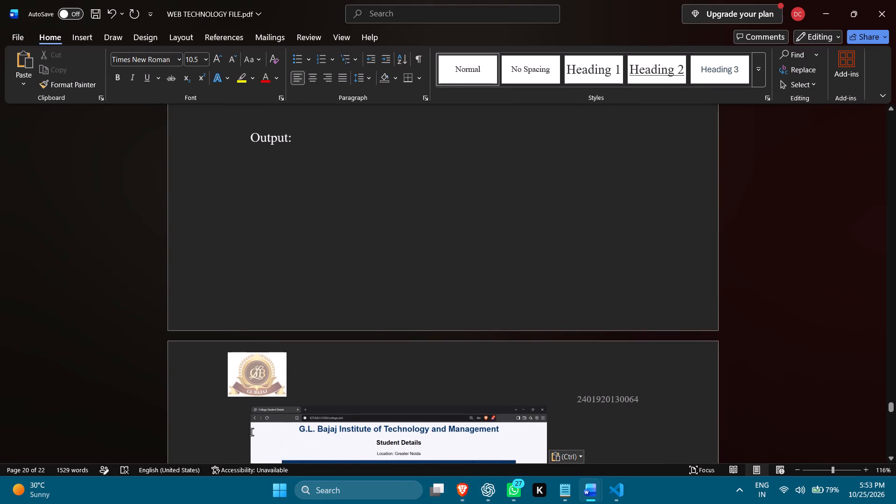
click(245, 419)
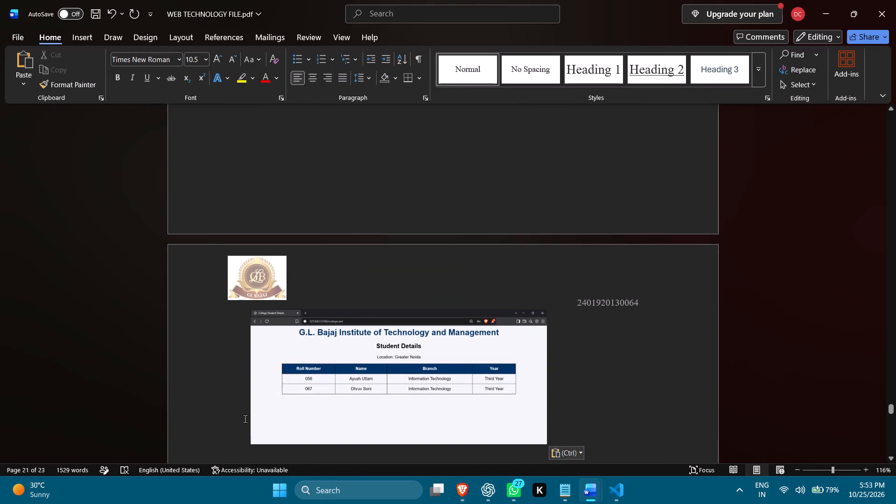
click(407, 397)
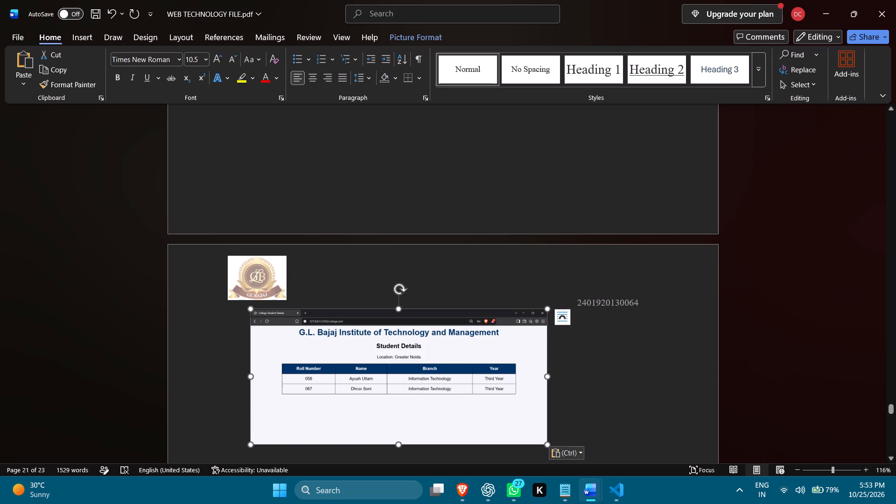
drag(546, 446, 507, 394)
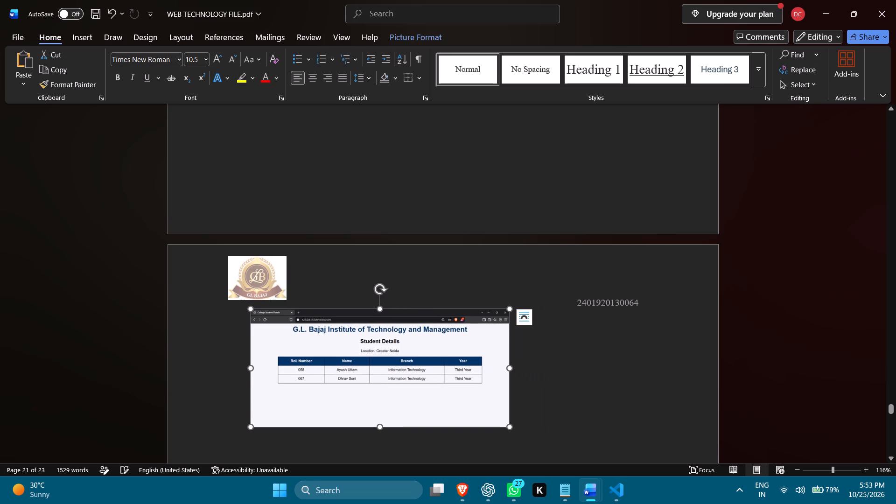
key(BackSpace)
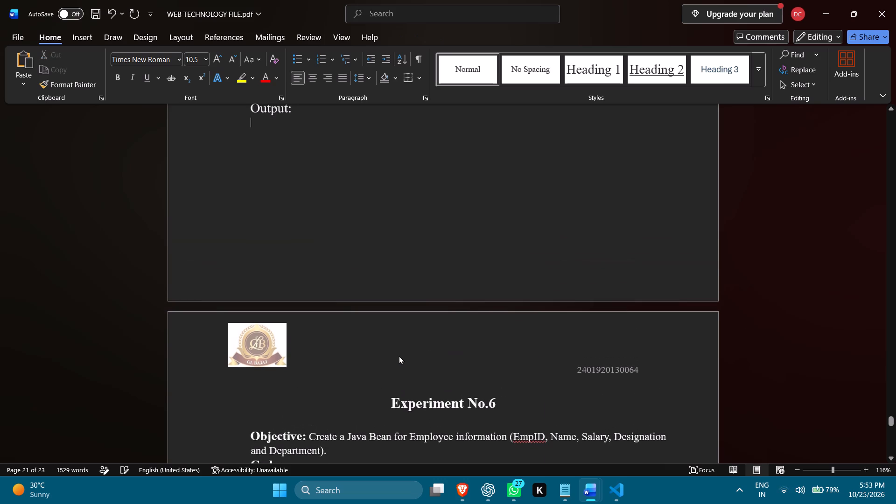
Paste the copied Student Details picture on the empty line below Experiment No.5's Output: heading.
scroll(399, 356, down, 10)
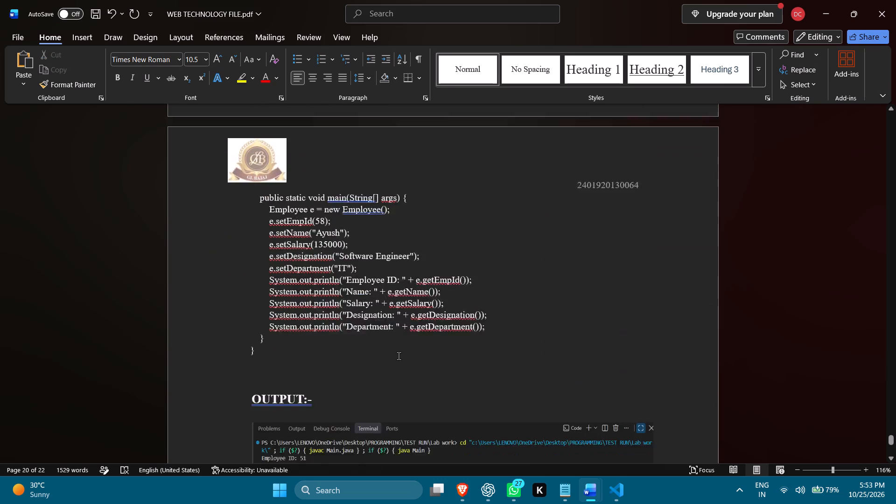
scroll(399, 356, down, 1)
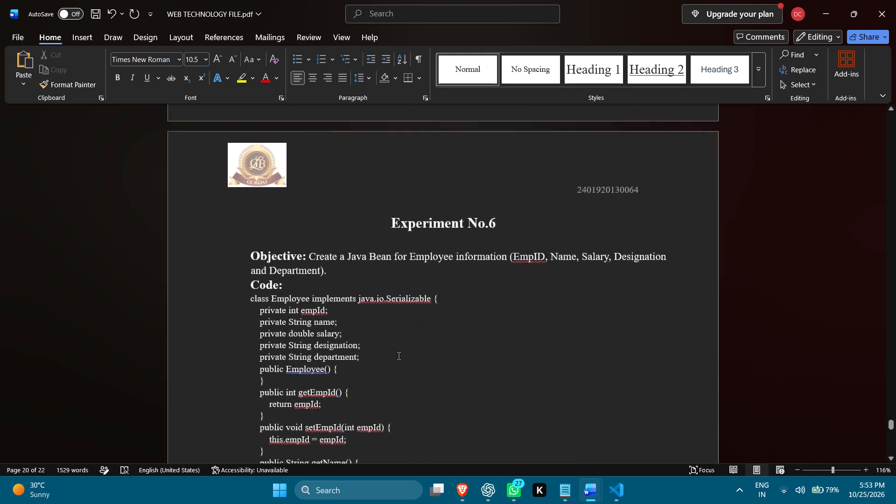
scroll(399, 356, down, 1)
scroll(399, 356, up, 5)
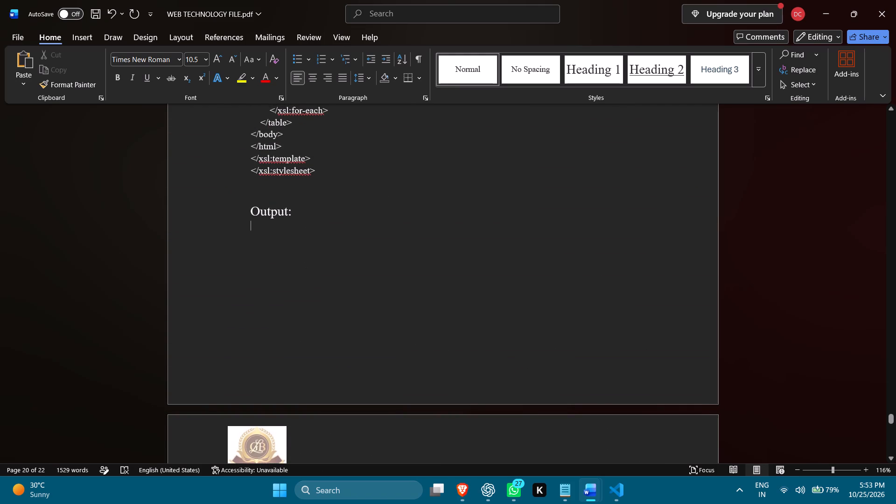
key(ctrl+v)
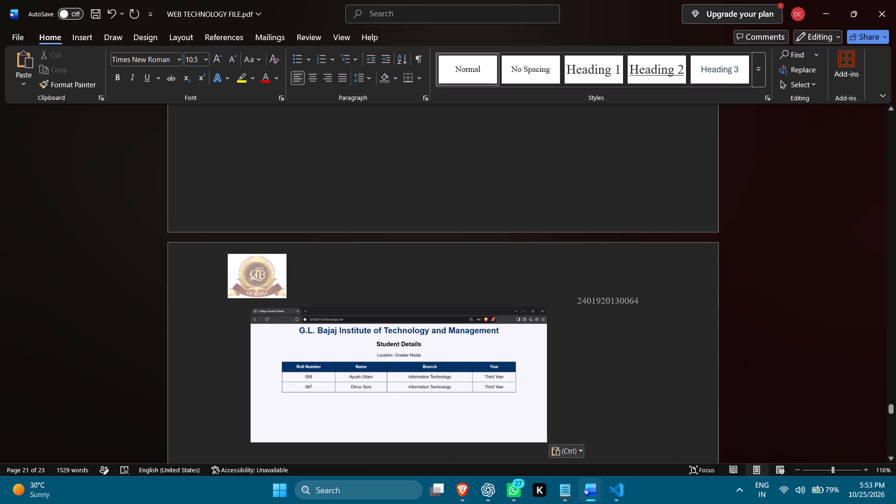
Insert blank lines before the Experiment No.6 heading until it starts on the page after the Student Details picture.
scroll(348, 355, down, 3)
click(381, 331)
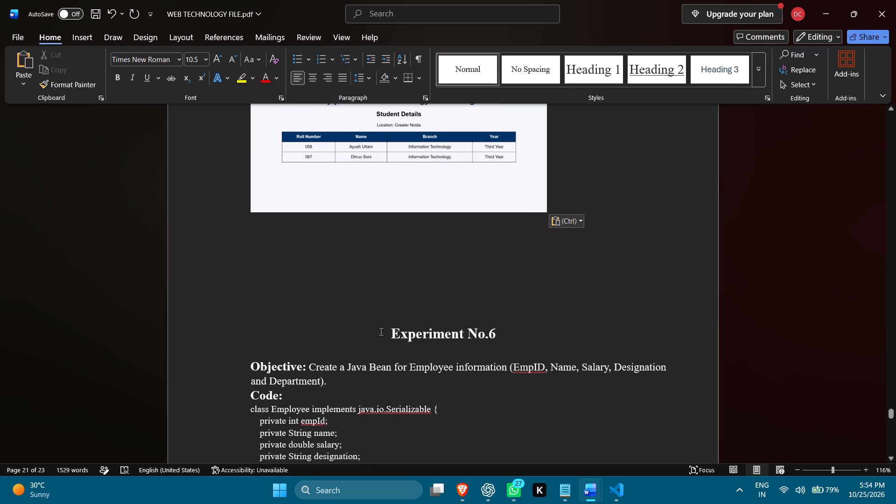
key(Return)
key(Return)
key(Return)
key(Return)
key(Return)
key(Return)
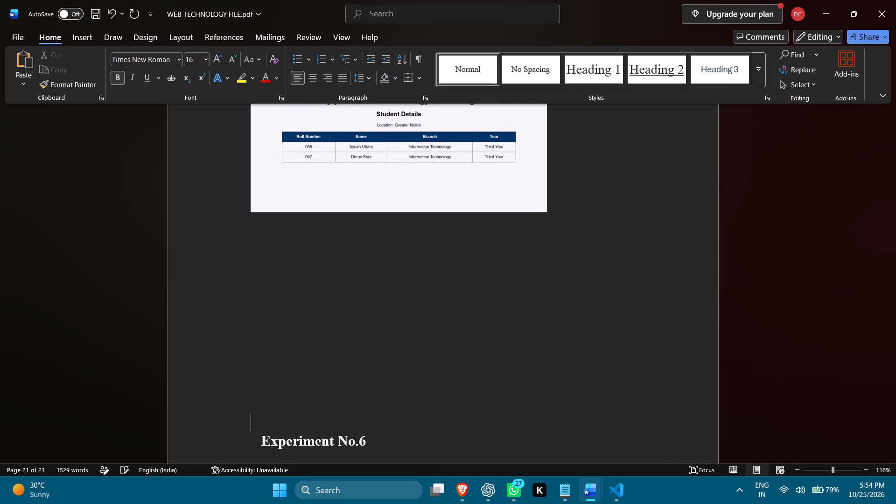
key(Return)
key(Return)
key(Return)
key(Return)
key(Return)
key(Return)
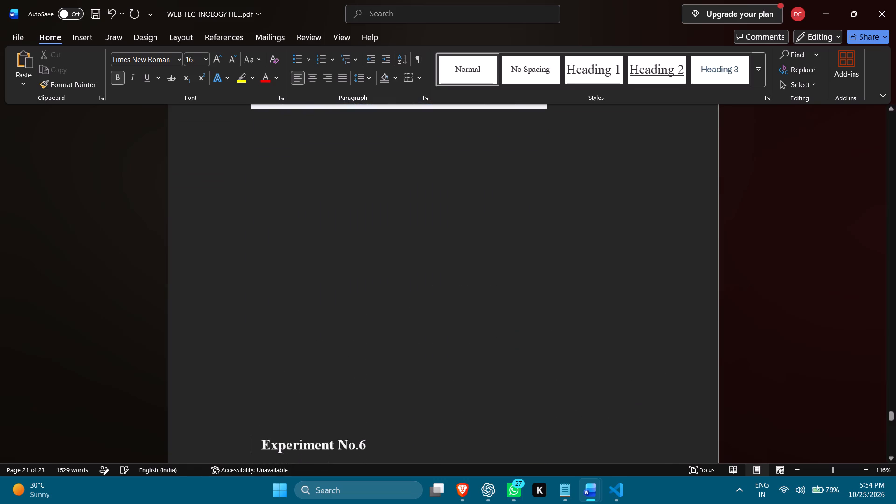
key(Return)
key(Return)
key(Return)
key(Return)
key(Return)
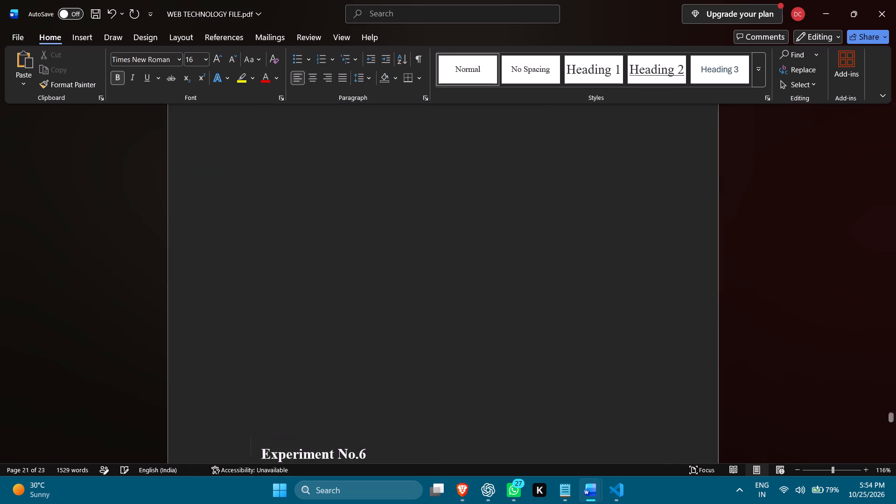
key(Return)
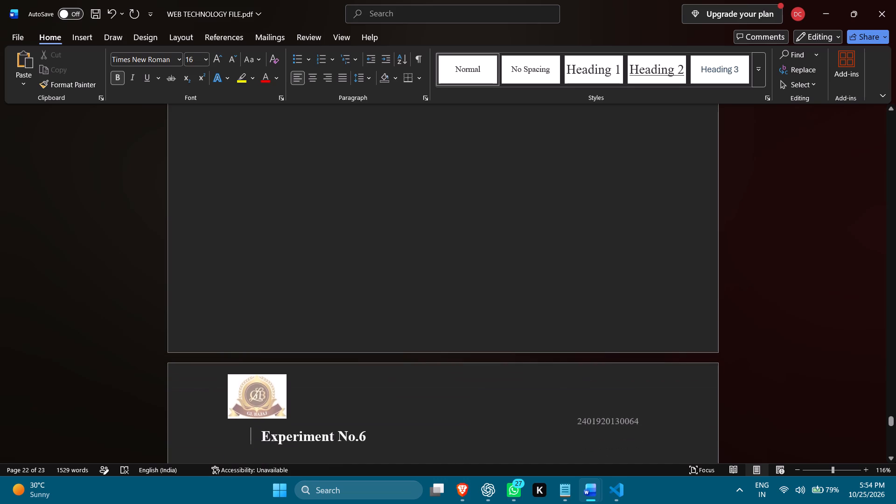
Lower the Experiment No.6 heading by one line on its page and centre it above the objective using leading spaces.
scroll(381, 331, down, 2)
key(space)
key(space)
key(space)
key(space)
key(space)
key(space)
key(space)
key(space)
key(space)
key(space)
key(space)
key(space)
key(space)
key(space)
key(space)
key(space)
key(space)
key(space)
key(space)
key(space)
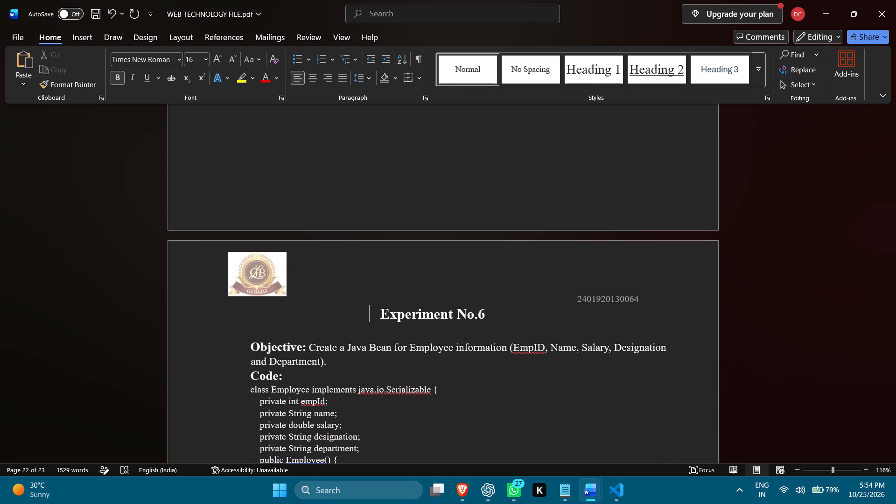
key(Return)
key(space)
key(space)
key(space)
key(space)
key(space)
key(space)
key(space)
key(space)
key(space)
key(space)
key(space)
key(space)
key(space)
key(space)
key(space)
key(space)
key(space)
key(space)
key(space)
key(space)
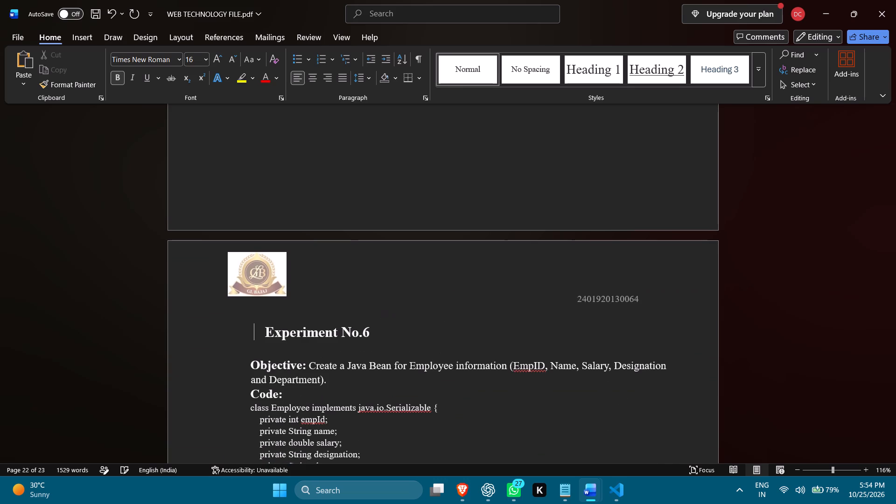
key(space)
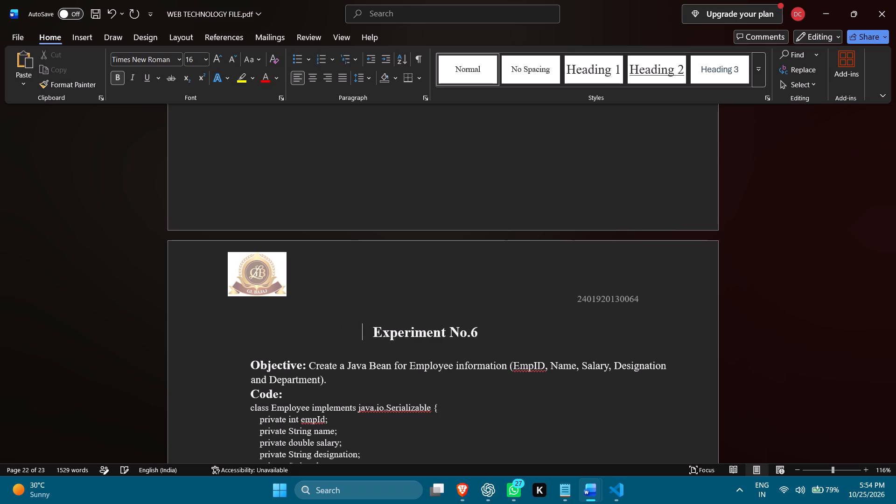
key(space)
key(space)
key(space)
key(space)
key(space)
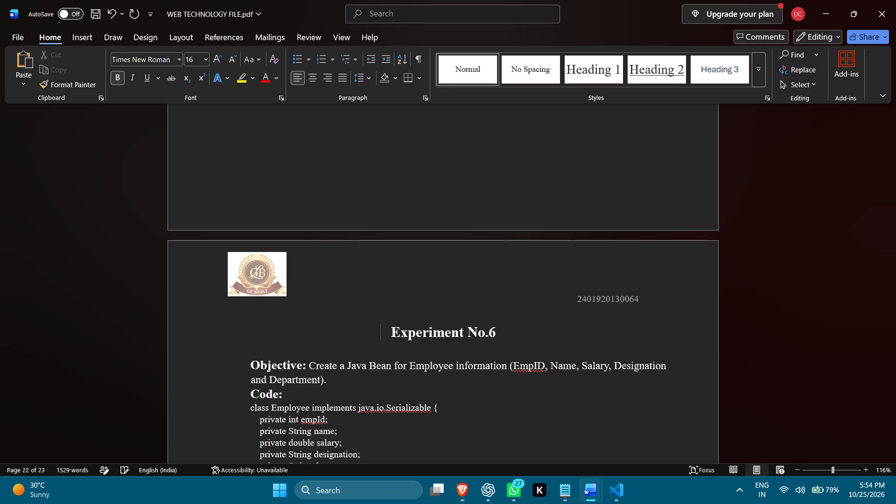
Replace the Output: heading below Experiment No.5's XSL code with a blank line.
scroll(410, 293, up, 8)
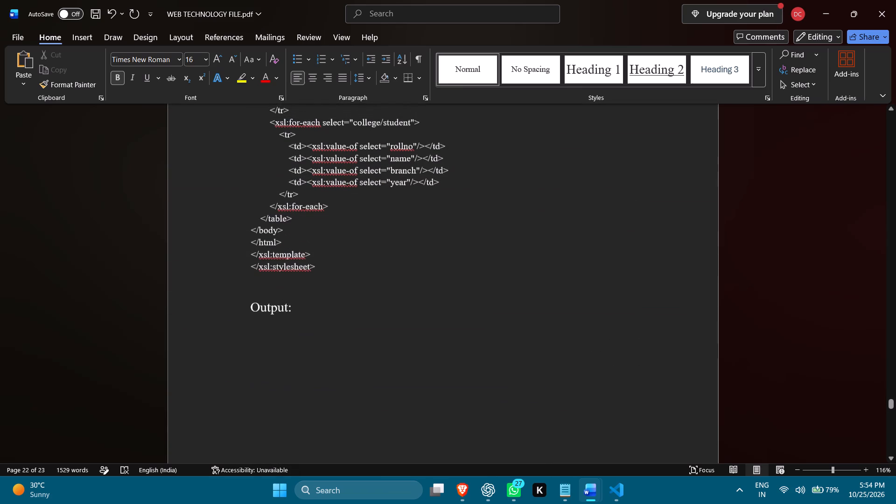
triple_click(255, 318)
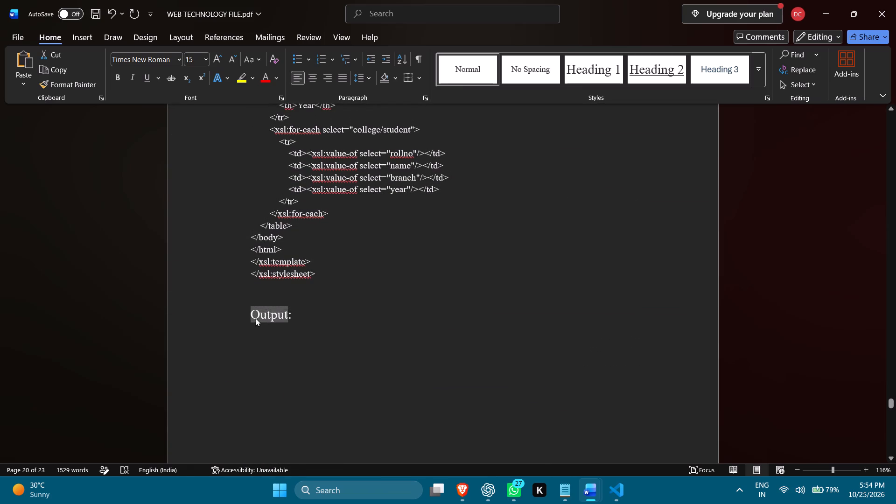
key(Return)
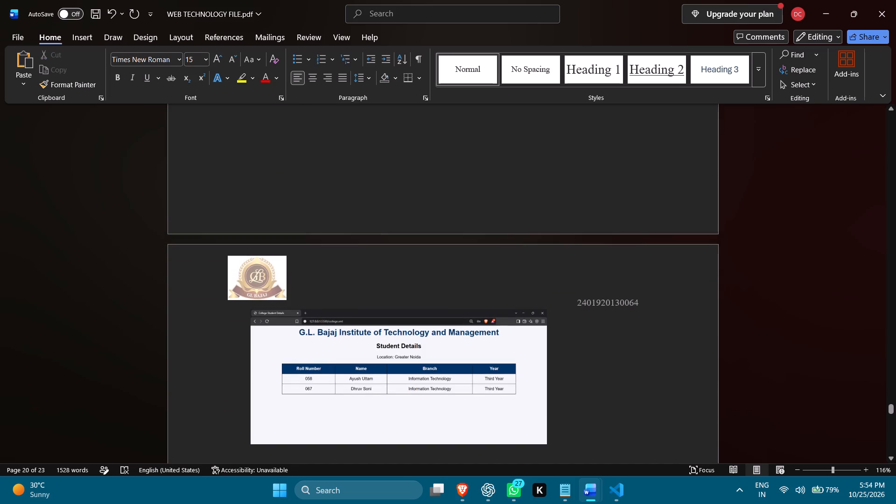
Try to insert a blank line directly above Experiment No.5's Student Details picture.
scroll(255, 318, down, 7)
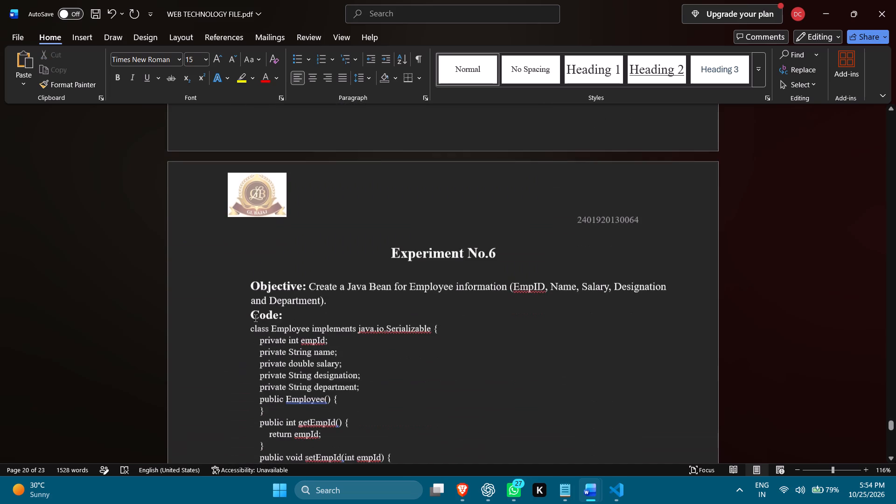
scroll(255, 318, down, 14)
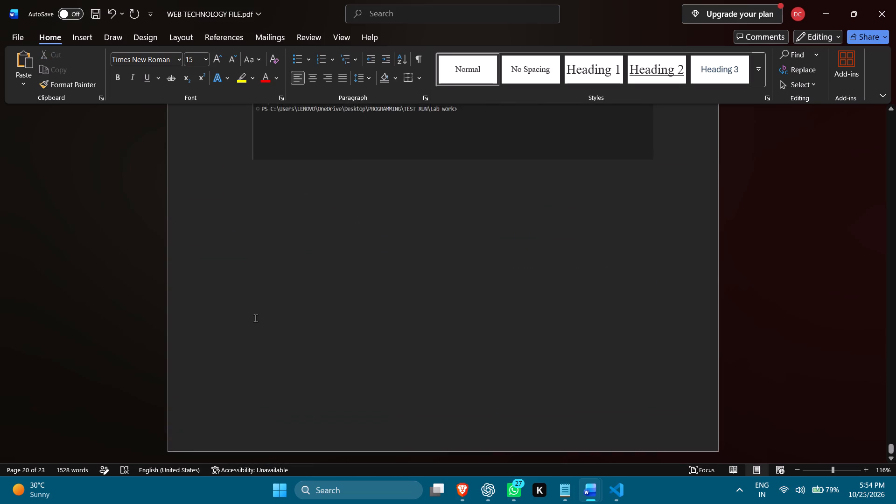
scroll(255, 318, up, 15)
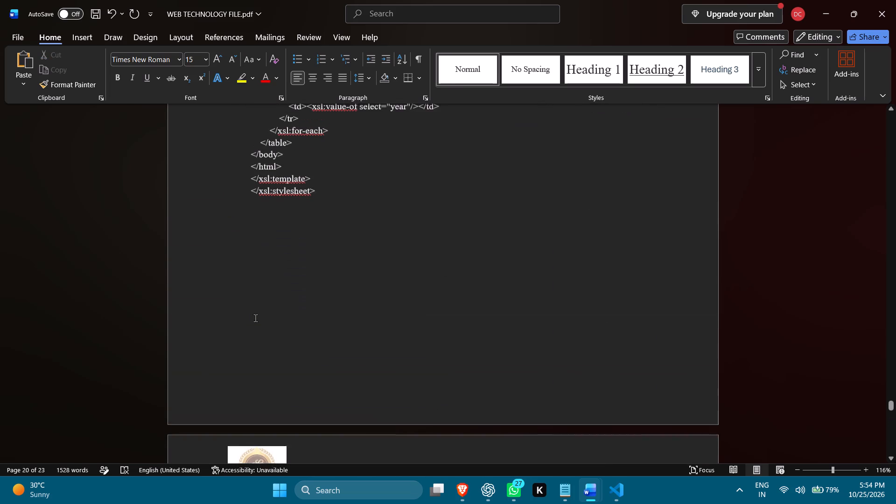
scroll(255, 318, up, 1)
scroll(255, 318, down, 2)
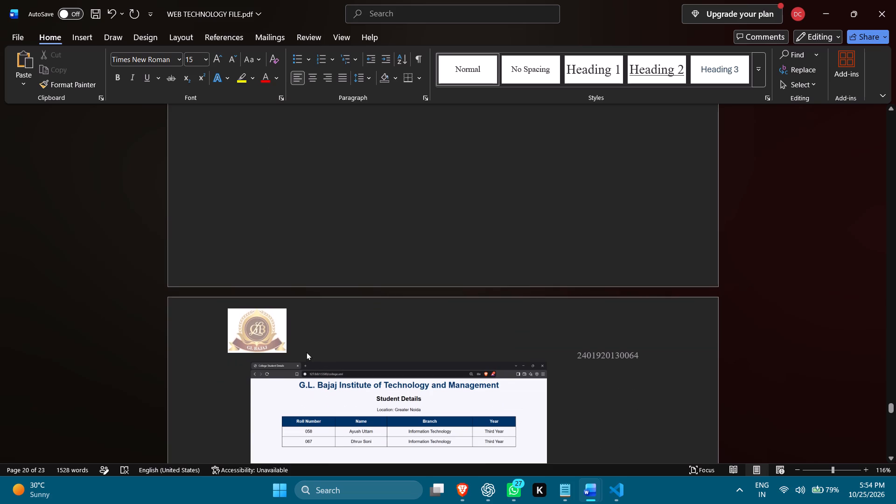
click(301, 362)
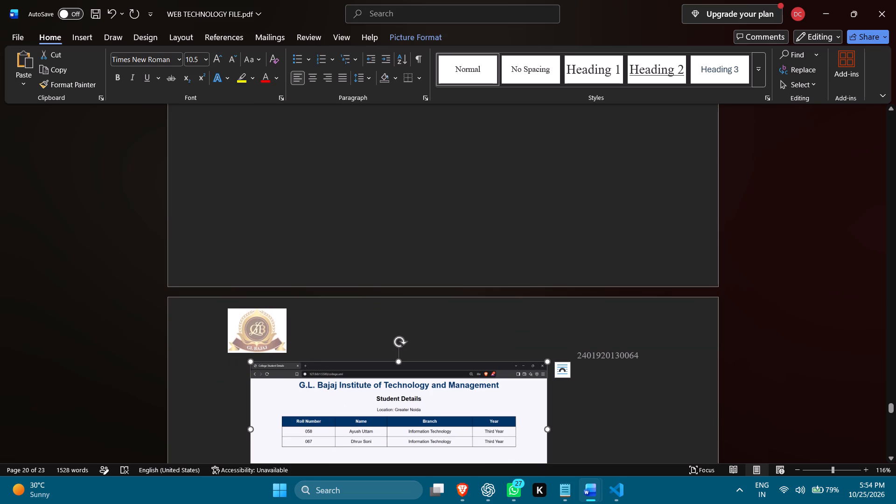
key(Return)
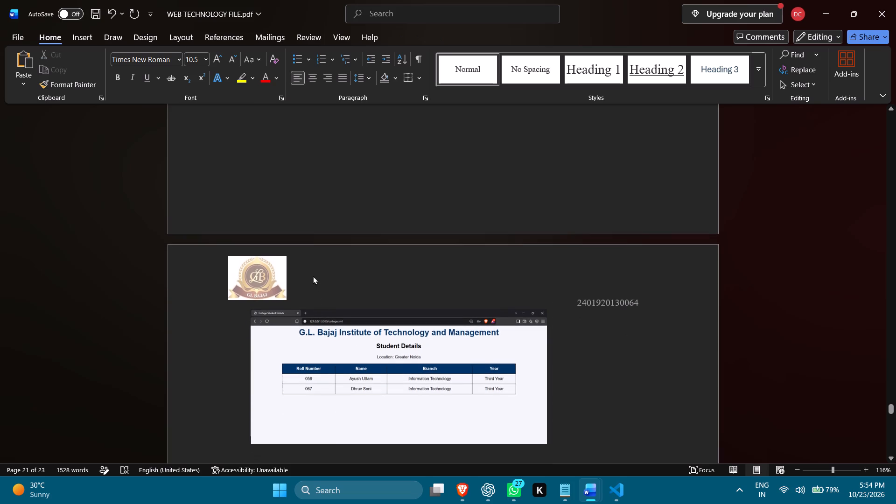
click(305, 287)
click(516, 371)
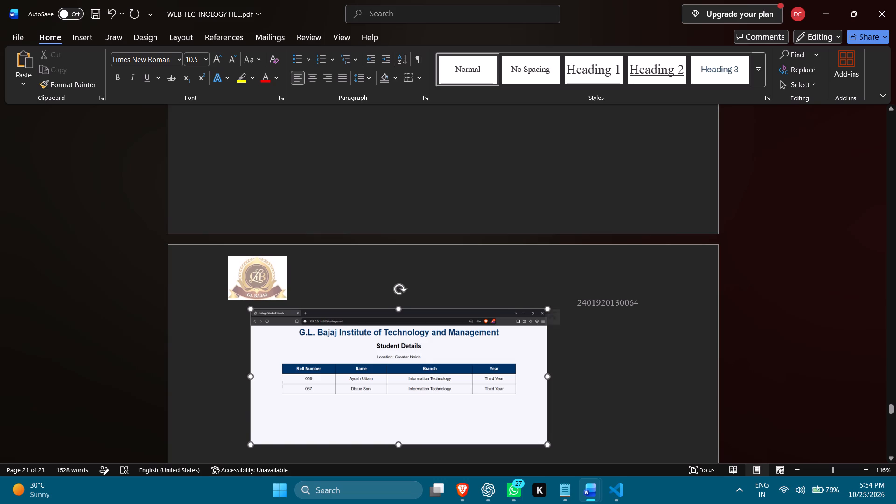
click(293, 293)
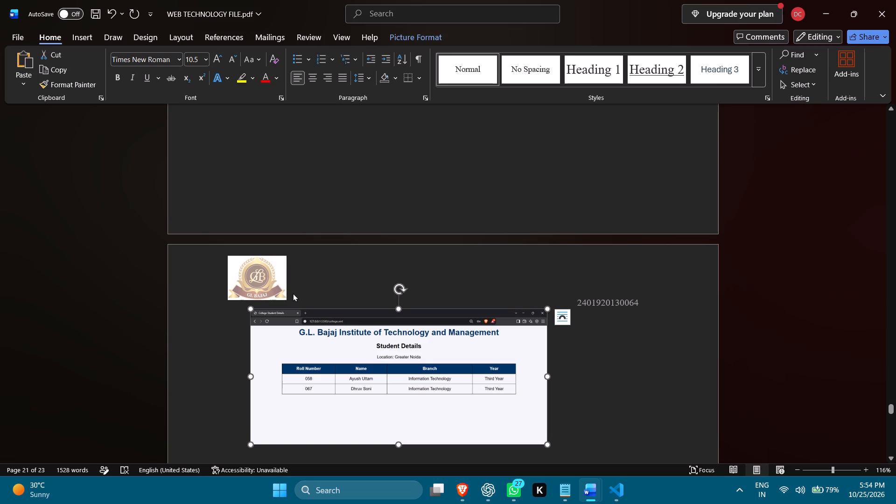
Insert blank lines after Experiment No.5's XSL code until an empty line sits above the Student Details picture on its page.
click(263, 156)
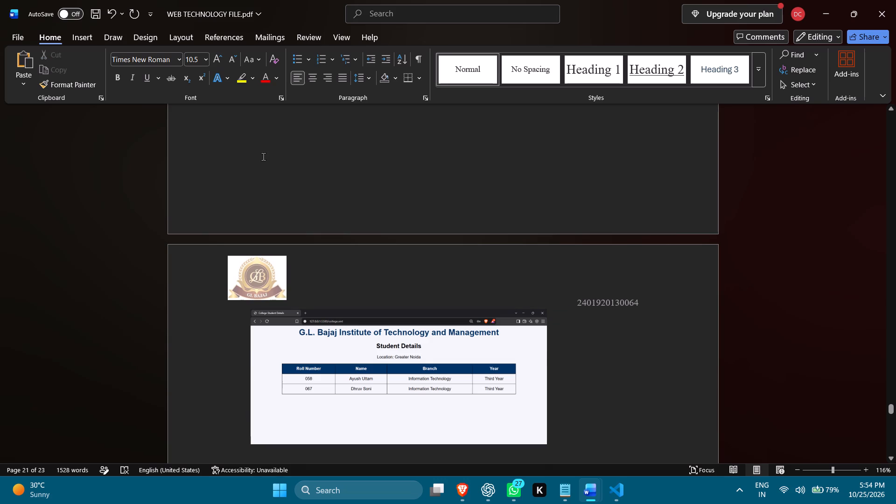
key(Return)
key(Return)
key(Return)
key(Return)
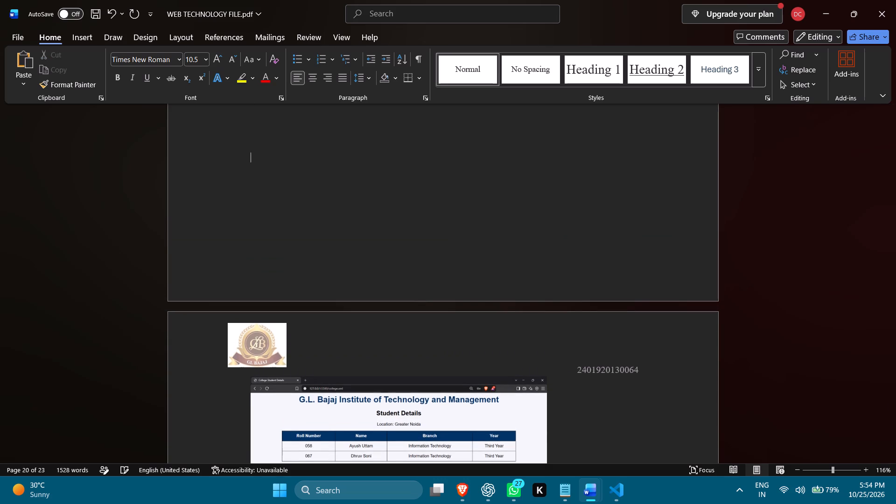
key(Return)
key(Return)
key(Return)
key(Return)
key(Return)
key(Return)
key(Return)
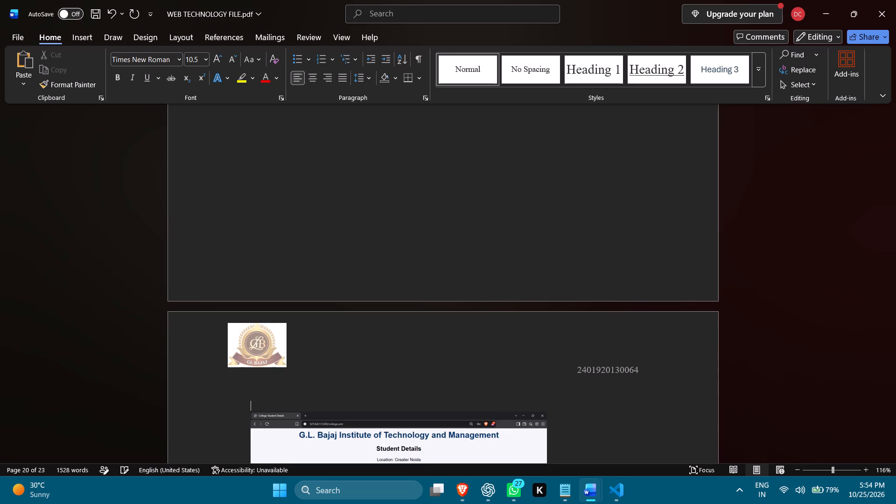
key(Return)
key(Return)
scroll(263, 156, down, 3)
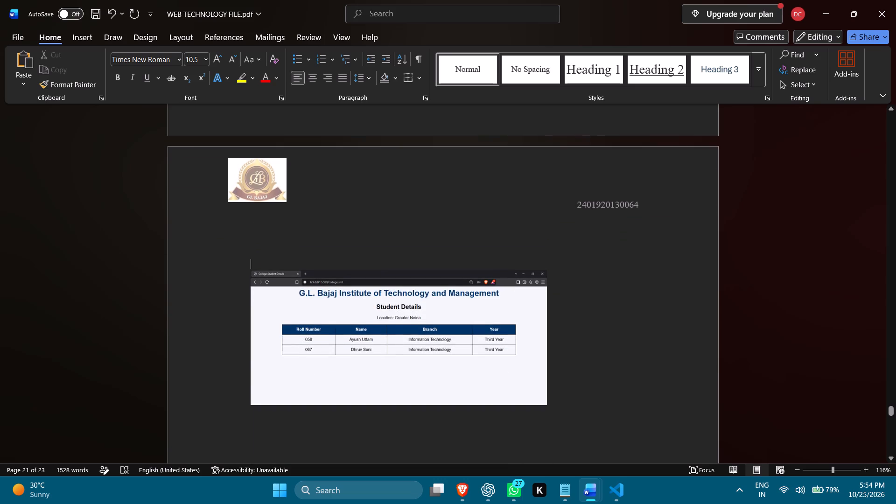
key(Return)
key(BackSpace)
Add a bold 14 pt heading OUTPUT:- above the Student Details picture, with two blank lines between heading and picture.
text(:-)
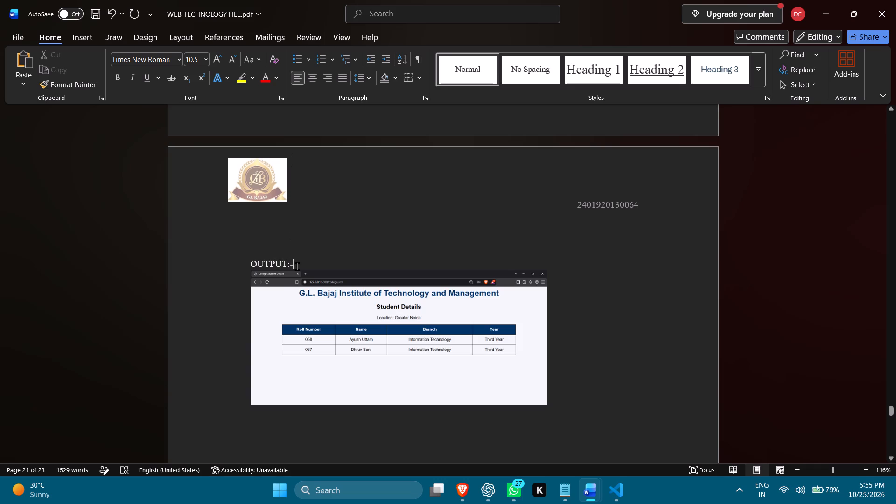
drag(297, 266, 247, 265)
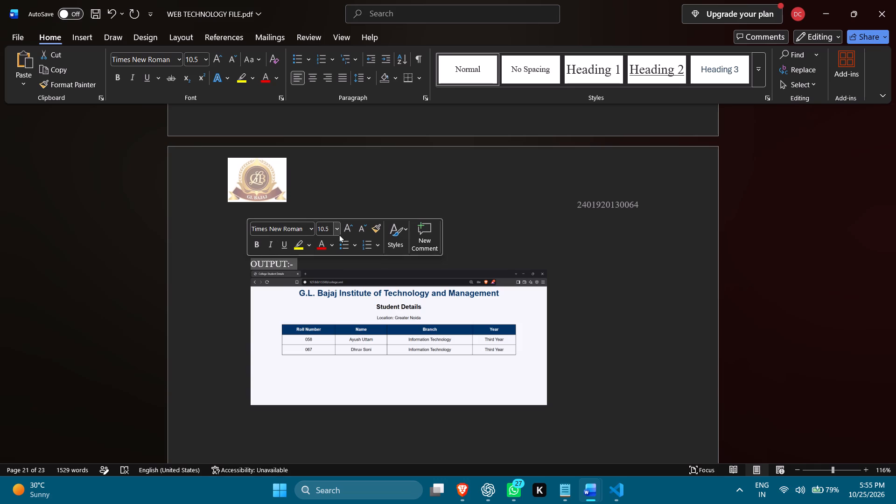
click(338, 227)
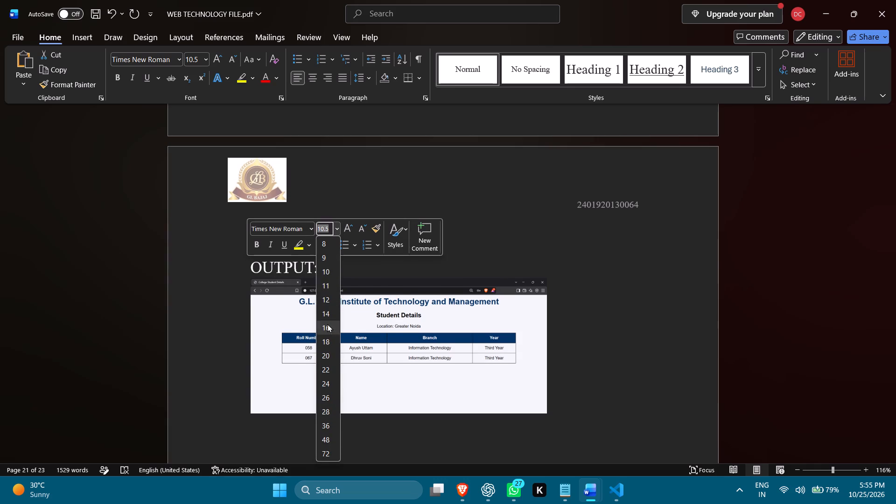
click(329, 310)
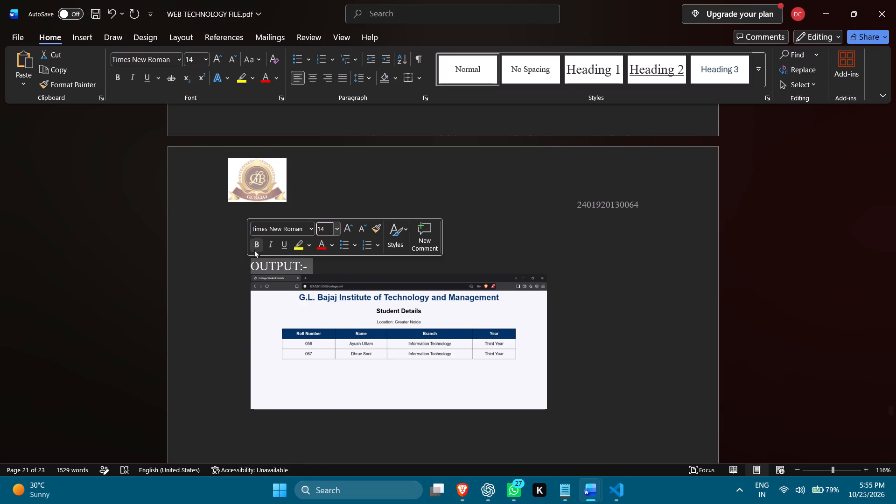
click(254, 250)
click(340, 264)
key(Return)
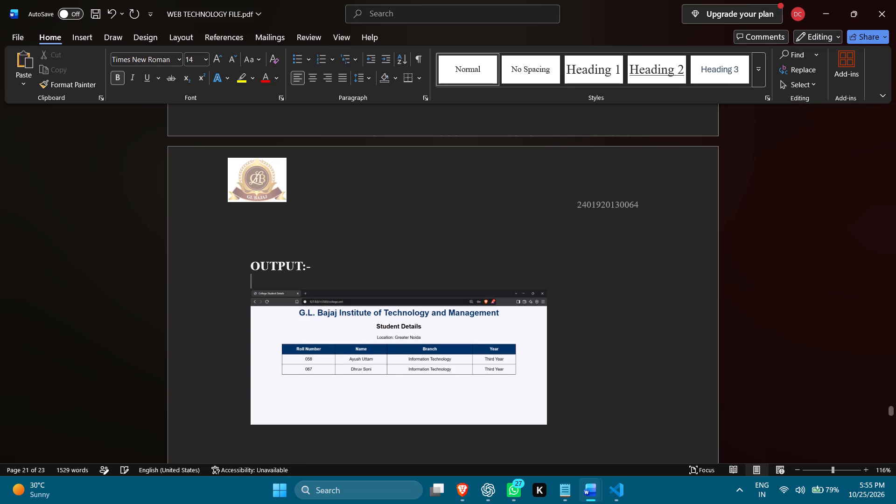
key(Return)
Widen the Student Details picture to about the full text width and increase its height to keep it in proportion.
click(387, 339)
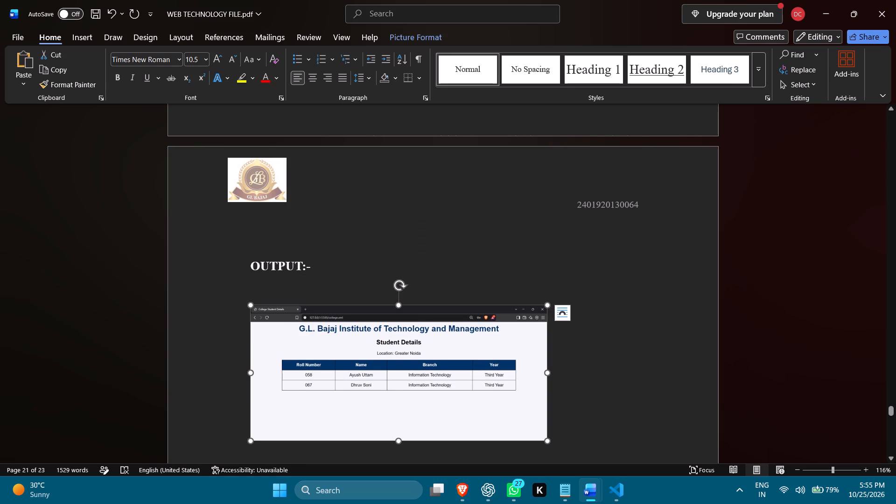
drag(548, 373, 651, 373)
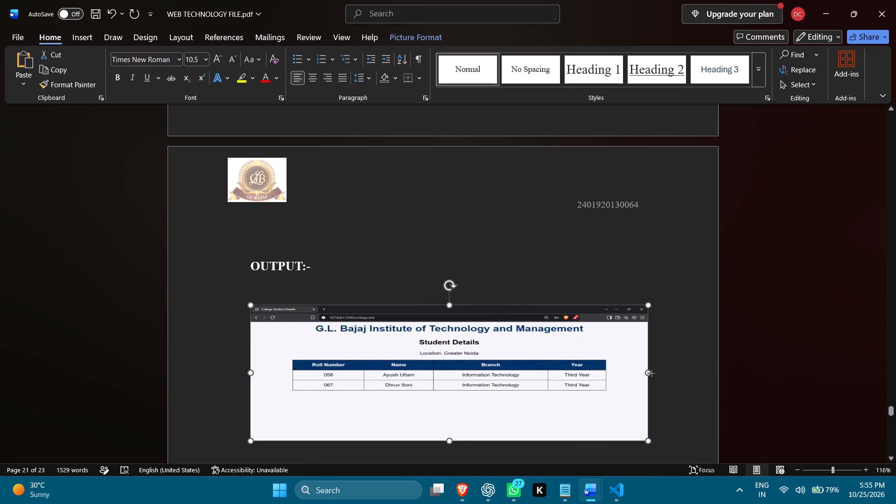
drag(651, 373, 658, 373)
scroll(560, 371, down, 3)
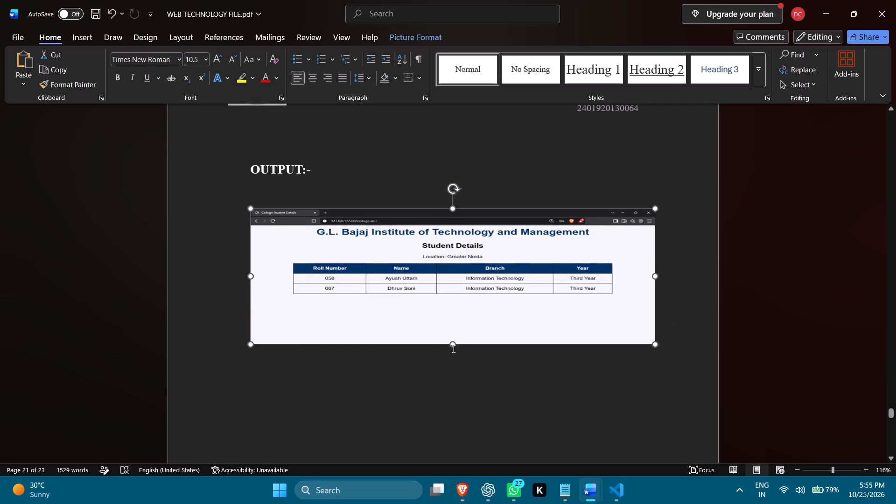
drag(453, 346, 452, 386)
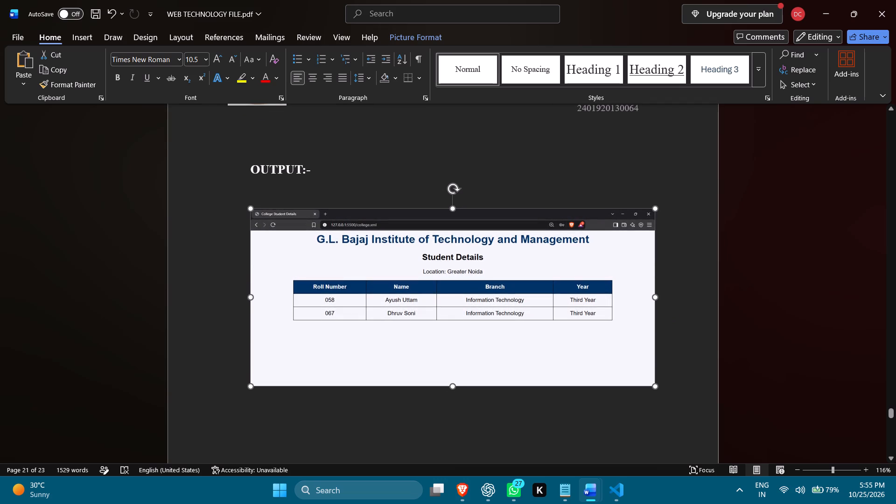
Check the page layout from Experiment No.5's output through Experiment No.6's code and output to the document's end.
scroll(420, 238, up, 4)
scroll(420, 238, down, 19)
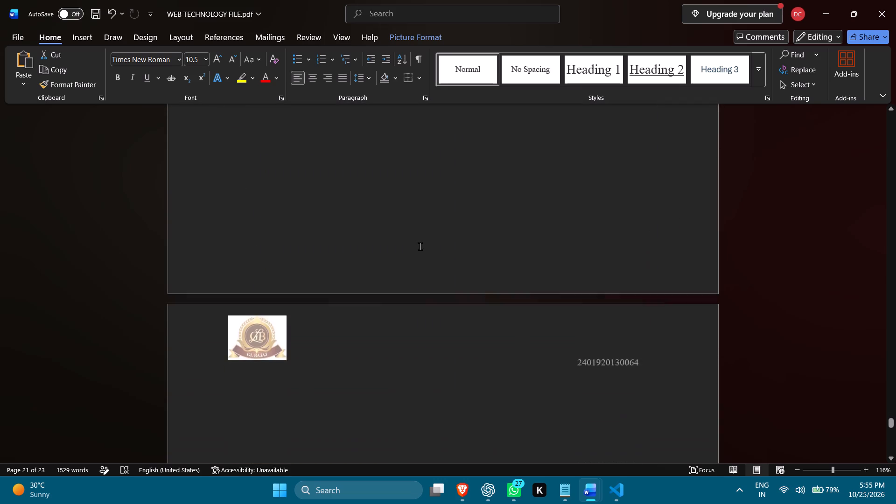
scroll(420, 246, up, 6)
scroll(420, 246, down, 14)
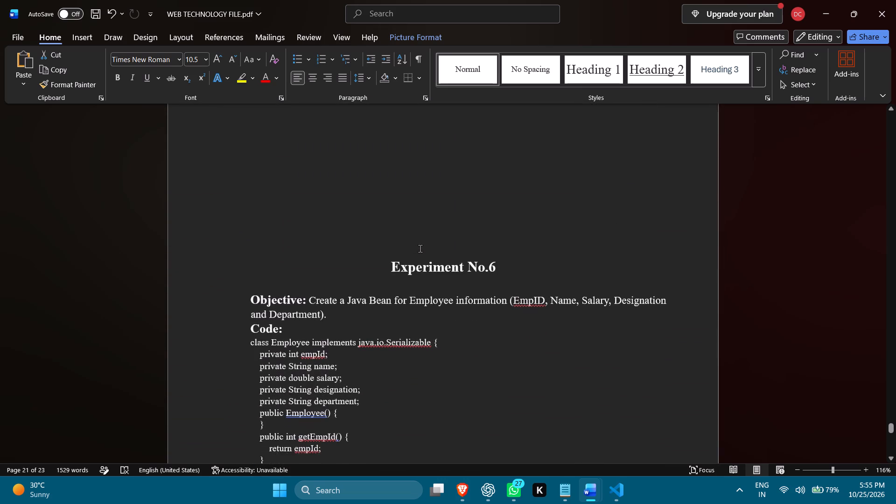
scroll(420, 248, down, 16)
scroll(420, 248, down, 8)
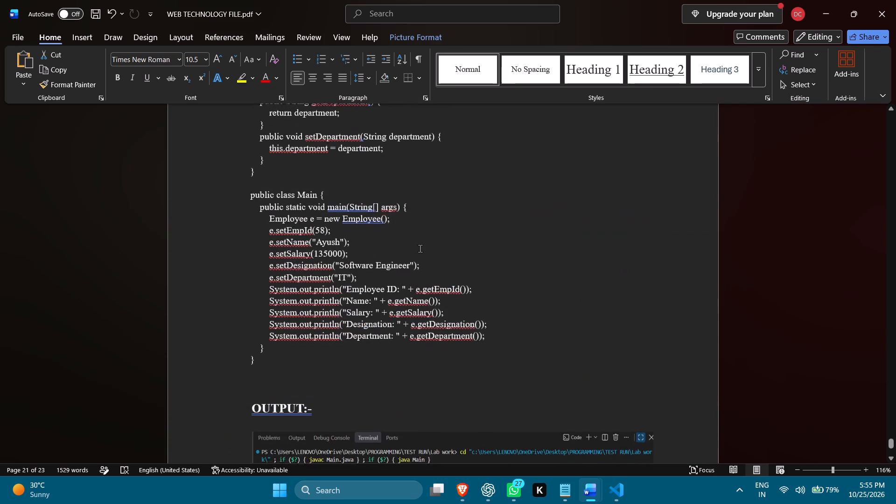
scroll(420, 248, down, 14)
Remove the leading spaces and surplus blank lines before the Experiment No.6 heading.
scroll(420, 248, up, 20)
scroll(420, 248, up, 4)
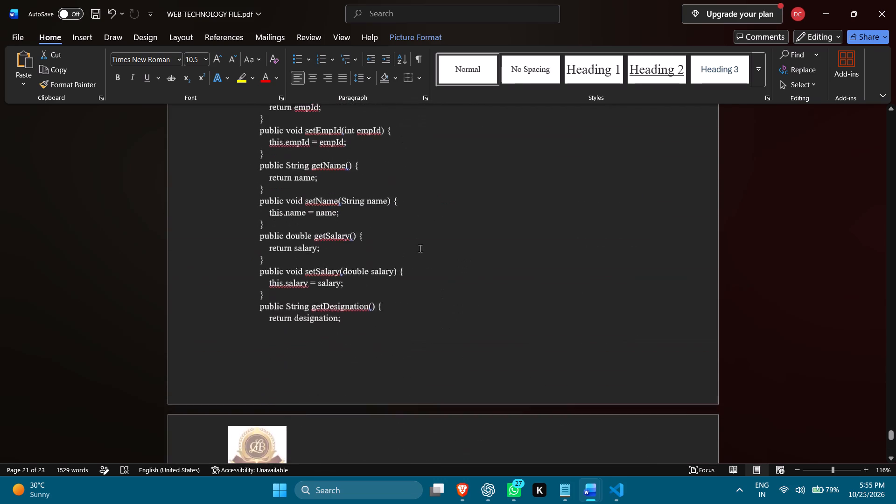
scroll(420, 248, up, 7)
click(390, 249)
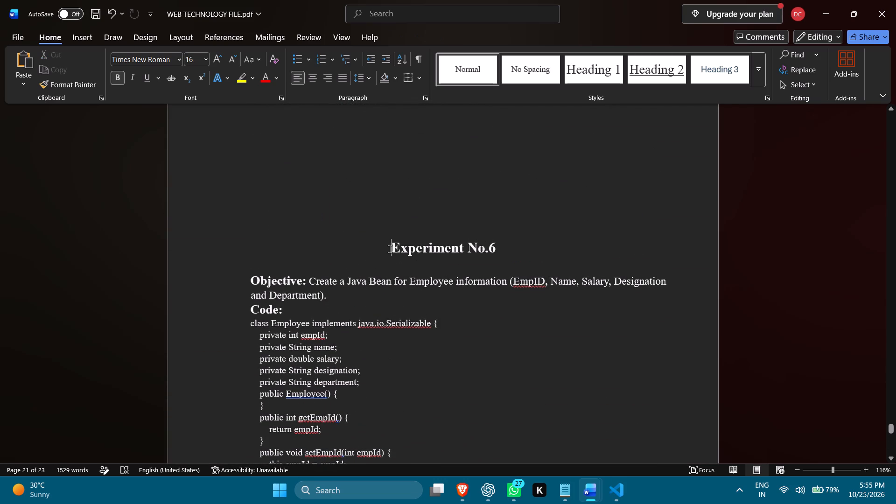
key(BackSpace)
key(BackSpace)
key(BackSpace)
key(BackSpace)
key(BackSpace)
key(BackSpace)
key(BackSpace)
key(BackSpace)
key(BackSpace)
key(BackSpace)
key(BackSpace)
key(BackSpace)
key(BackSpace)
key(BackSpace)
key(BackSpace)
key(BackSpace)
key(BackSpace)
key(BackSpace)
key(BackSpace)
key(BackSpace)
key(BackSpace)
key(BackSpace)
key(BackSpace)
key(BackSpace)
key(BackSpace)
key(BackSpace)
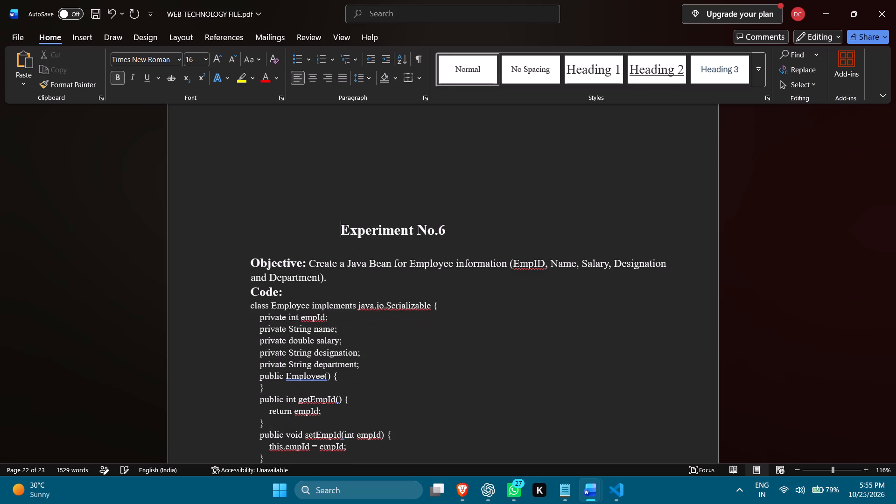
key(BackSpace)
key(BackSpace)
key(BackSpace)
key(BackSpace)
key(BackSpace)
key(BackSpace)
key(BackSpace)
key(BackSpace)
key(BackSpace)
key(BackSpace)
key(BackSpace)
key(BackSpace)
key(BackSpace)
key(BackSpace)
key(BackSpace)
key(BackSpace)
key(BackSpace)
key(BackSpace)
key(BackSpace)
key(BackSpace)
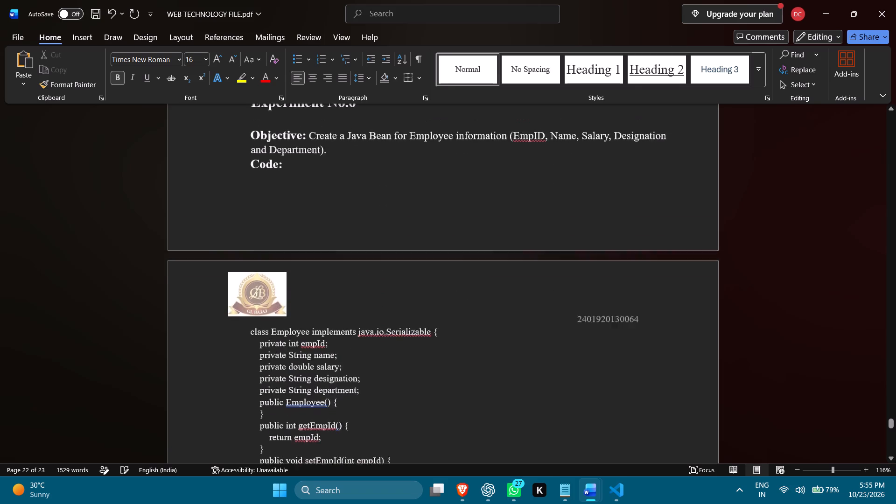
Insert blank lines before the Experiment No.6 heading until it starts near the top of the page after Experiment No.5's output.
key(Return)
key(Return)
key(Return)
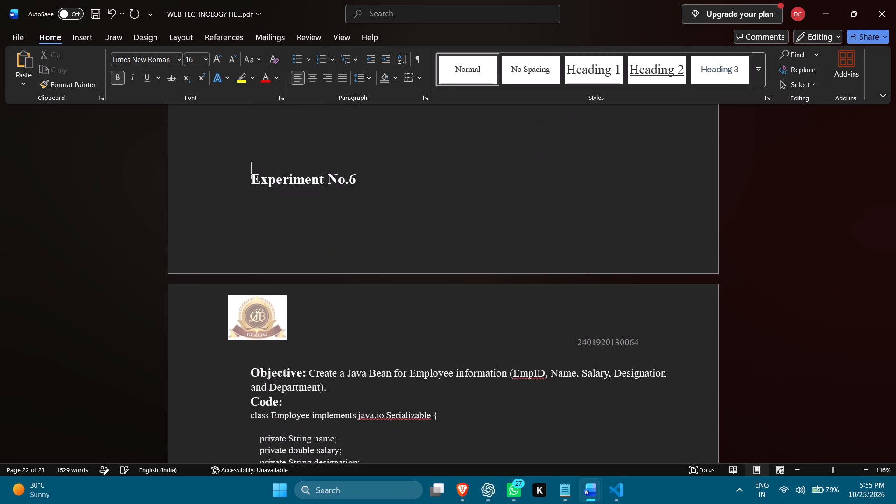
key(Return)
key(Return)
key(Return)
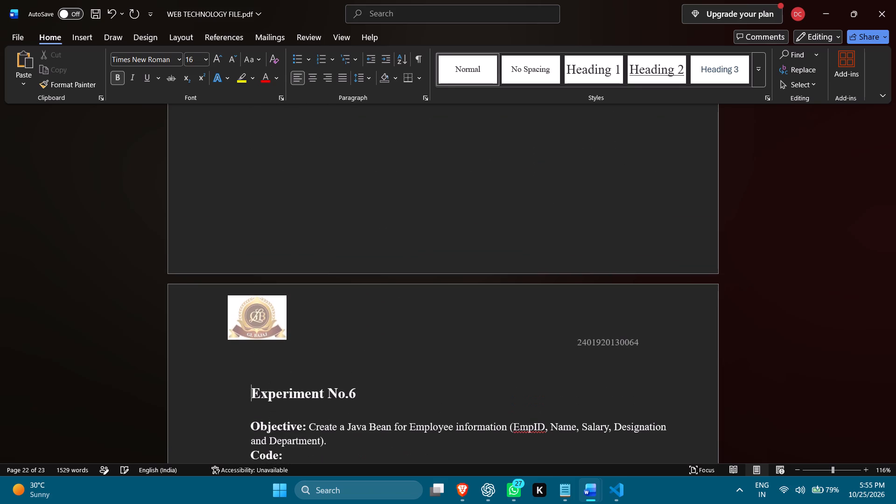
Centre the Experiment No.6 heading above the objective using leading spaces and check the code below it.
key(space)
key(space)
key(space)
key(space)
key(space)
key(space)
key(space)
key(space)
key(space)
key(space)
key(space)
key(space)
key(space)
key(space)
key(space)
key(space)
key(space)
key(space)
key(space)
key(space)
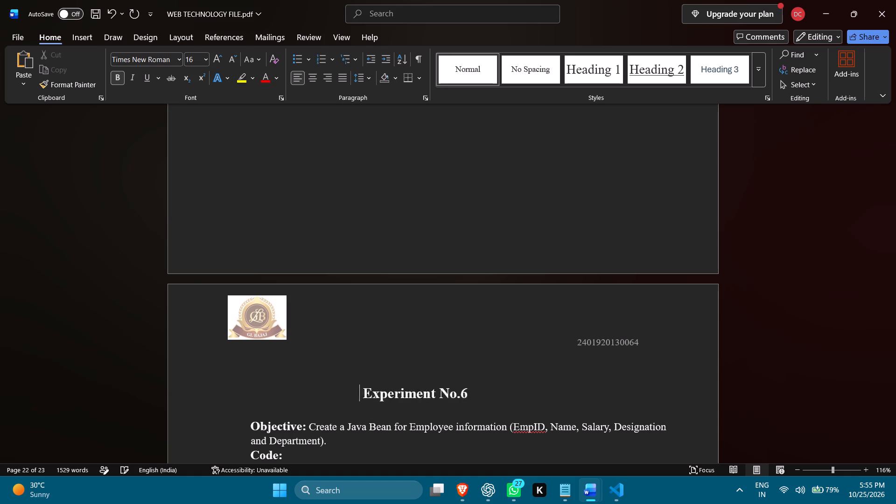
key(space)
scroll(390, 249, down, 4)
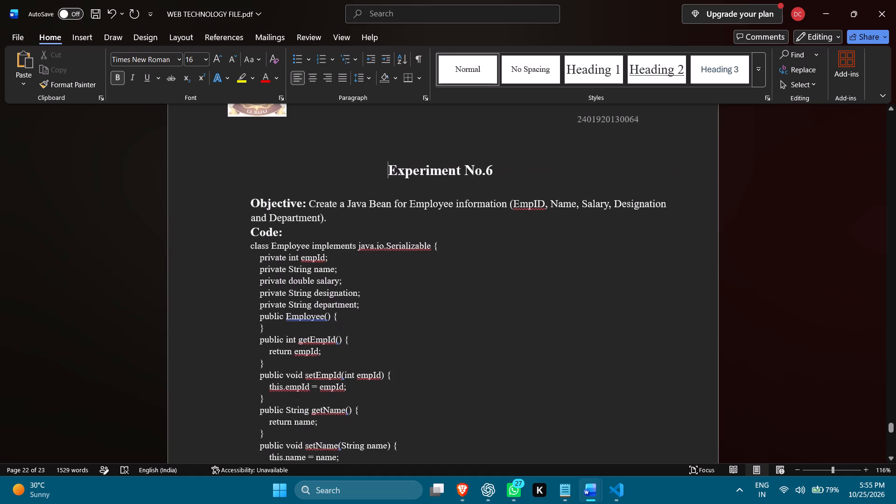
scroll(390, 249, down, 9)
scroll(390, 249, up, 3)
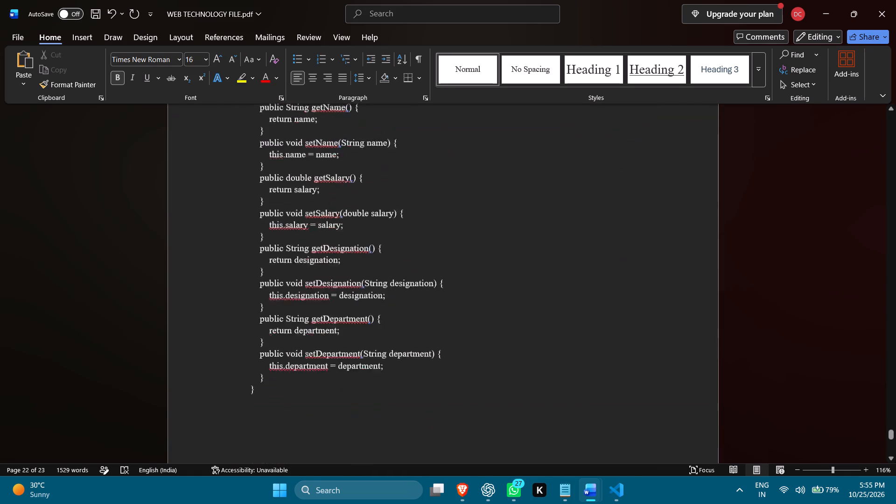
Review the lab file from Experiment No.6's code back to the cover page and check the index table.
scroll(390, 249, up, 11)
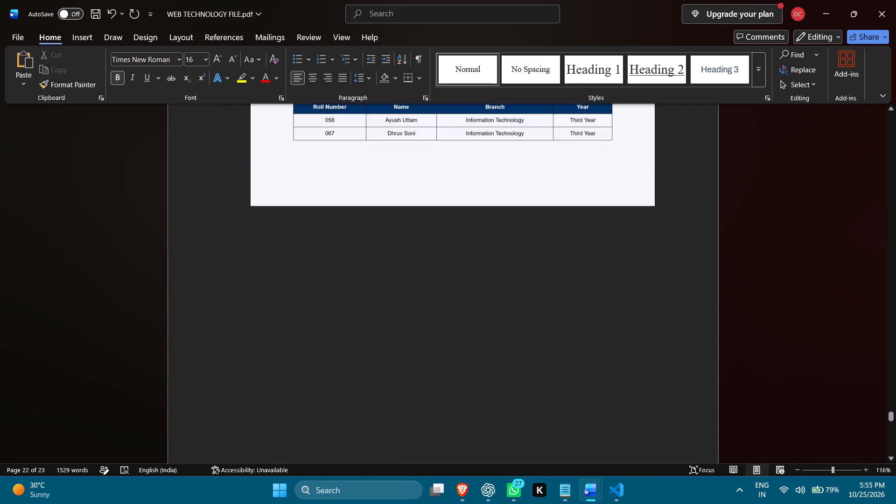
scroll(390, 249, up, 10)
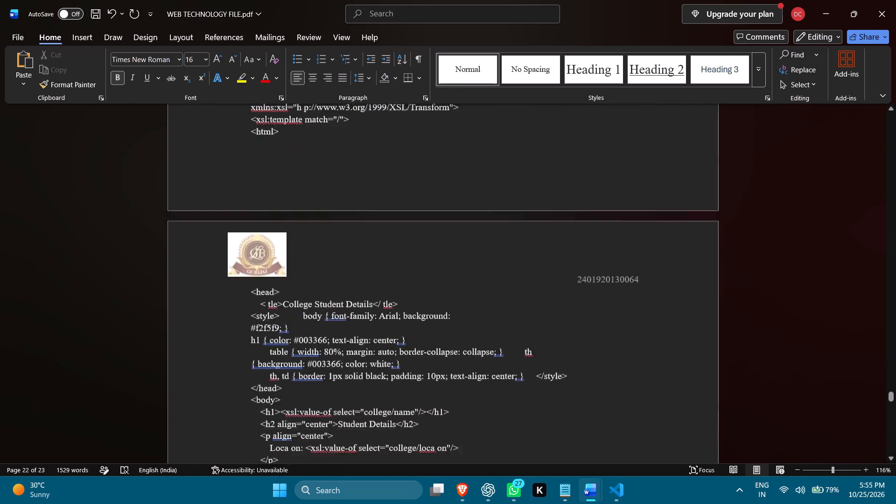
scroll(390, 249, up, 10)
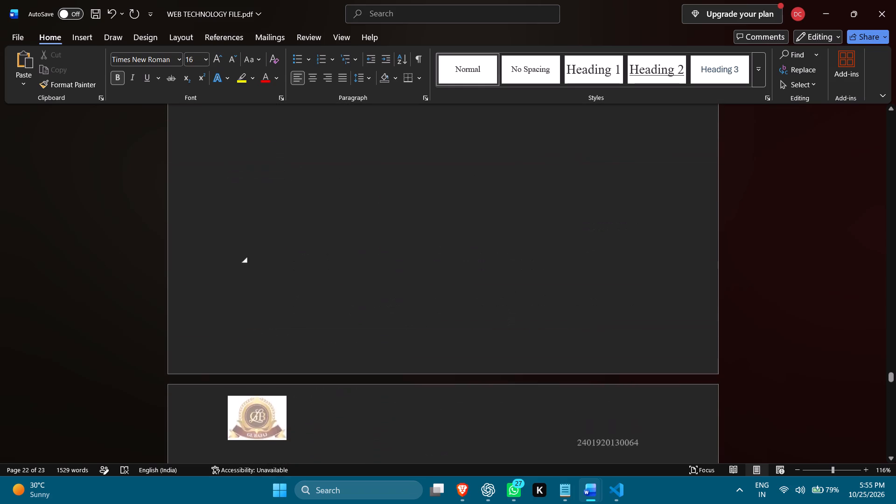
scroll(390, 249, up, 10)
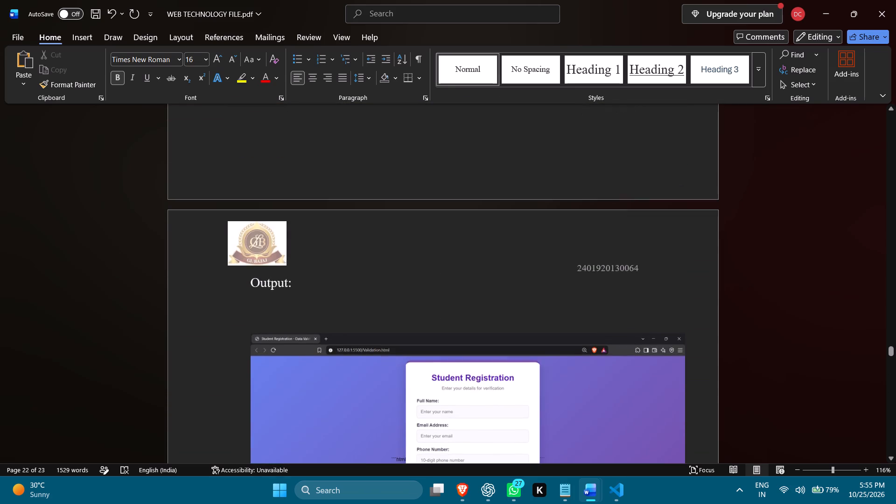
scroll(390, 249, up, 9)
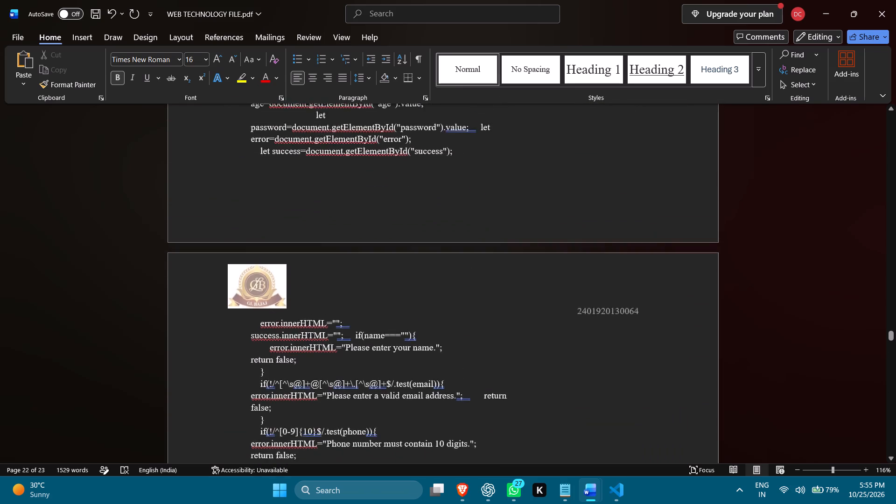
scroll(390, 249, up, 12)
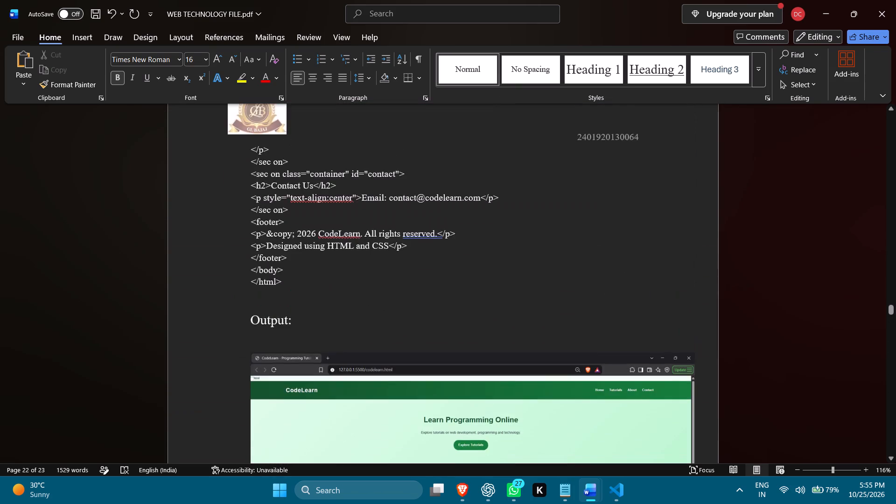
scroll(390, 249, up, 12)
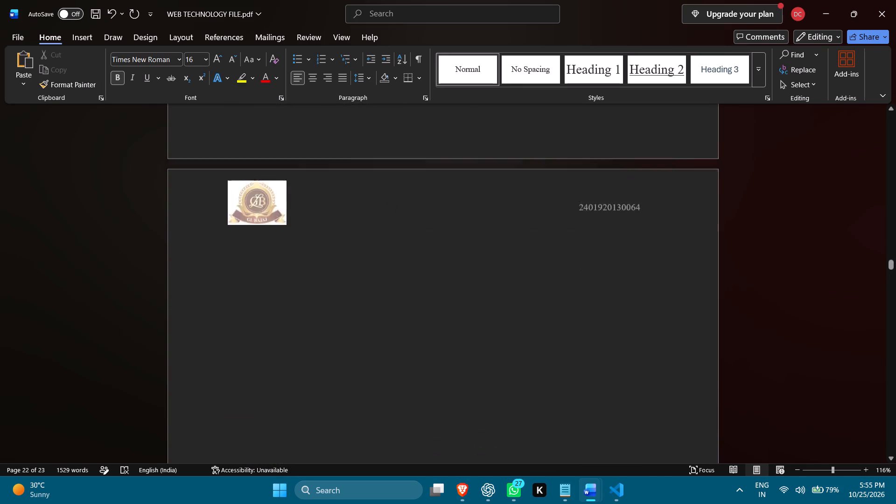
scroll(390, 249, up, 4)
scroll(390, 249, down, 5)
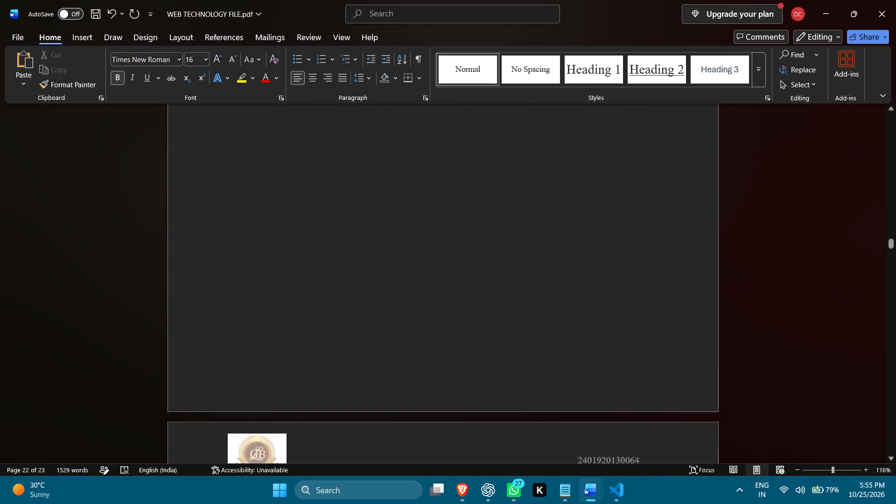
scroll(390, 249, up, 5)
scroll(390, 249, down, 1)
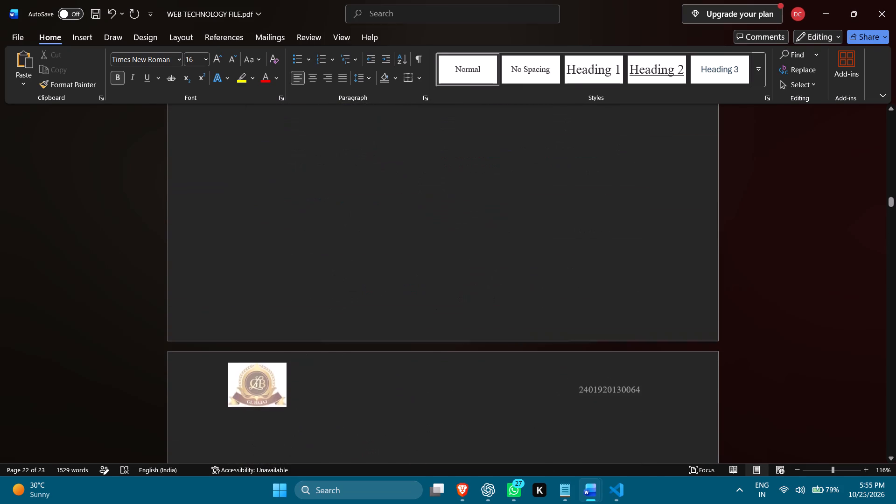
scroll(390, 249, down, 2)
scroll(390, 249, up, 14)
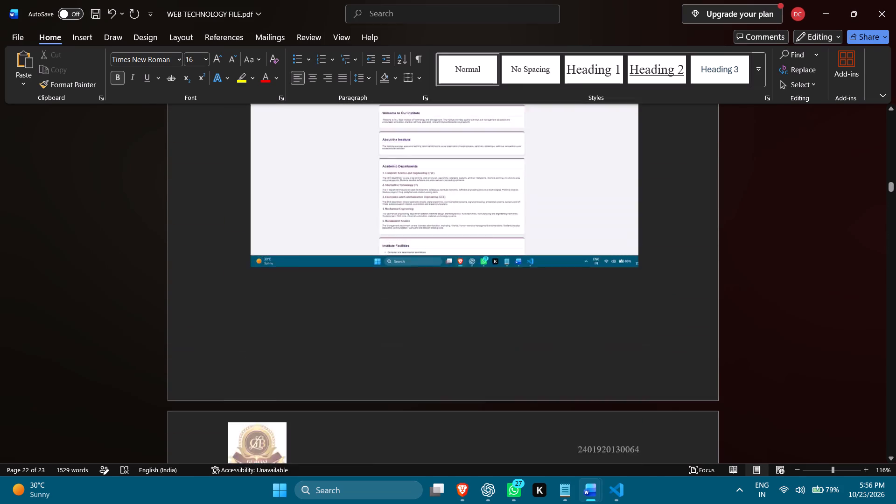
scroll(390, 249, up, 12)
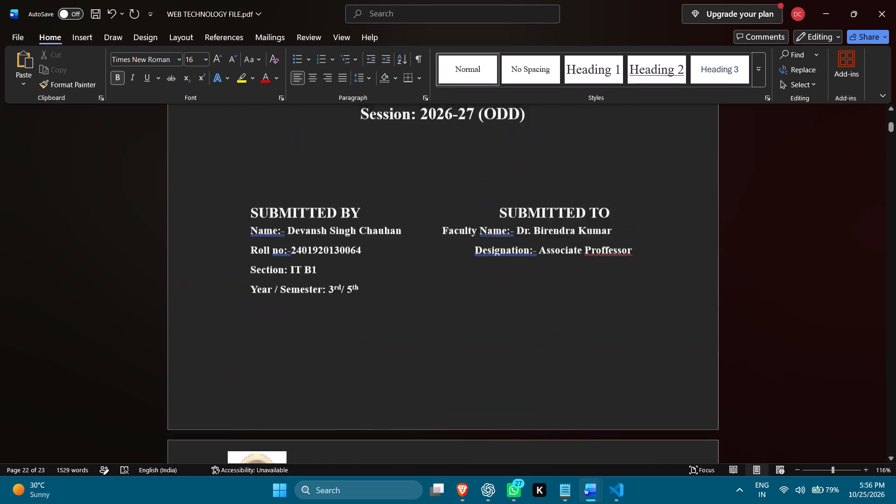
scroll(390, 249, up, 4)
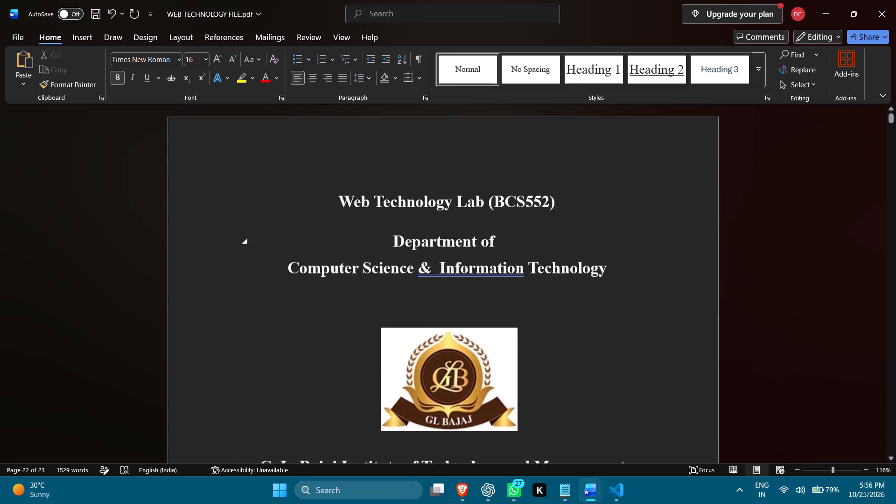
scroll(390, 249, down, 10)
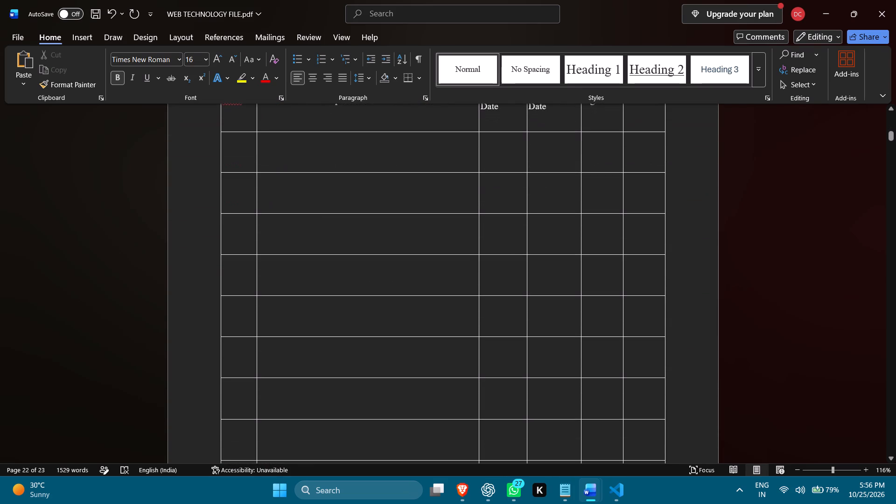
scroll(390, 249, down, 1)
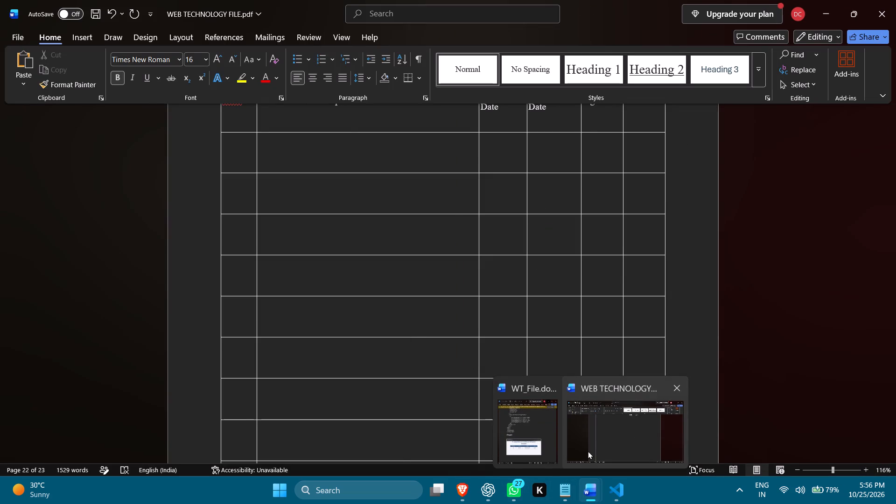
Bring up the WT_File document at its cover page and arrange it side by side with the lab file.
click(539, 445)
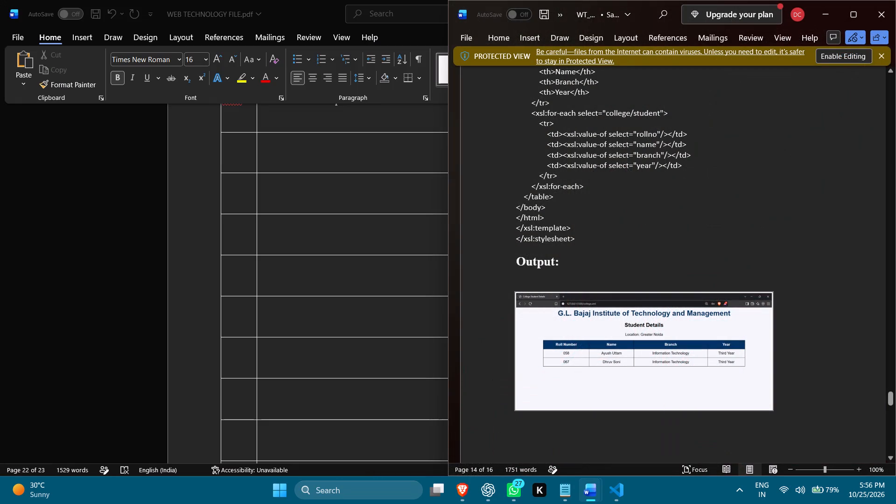
scroll(622, 180, up, 17)
scroll(622, 180, up, 9)
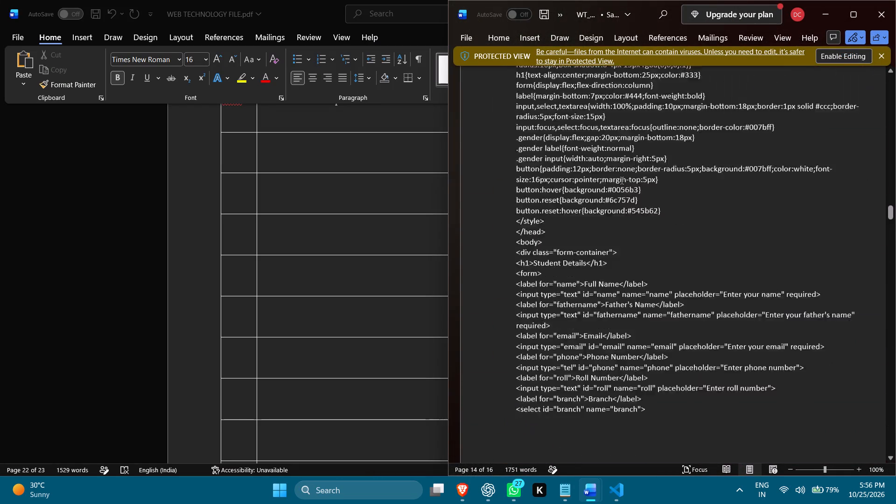
scroll(622, 180, up, 17)
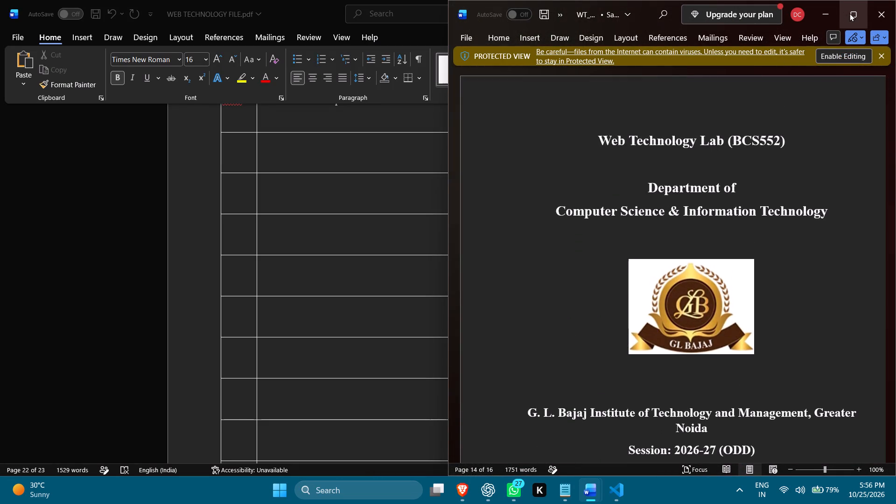
click(807, 41)
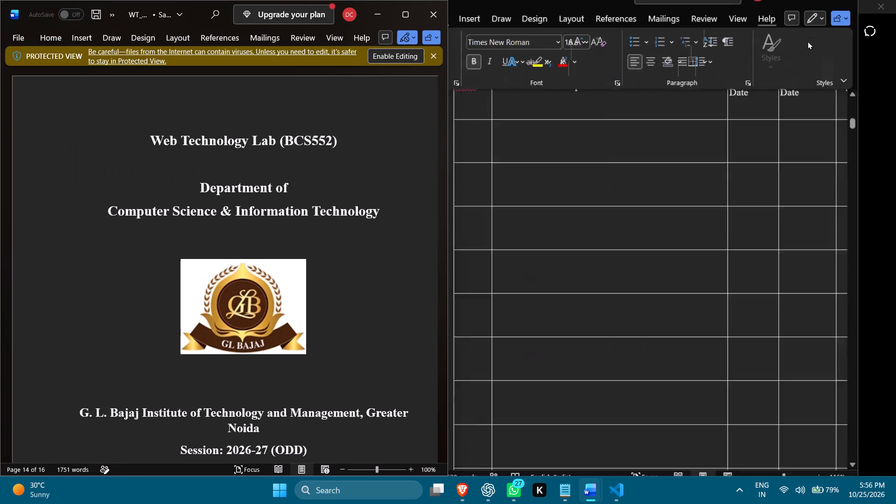
Copy the INDEX heading and its table with experiments 1 to 12 and their dates from WT_File.
scroll(644, 232, up, 5)
scroll(644, 232, down, 2)
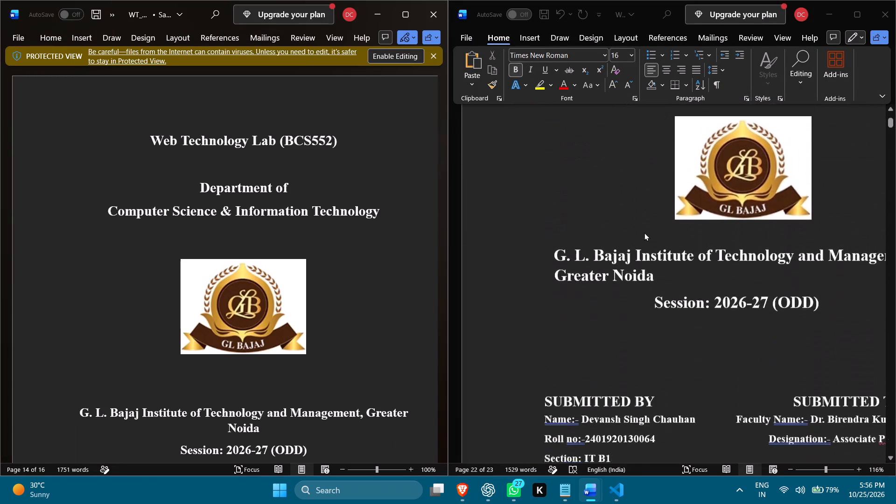
scroll(644, 232, down, 5)
scroll(335, 267, down, 4)
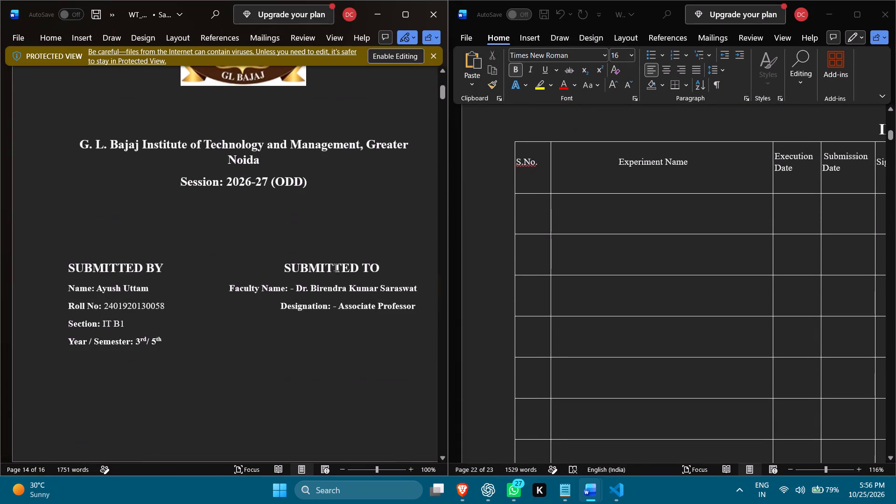
scroll(335, 267, down, 6)
scroll(335, 267, up, 3)
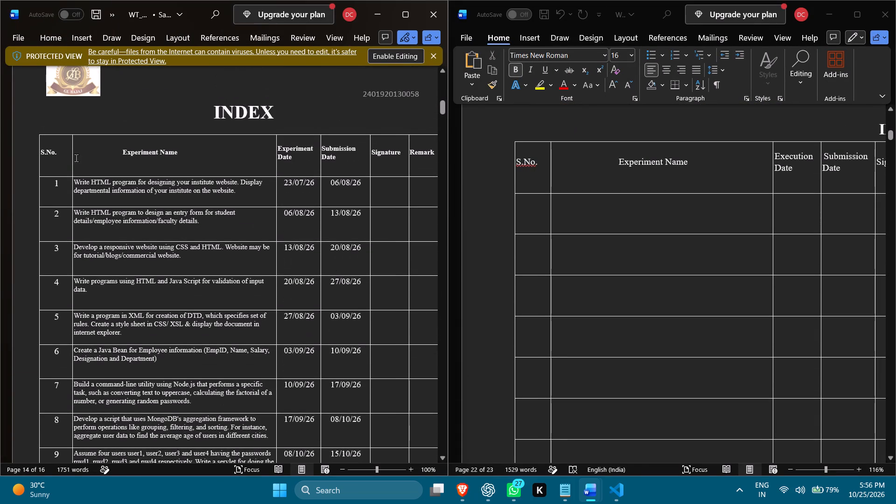
drag(197, 111, 335, 445)
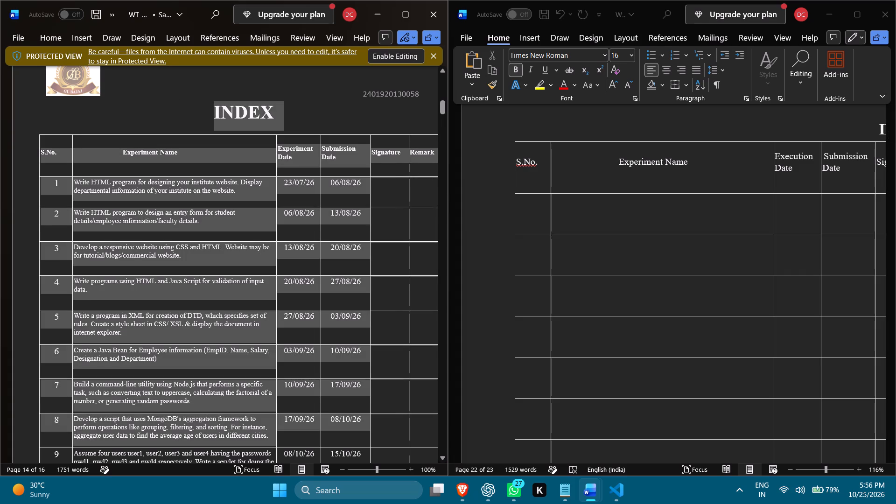
drag(335, 445, 351, 456)
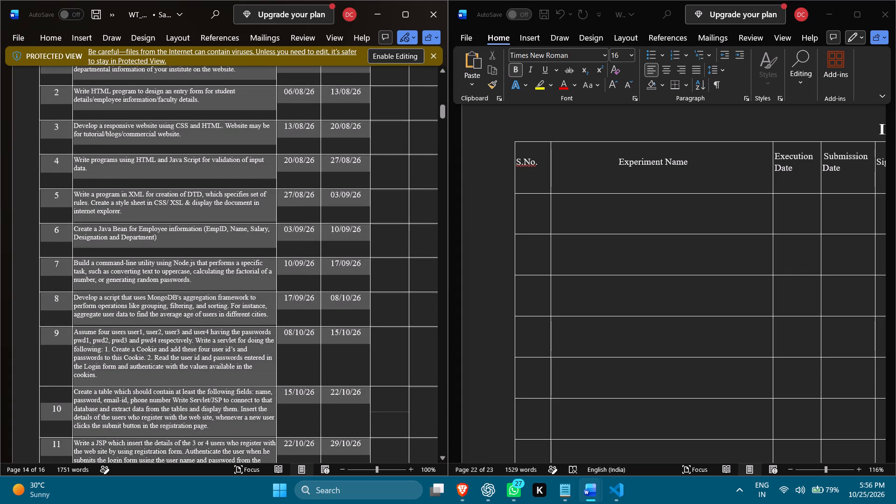
drag(351, 456, 342, 375)
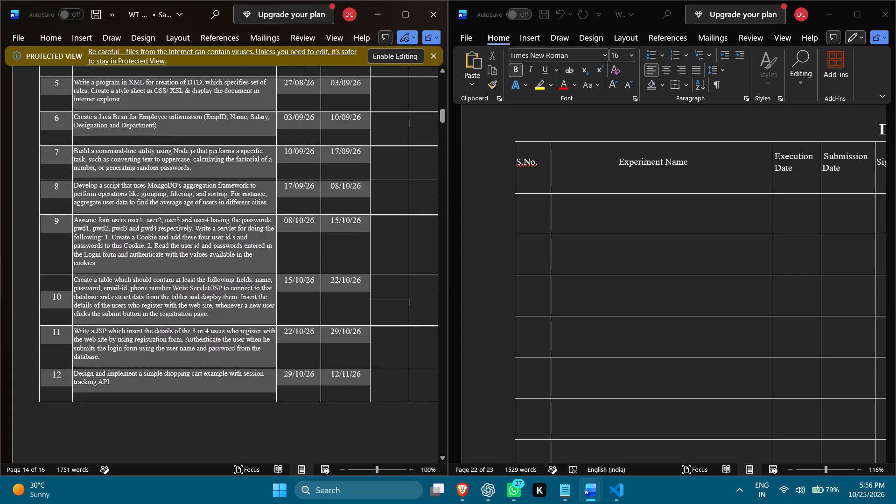
drag(342, 375, 350, 381)
key(ctrl+c)
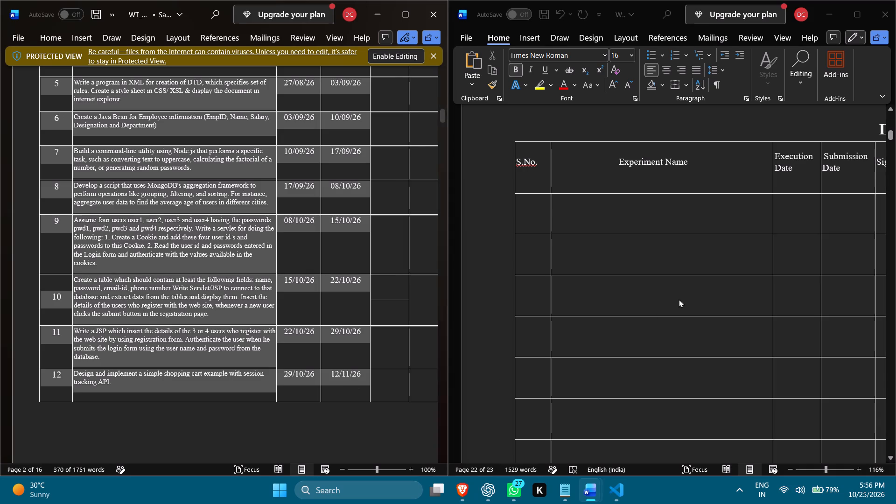
Return the lab file to full size and centre its INDEX heading above the empty index table.
click(686, 294)
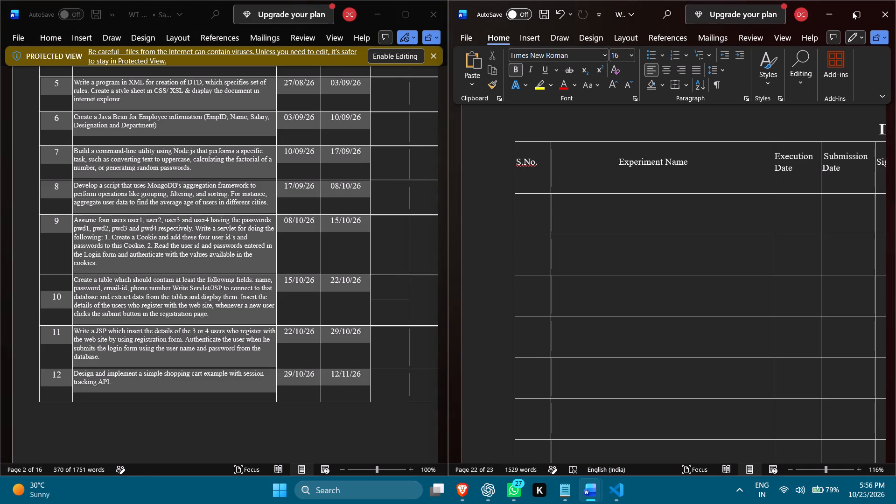
click(852, 11)
click(576, 125)
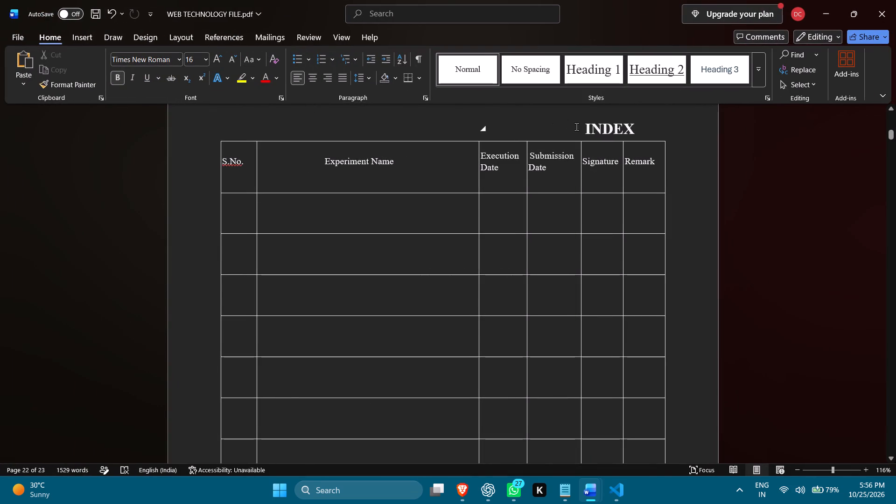
key(BackSpace)
key(BackSpace)
key(BackSpace)
key(BackSpace)
key(BackSpace)
key(BackSpace)
key(BackSpace)
key(BackSpace)
key(BackSpace)
key(BackSpace)
key(BackSpace)
key(BackSpace)
key(BackSpace)
key(BackSpace)
key(BackSpace)
key(BackSpace)
key(BackSpace)
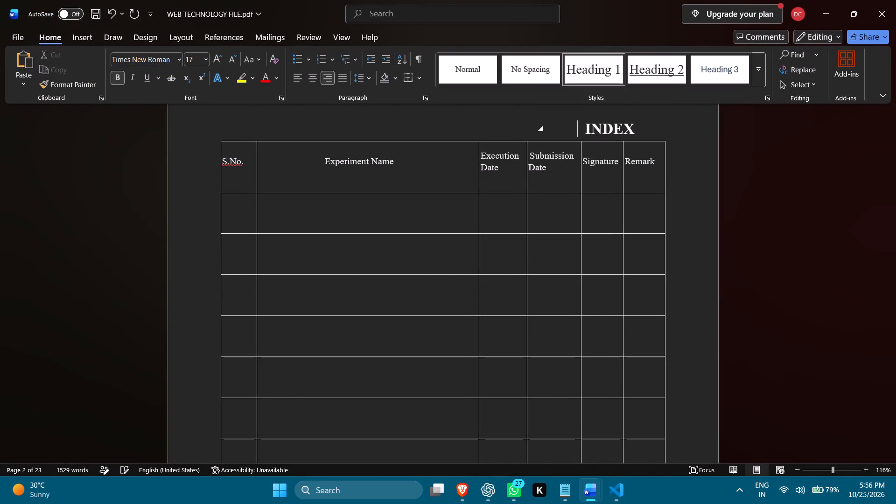
key(BackSpace)
key(BackSpace)
key(BackSpace)
key(BackSpace)
key(BackSpace)
key(BackSpace)
key(BackSpace)
key(BackSpace)
key(BackSpace)
scroll(577, 126, up, 2)
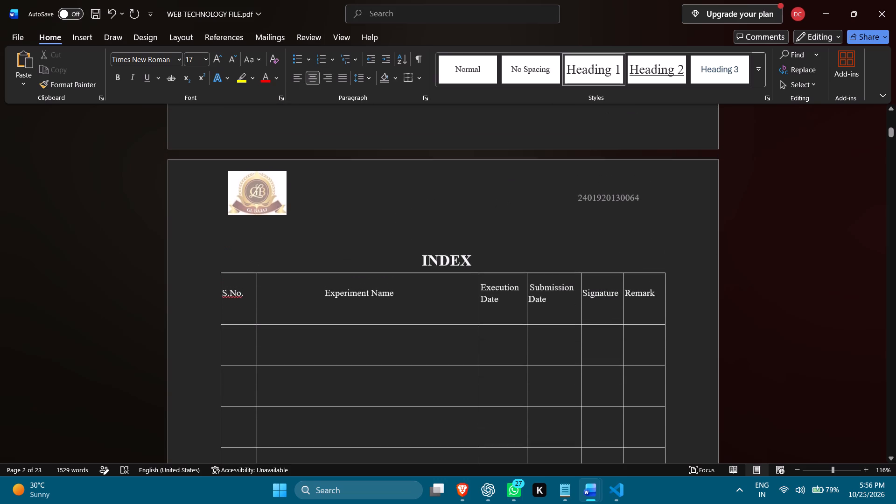
scroll(577, 126, up, 1)
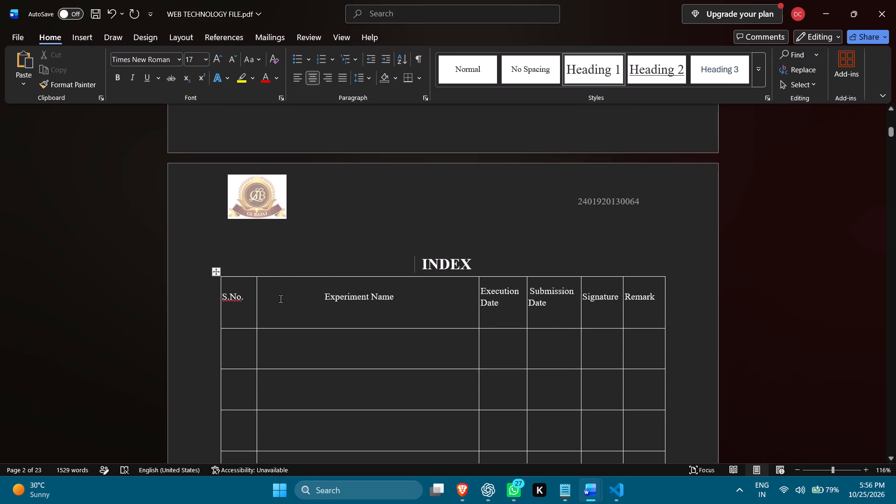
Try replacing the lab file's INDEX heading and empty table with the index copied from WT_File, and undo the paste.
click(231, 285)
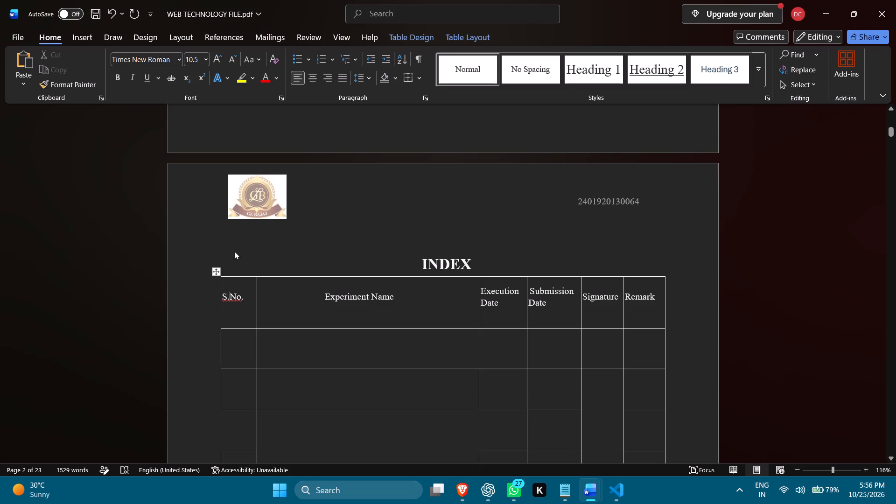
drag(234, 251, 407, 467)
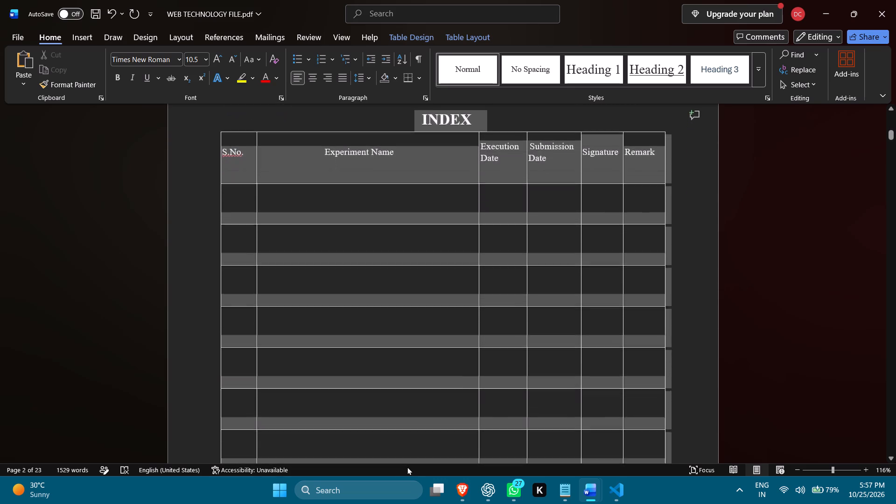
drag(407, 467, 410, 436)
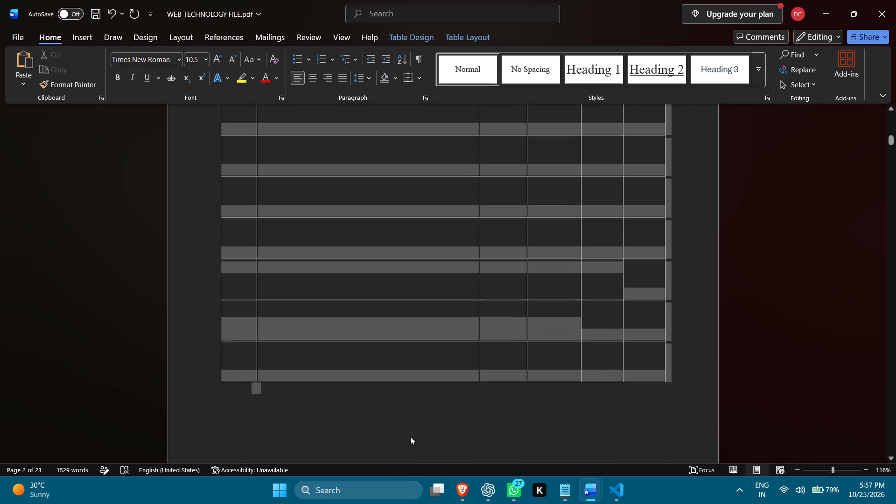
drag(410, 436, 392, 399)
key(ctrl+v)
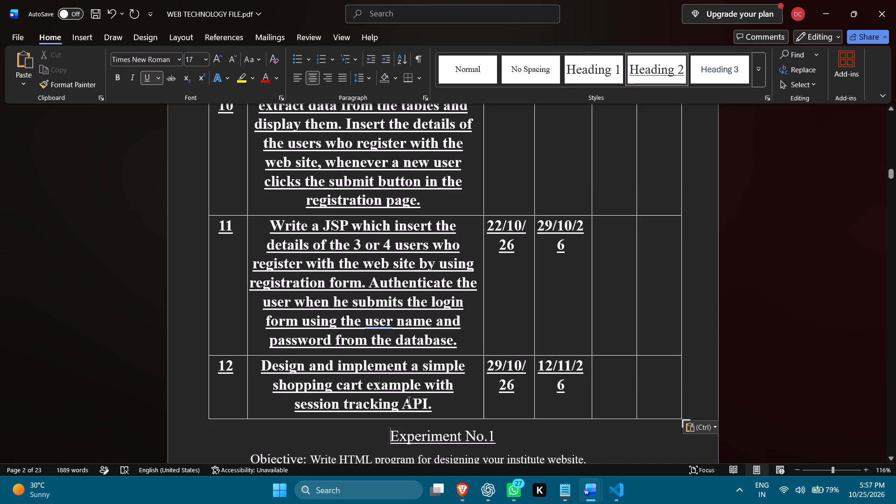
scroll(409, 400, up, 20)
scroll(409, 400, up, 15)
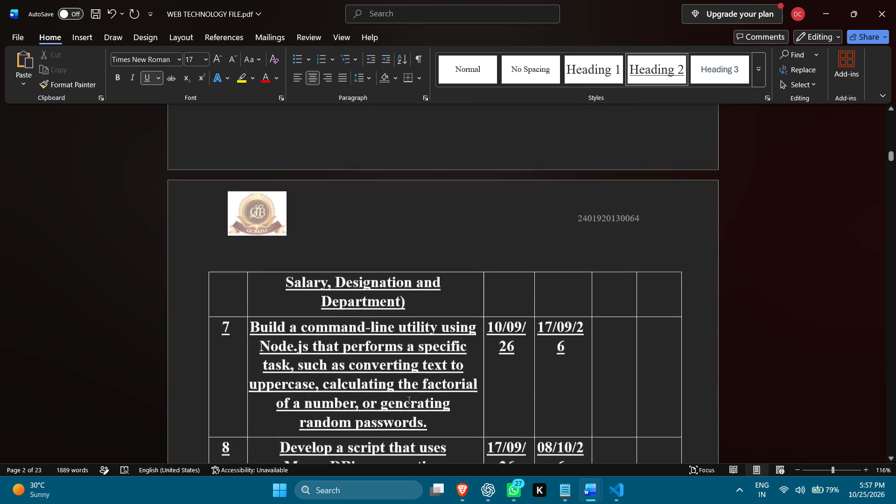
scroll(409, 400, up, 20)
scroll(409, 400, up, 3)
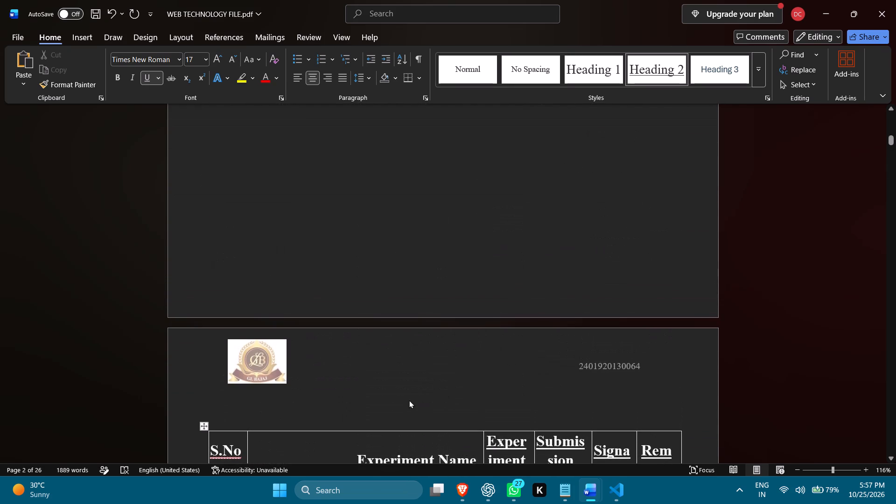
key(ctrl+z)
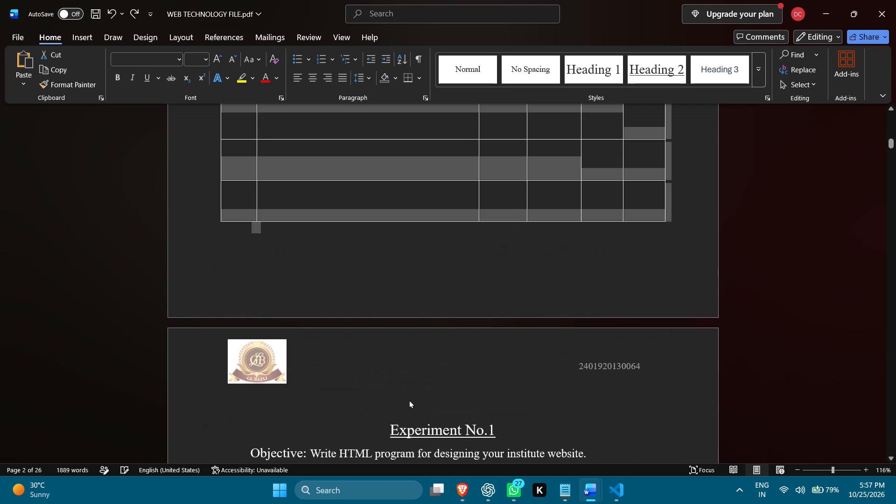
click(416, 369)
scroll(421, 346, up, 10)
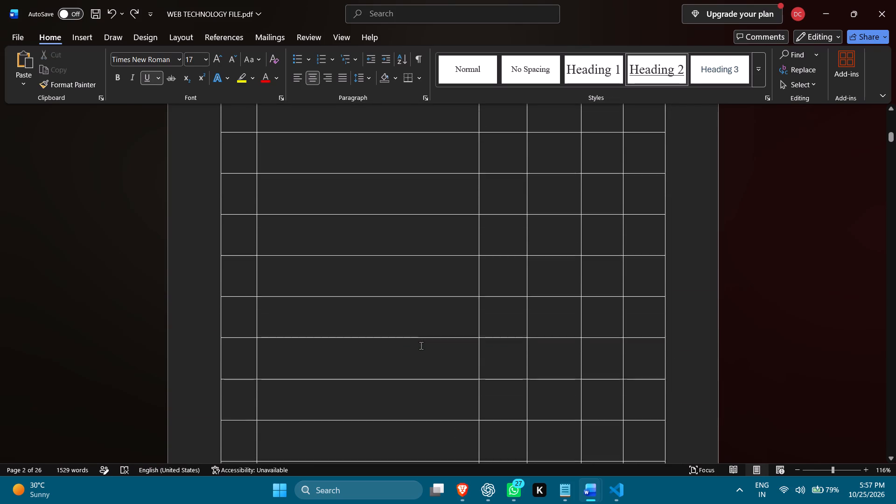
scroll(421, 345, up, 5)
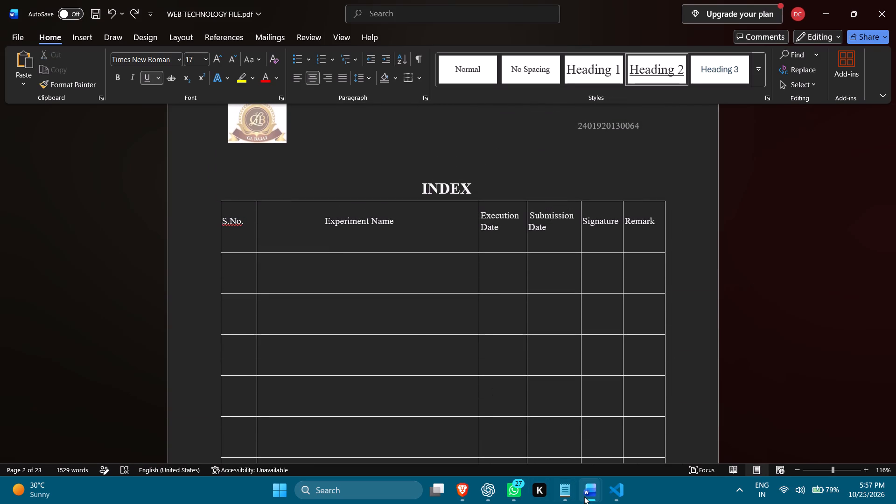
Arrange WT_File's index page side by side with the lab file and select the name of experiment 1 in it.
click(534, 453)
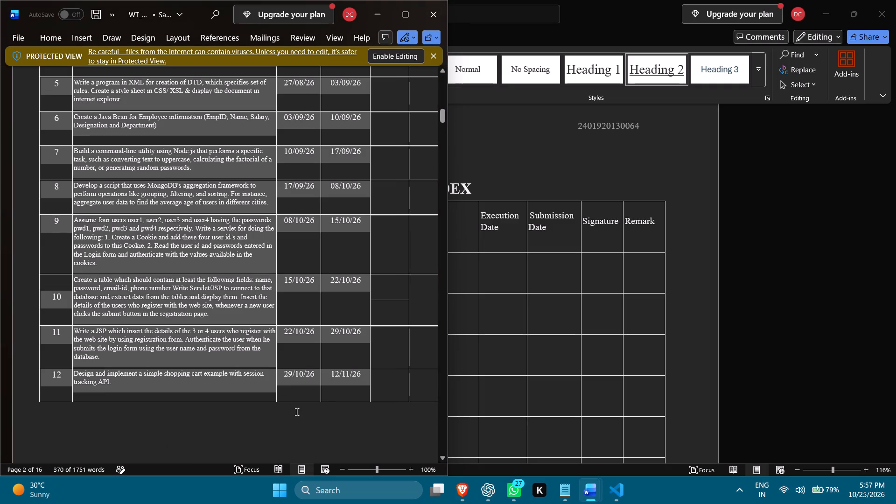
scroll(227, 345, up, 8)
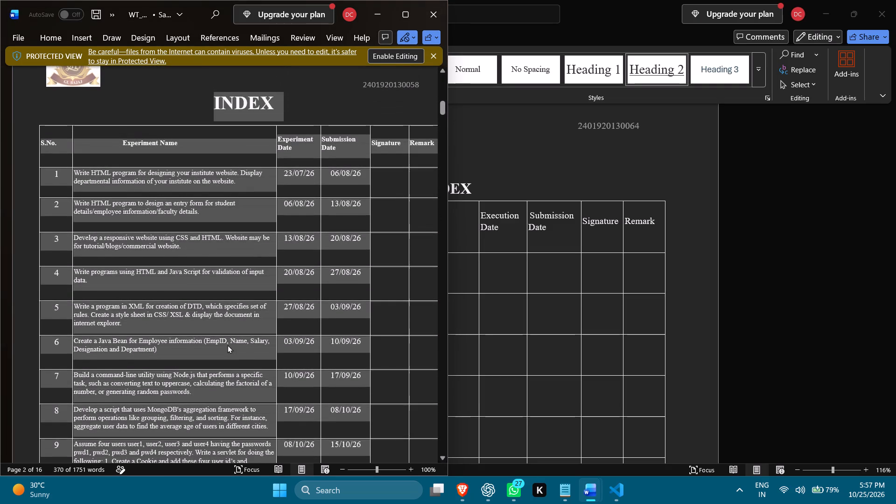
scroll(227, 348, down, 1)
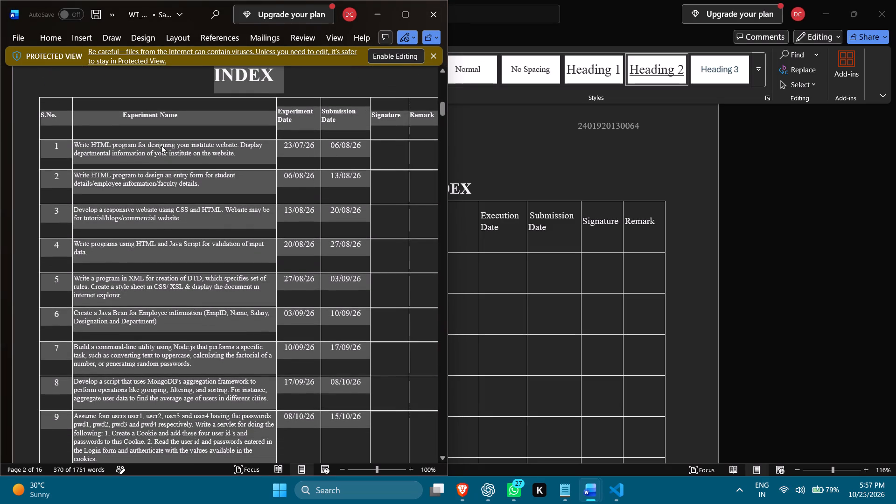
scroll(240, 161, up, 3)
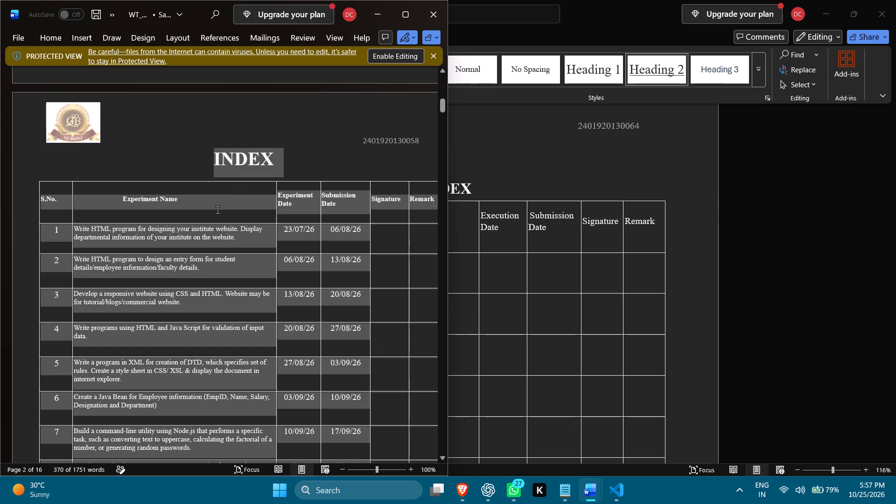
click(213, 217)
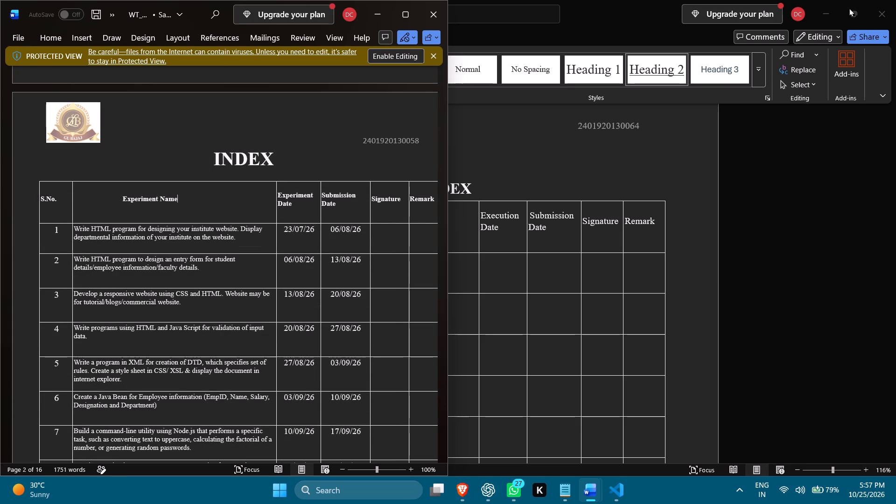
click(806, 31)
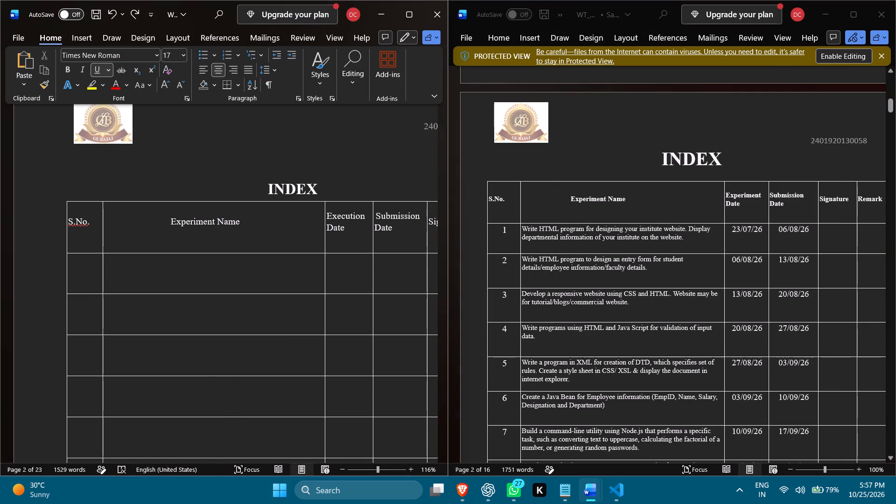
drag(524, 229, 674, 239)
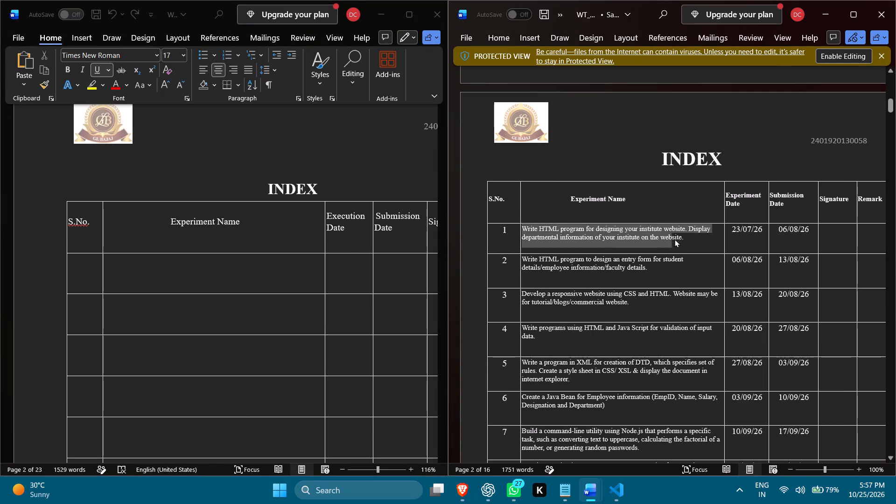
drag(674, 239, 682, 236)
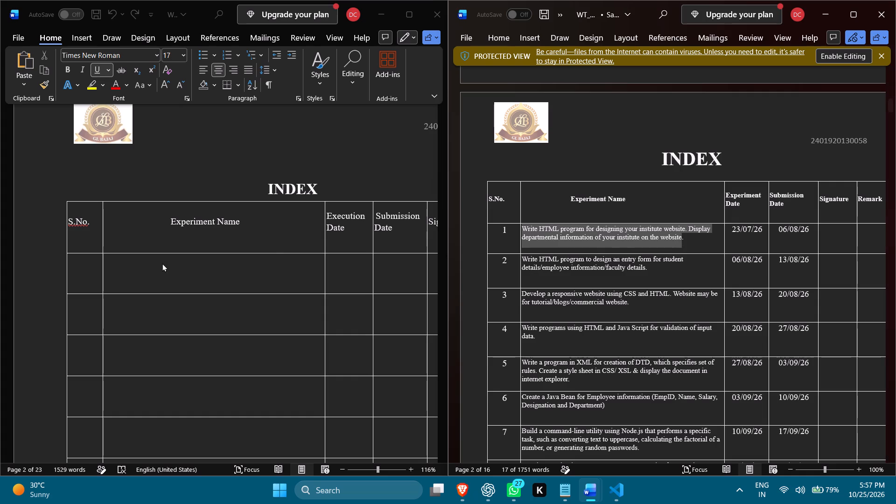
Set the font size to 8 on the blank line in the index table's Experiment Name header cell.
click(134, 265)
click(123, 267)
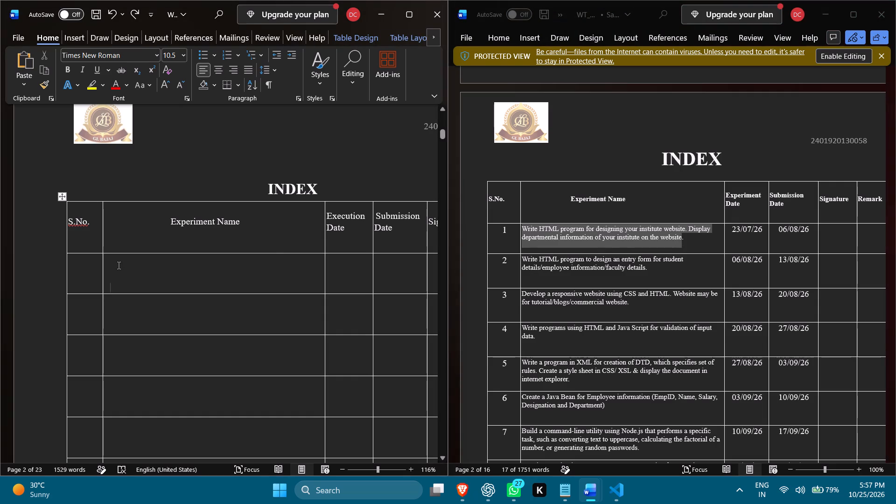
key(Up)
click(180, 54)
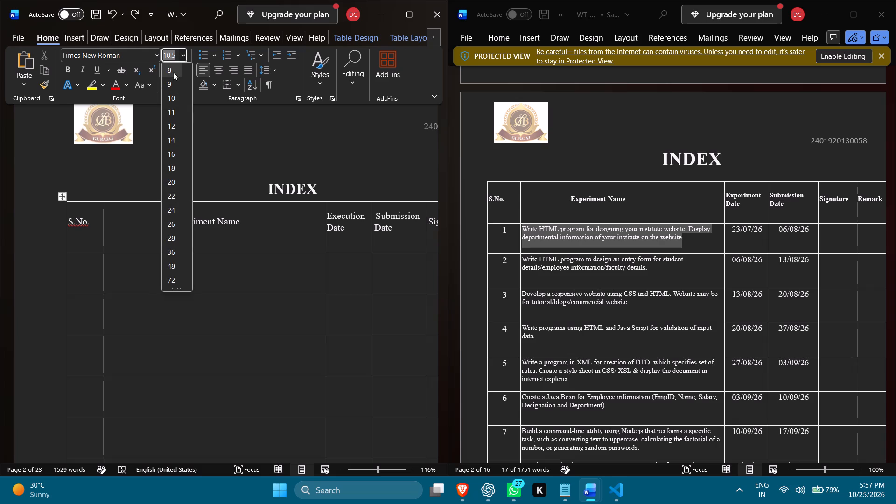
click(173, 72)
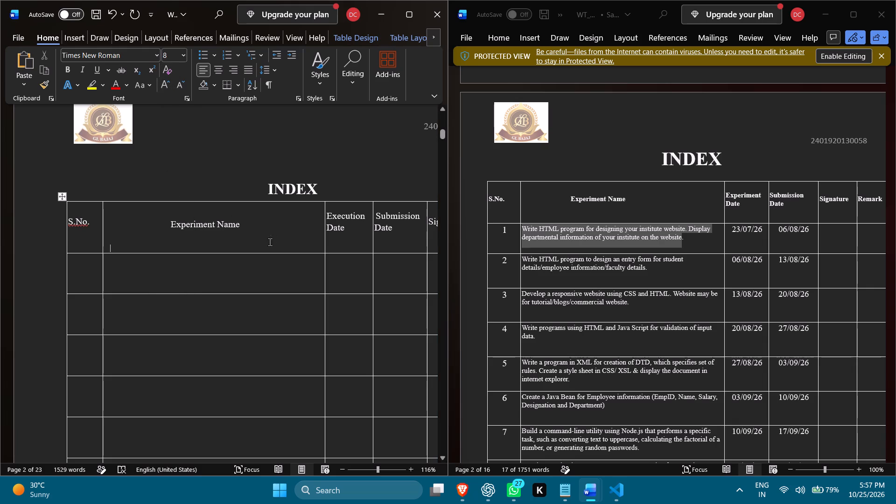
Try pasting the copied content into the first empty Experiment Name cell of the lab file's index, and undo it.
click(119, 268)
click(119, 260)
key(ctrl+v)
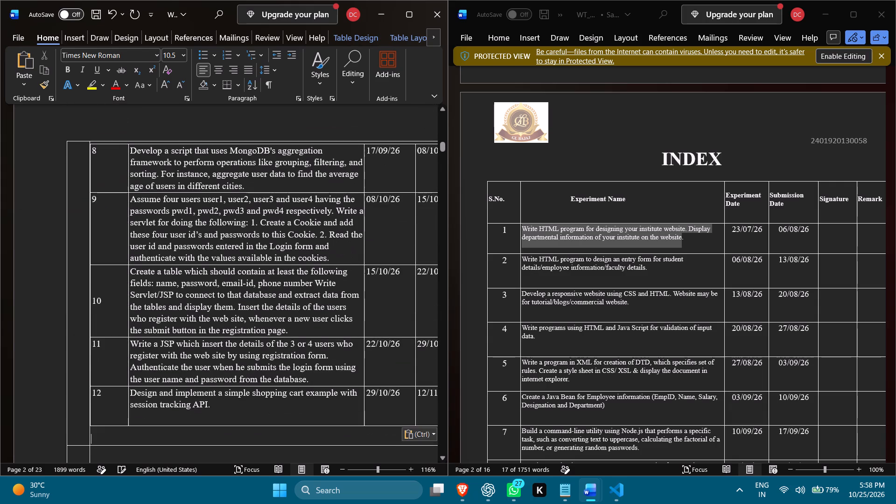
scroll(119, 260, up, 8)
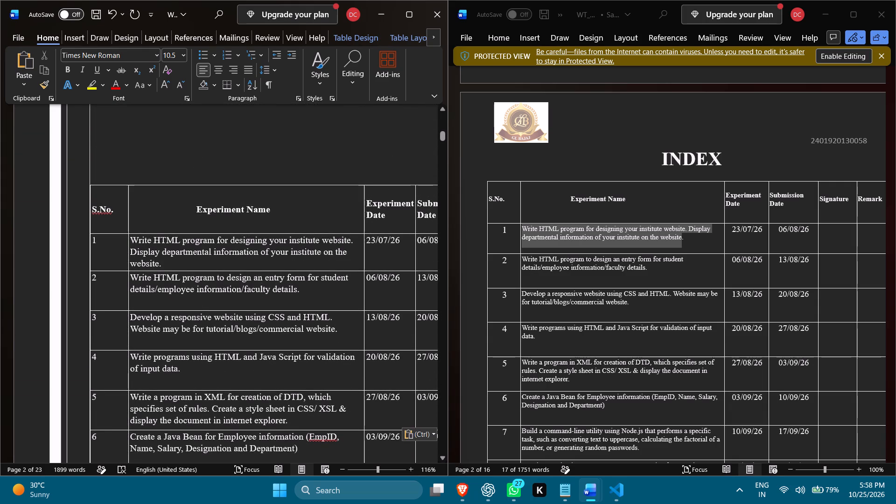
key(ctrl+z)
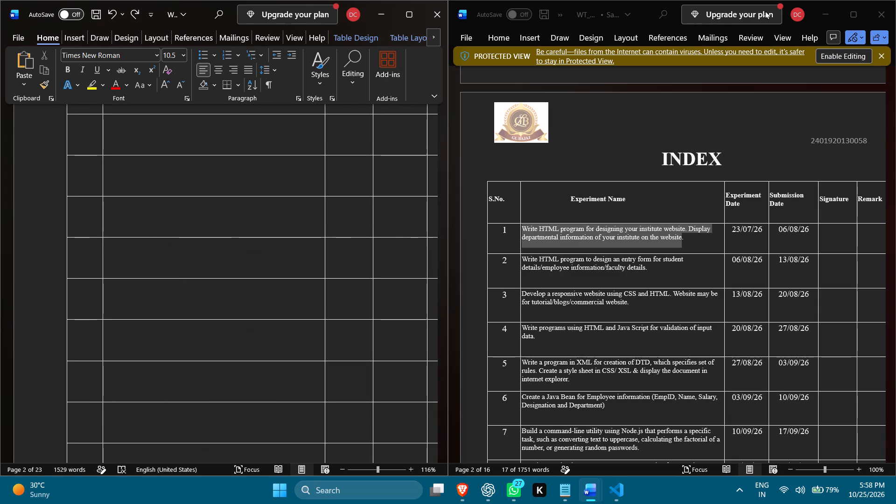
Close WT_File and return the lab file to full size.
click(889, 17)
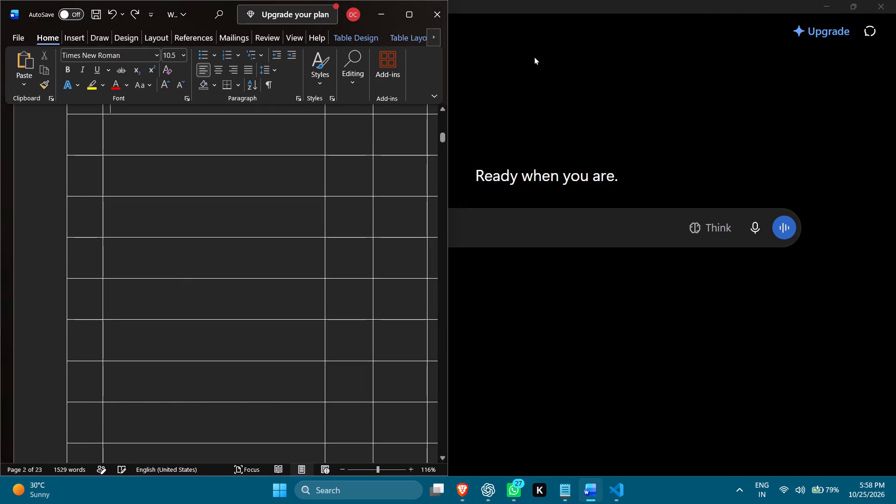
click(400, 15)
Review the lab file from the index table through the experiments to the Employee program's output.
scroll(448, 221, up, 1)
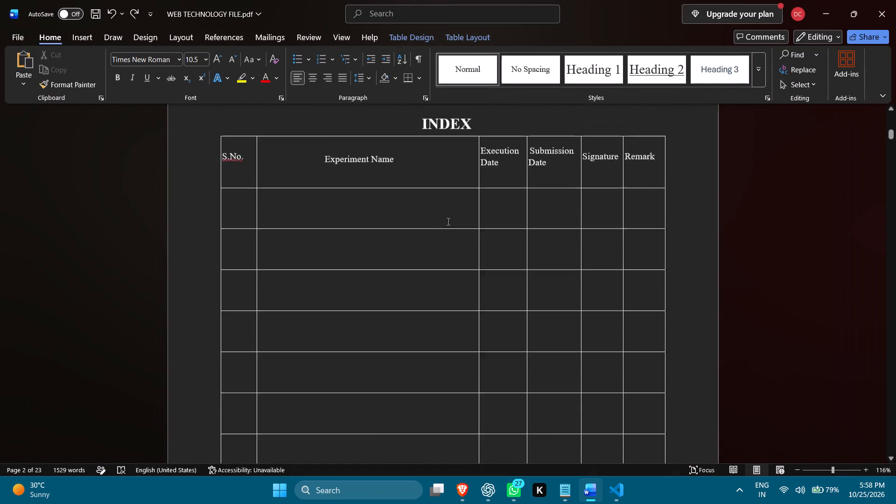
scroll(448, 221, up, 2)
scroll(448, 221, down, 11)
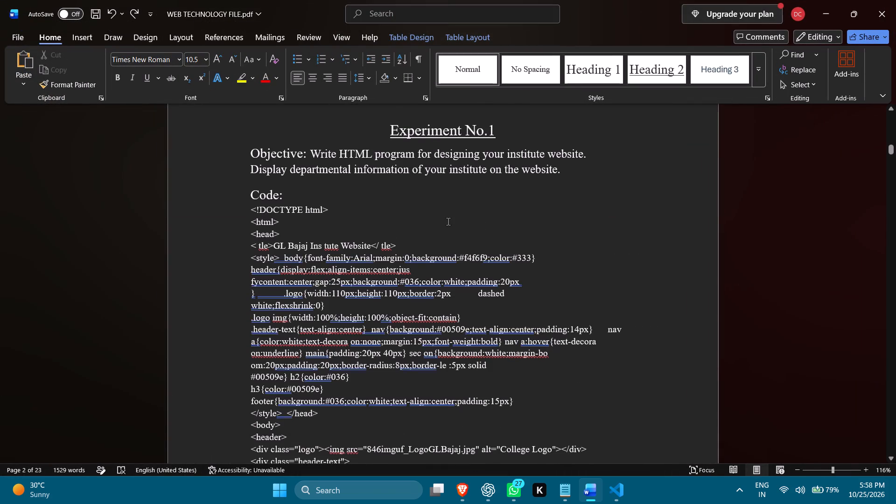
scroll(448, 221, down, 14)
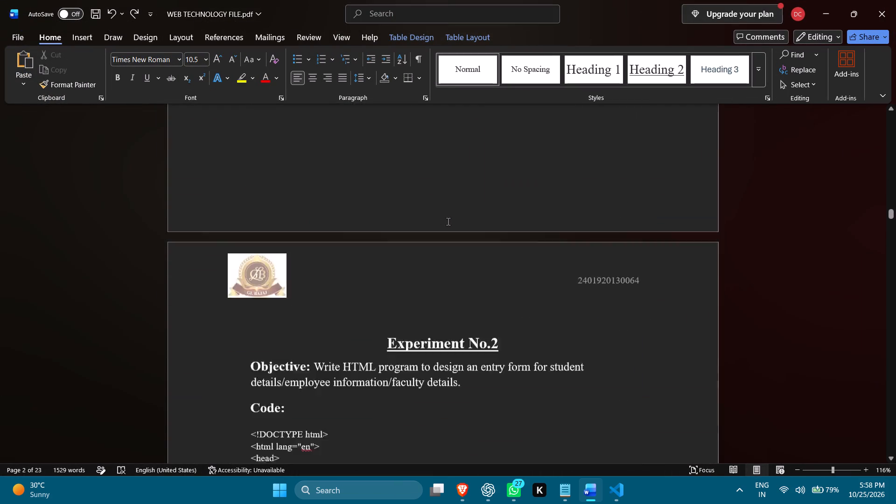
scroll(448, 221, down, 19)
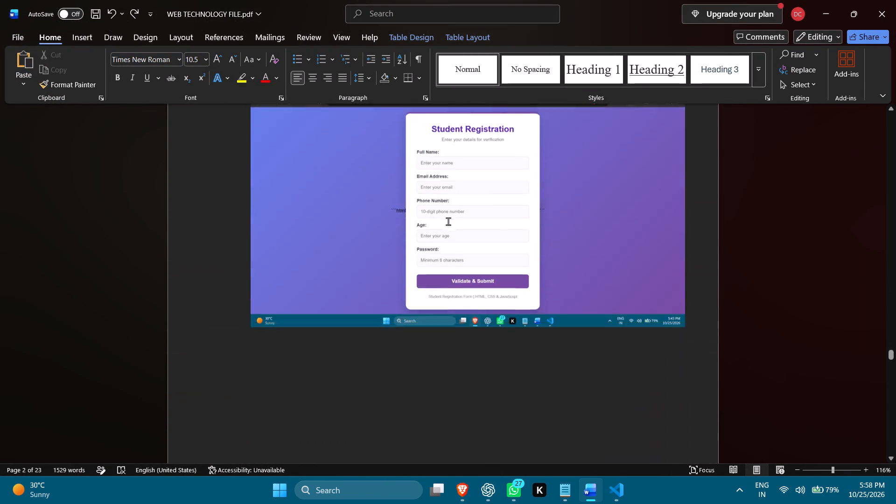
scroll(448, 221, down, 15)
scroll(448, 221, up, 3)
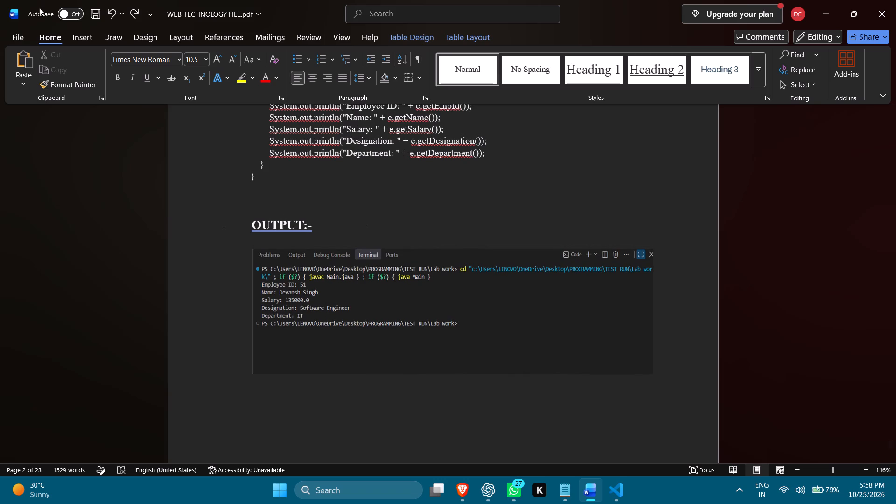
Save the lab file as the Word document WEB TECHNOLOGY FILE.docx, choosing the Downloads folder.
click(17, 43)
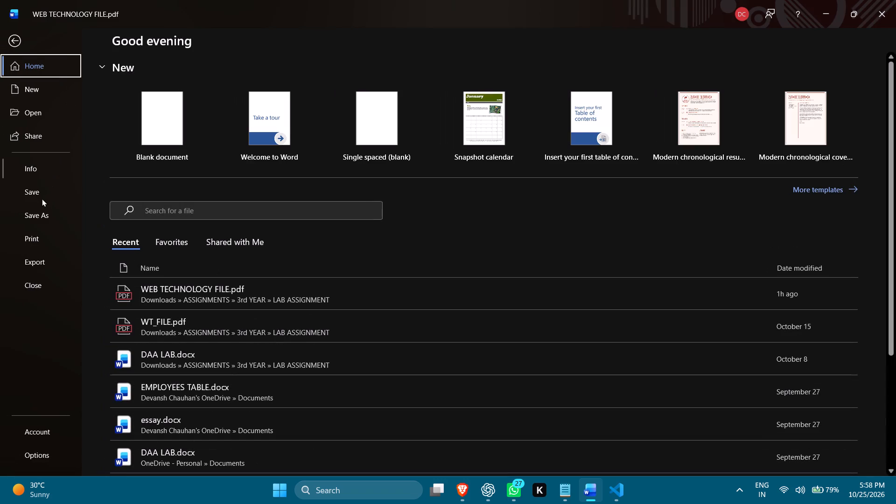
click(43, 189)
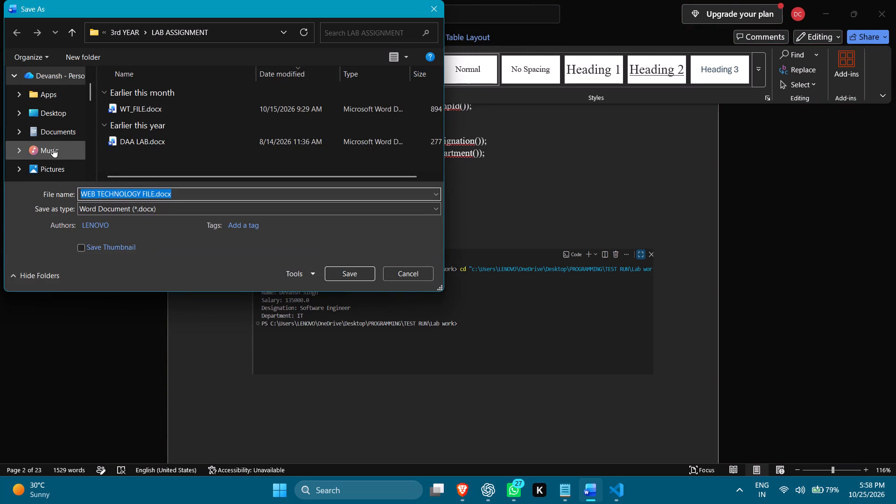
scroll(53, 148, down, 1)
click(57, 130)
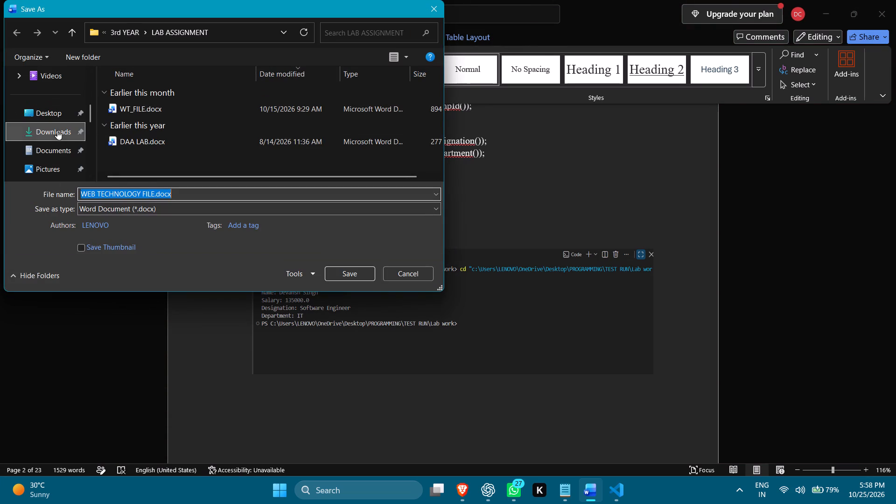